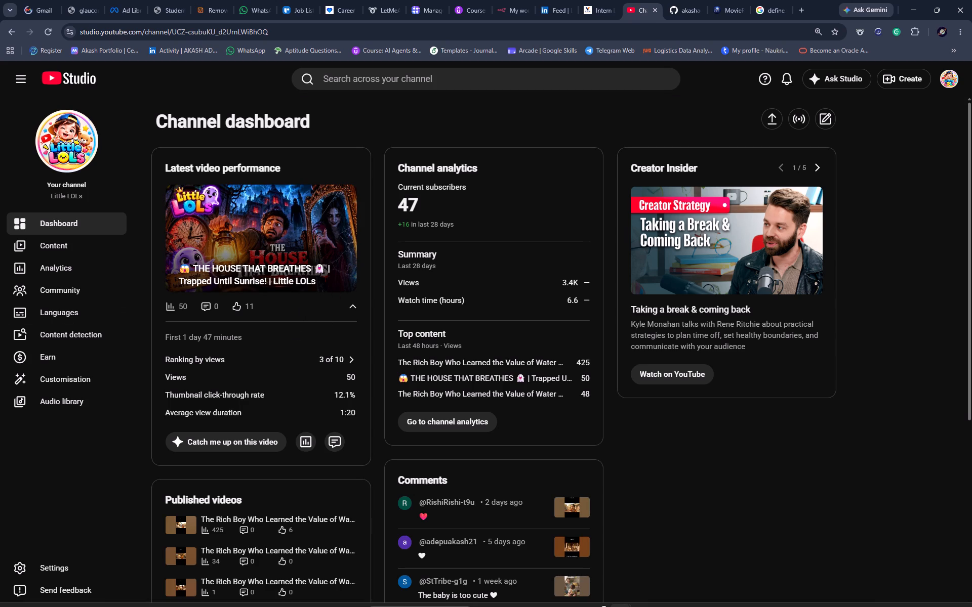
left_click(83, 250)
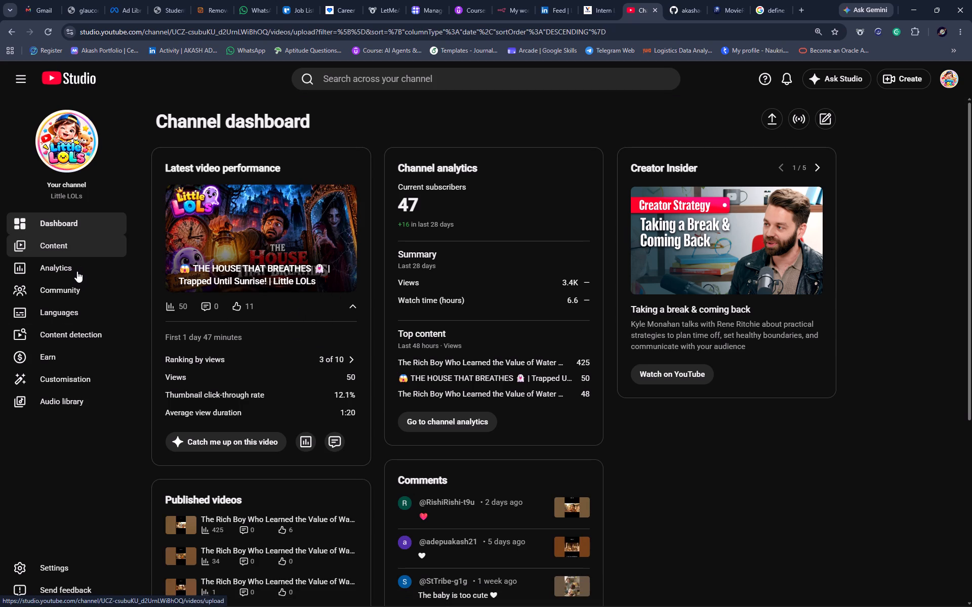
left_click(77, 270)
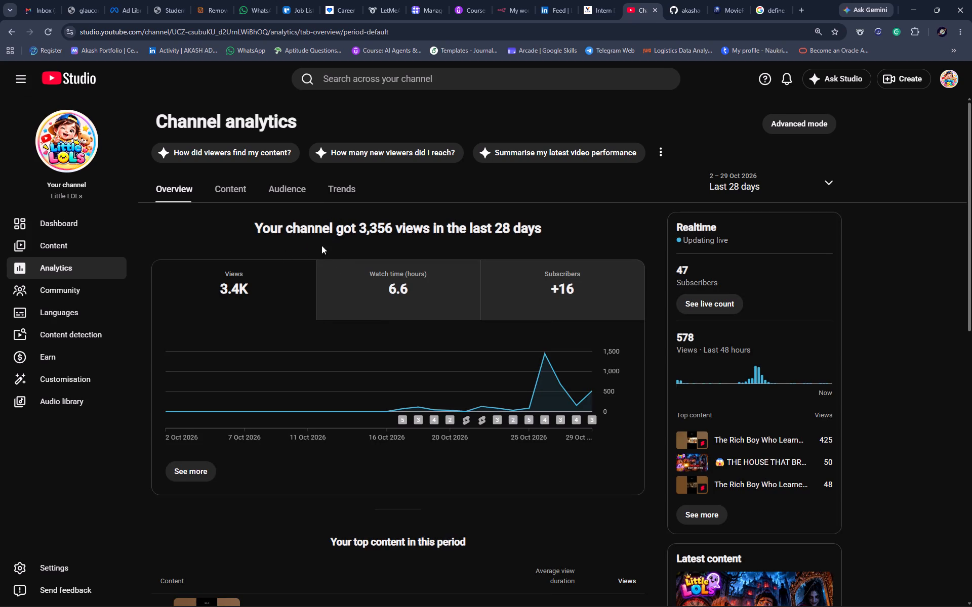
left_click(86, 229)
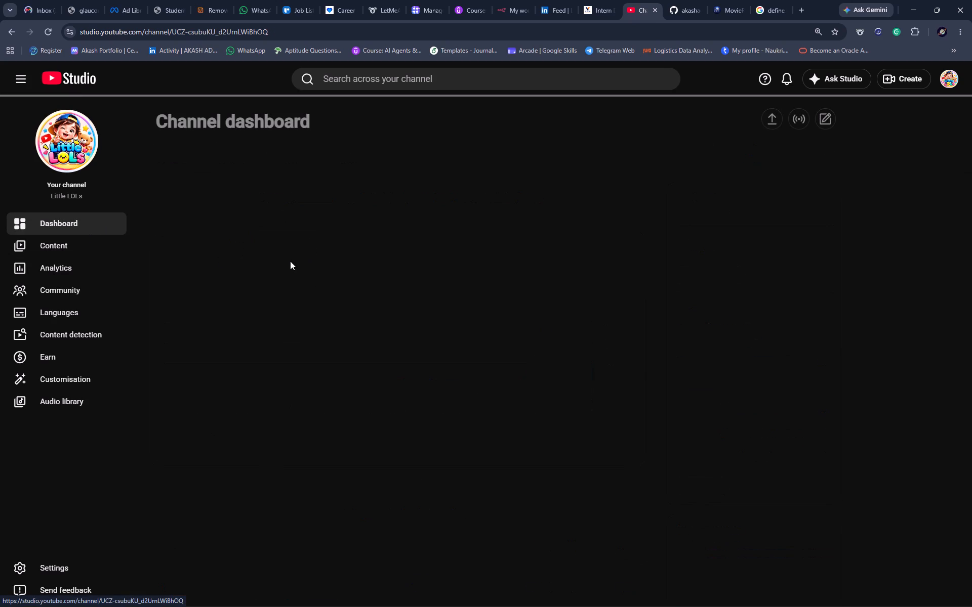
left_click(948, 78)
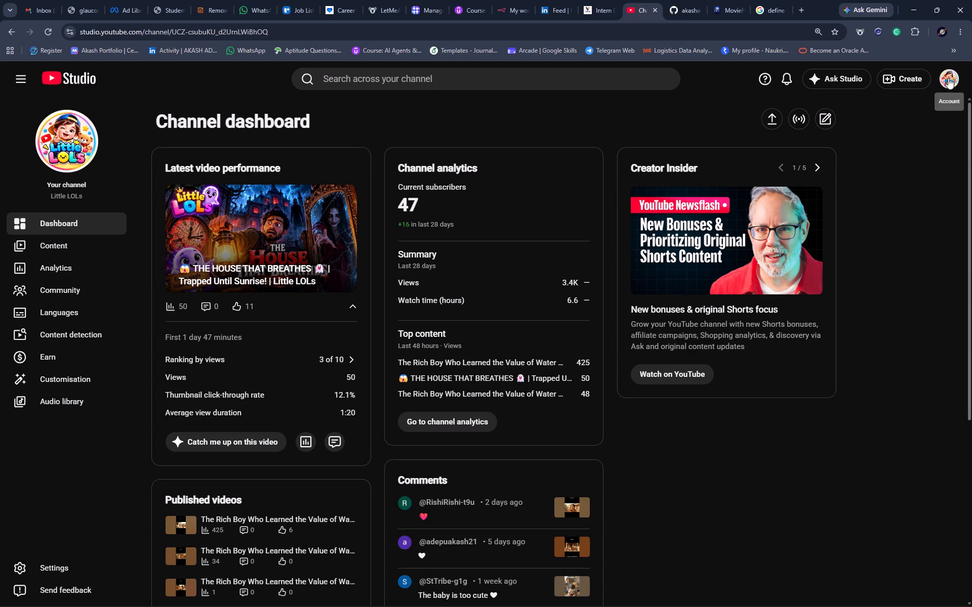
left_click(698, 108)
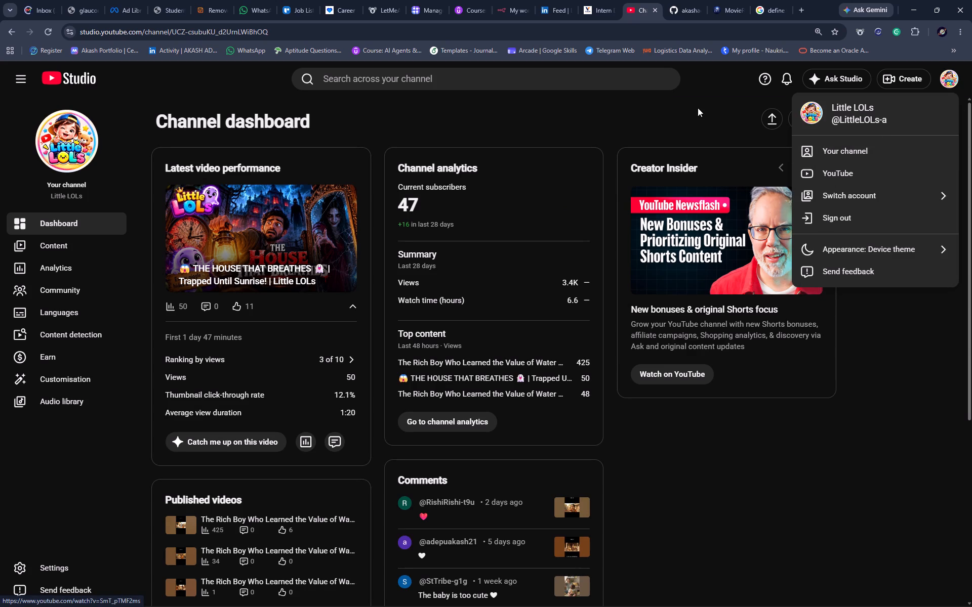
left_click(236, 271)
From the channel content, open the details of the video "THE HOUSE THAT BREATHES" and copy its full title.
left_click(53, 244)
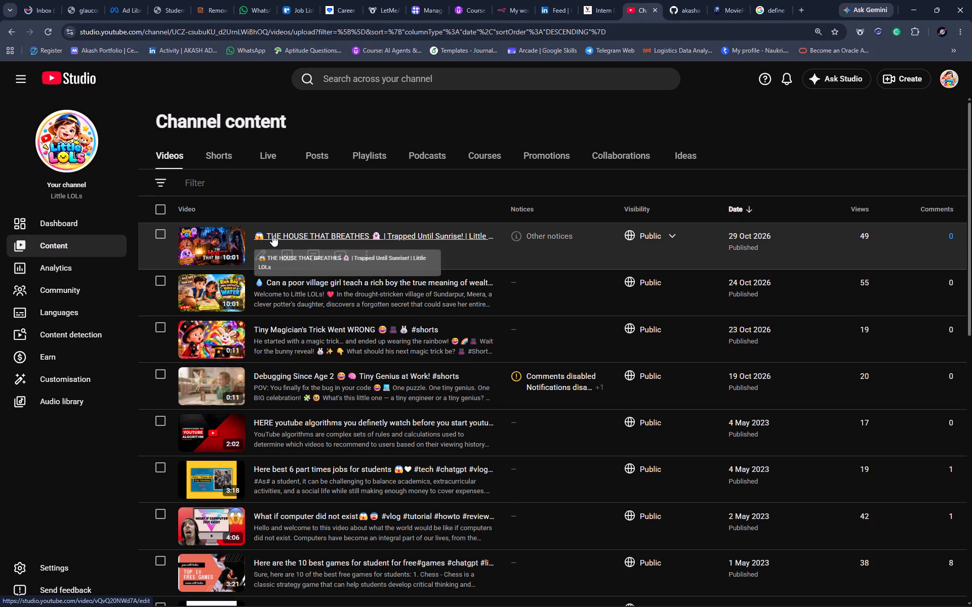
left_click_drag(253, 233, 281, 232)
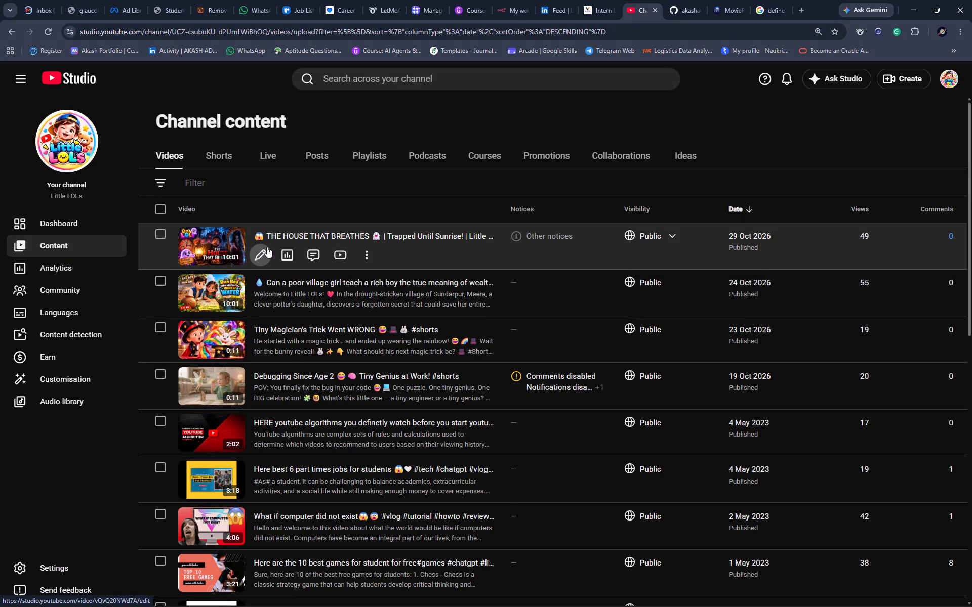
left_click(265, 248)
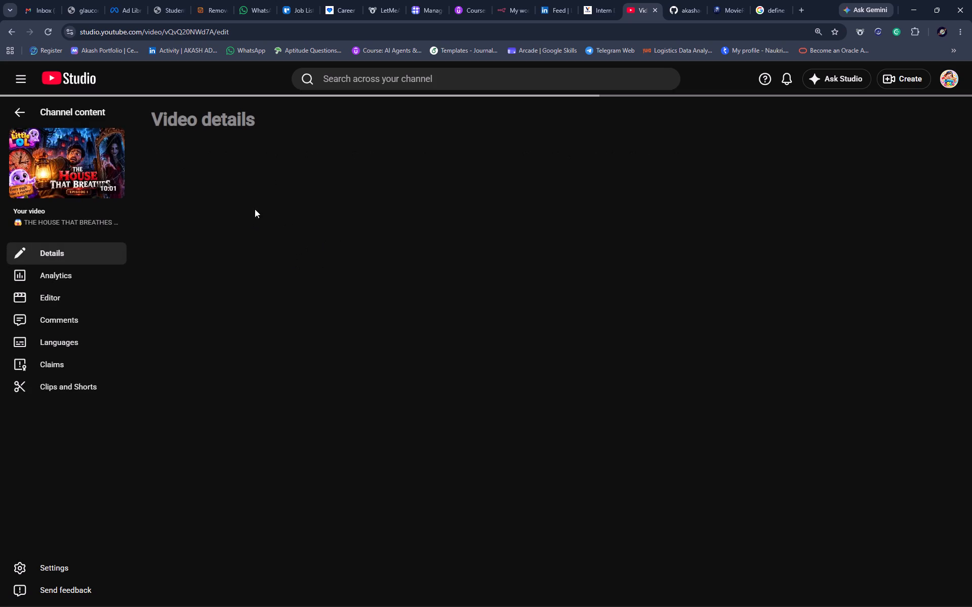
left_click_drag(449, 156, 166, 154)
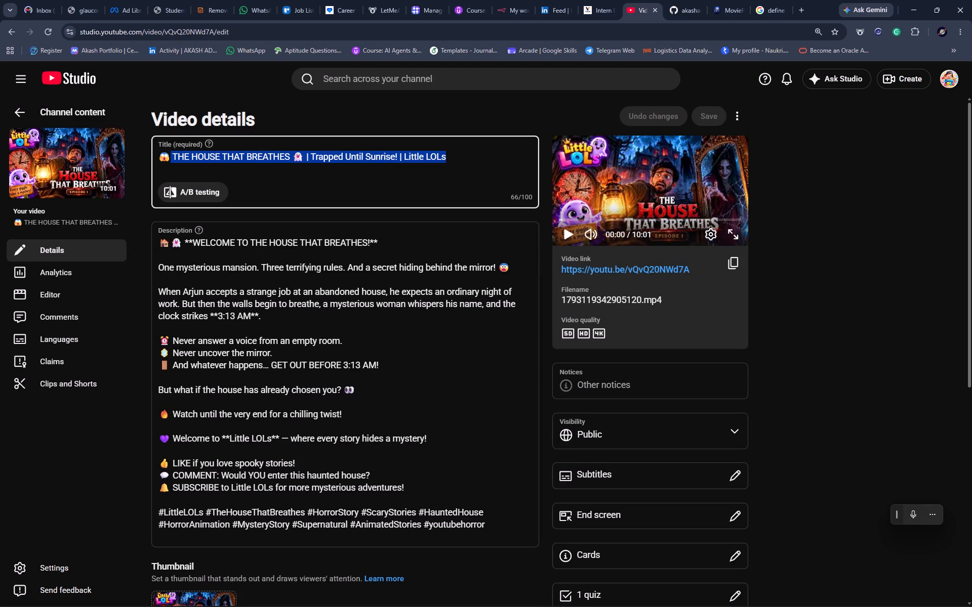
left_click_drag(166, 154, 146, 157)
key("ctrl+c")
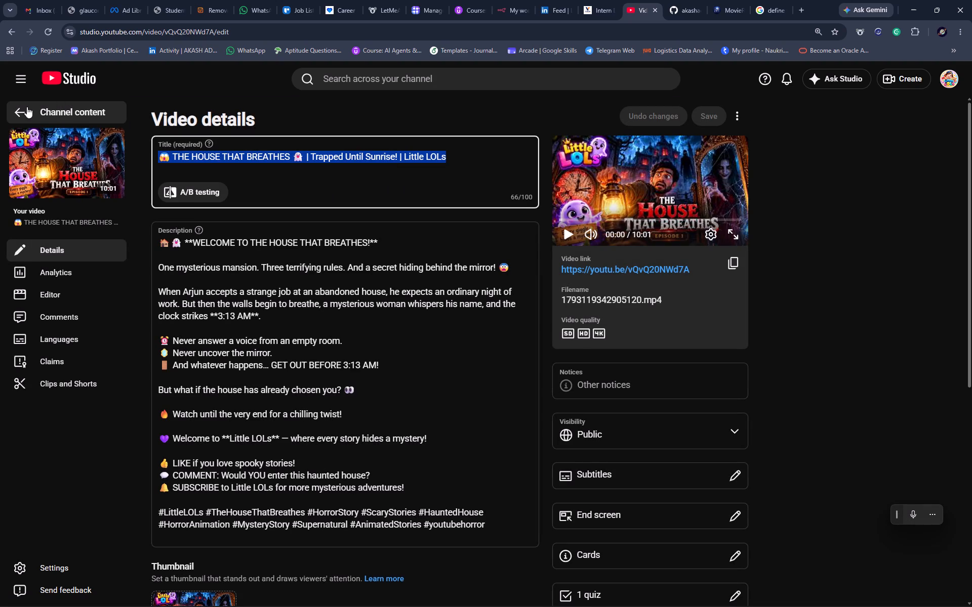
Return to the channel content list and open the Ask Studio assistant, ready for a prompt.
left_click(25, 108)
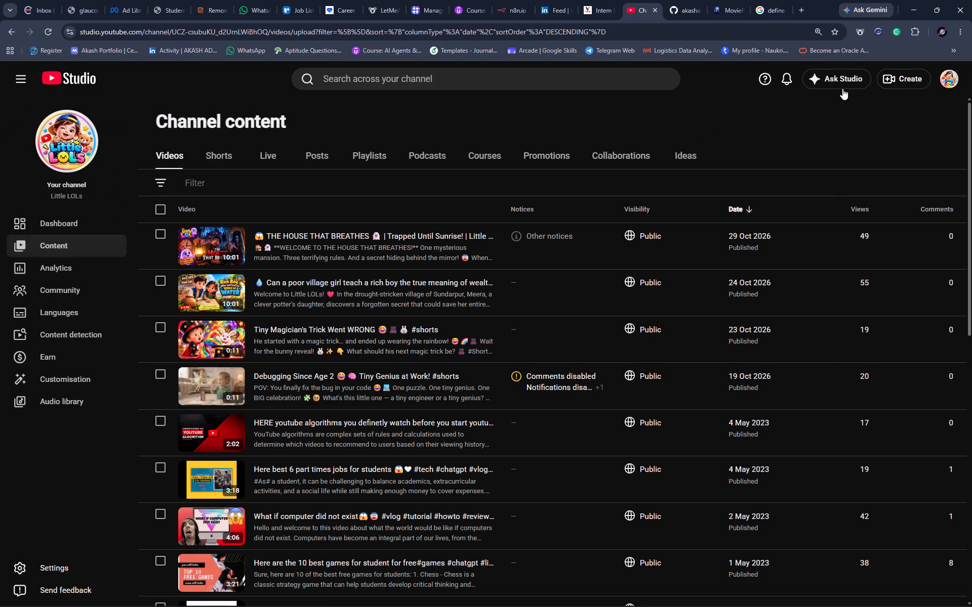
left_click(842, 82)
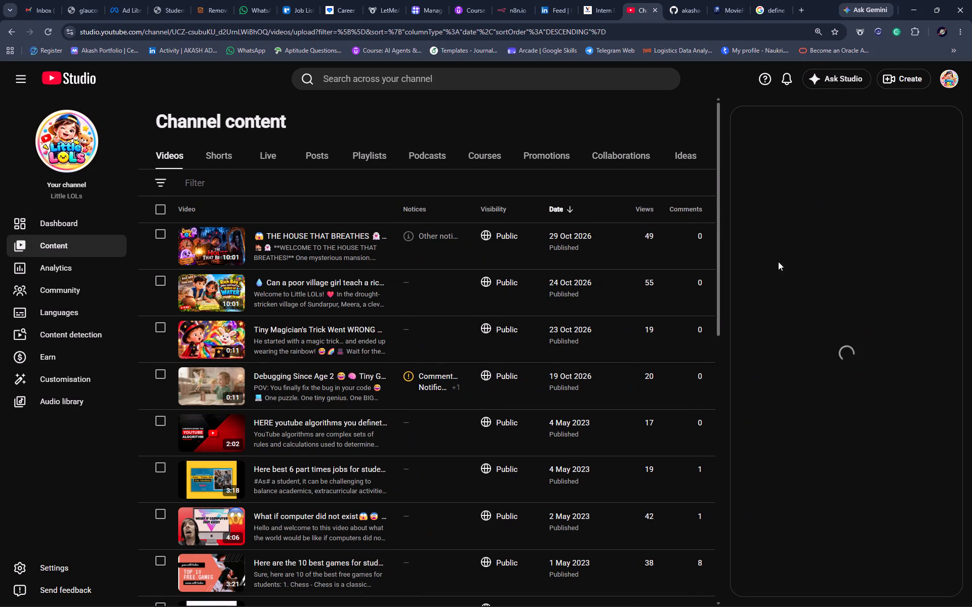
left_click(793, 519)
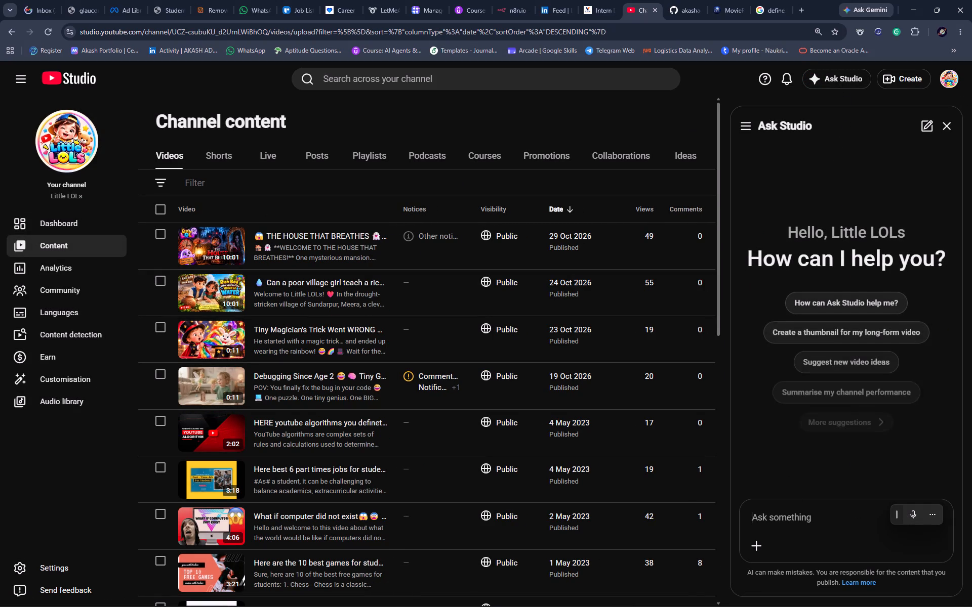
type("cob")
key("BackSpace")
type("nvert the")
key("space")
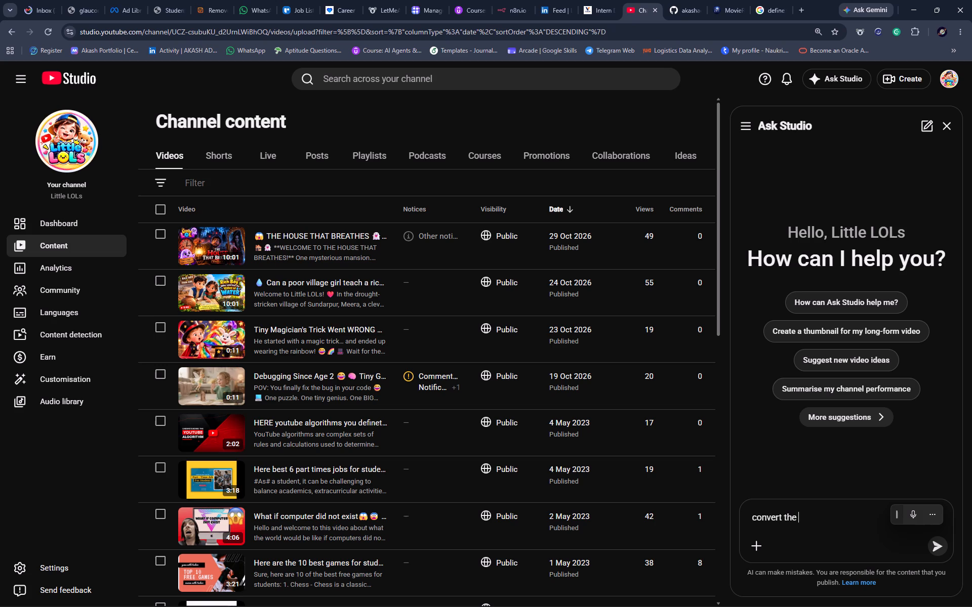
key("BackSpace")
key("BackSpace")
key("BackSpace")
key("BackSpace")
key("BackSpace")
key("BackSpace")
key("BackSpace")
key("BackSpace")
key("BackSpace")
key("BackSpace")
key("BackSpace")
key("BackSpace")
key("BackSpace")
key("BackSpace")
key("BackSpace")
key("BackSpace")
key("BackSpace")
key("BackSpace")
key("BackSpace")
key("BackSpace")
Paste the copied video title into the Ask Studio prompt and enclose it in double quotation marks.
key("ctrl+v")
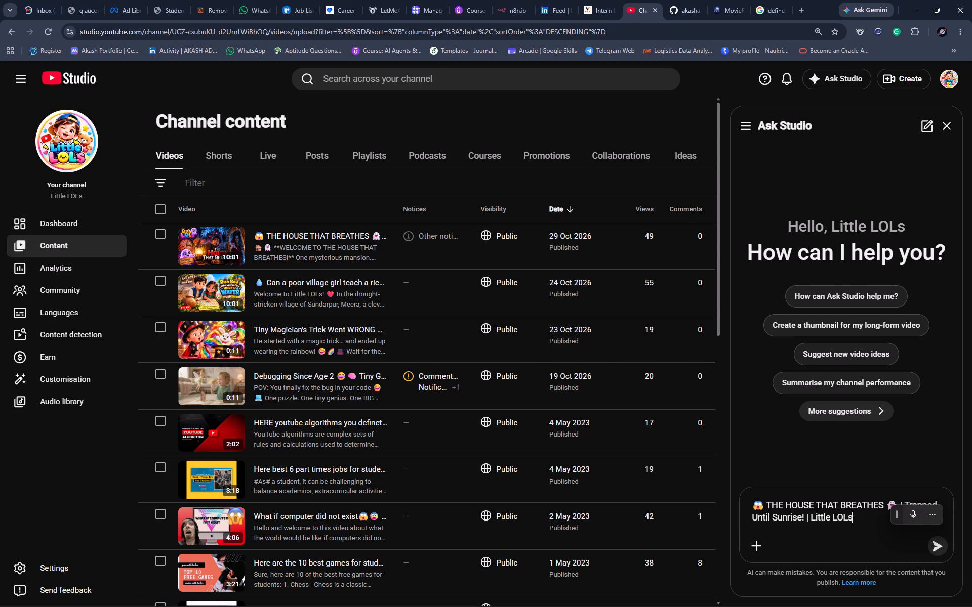
key("space")
key("shift+quotedbl")
key("BackSpace")
key("c")
key("BackSpace")
key("shift+quotedbl")
left_click(753, 505)
key("shift+quotedbl")
After the quoted video title in the Ask Studio prompt, write the request "convert the given tittle for parts".
key("Down")
key("Right")
key("Right")
key("Right")
key("Right")
key("Right")
key("Right")
key("Right")
key("Right")
key("Right")
key("Right")
key("Right")
key("Right")
key("Right")
key("Right")
key("Right")
key("Right")
key("Right")
key("Right")
key("Right")
key("Right")
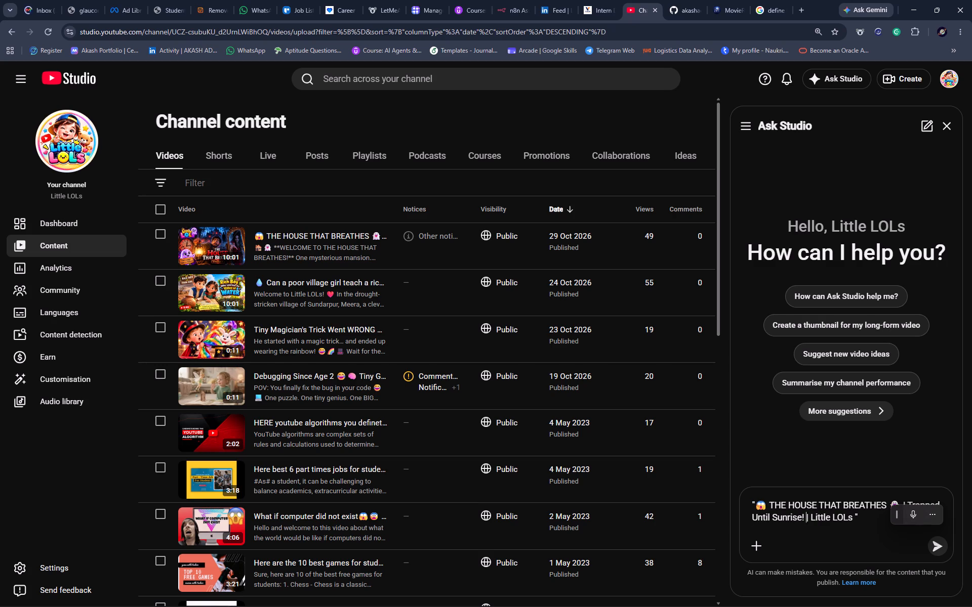
key("space")
type("convert the given tittle into")
key("space")
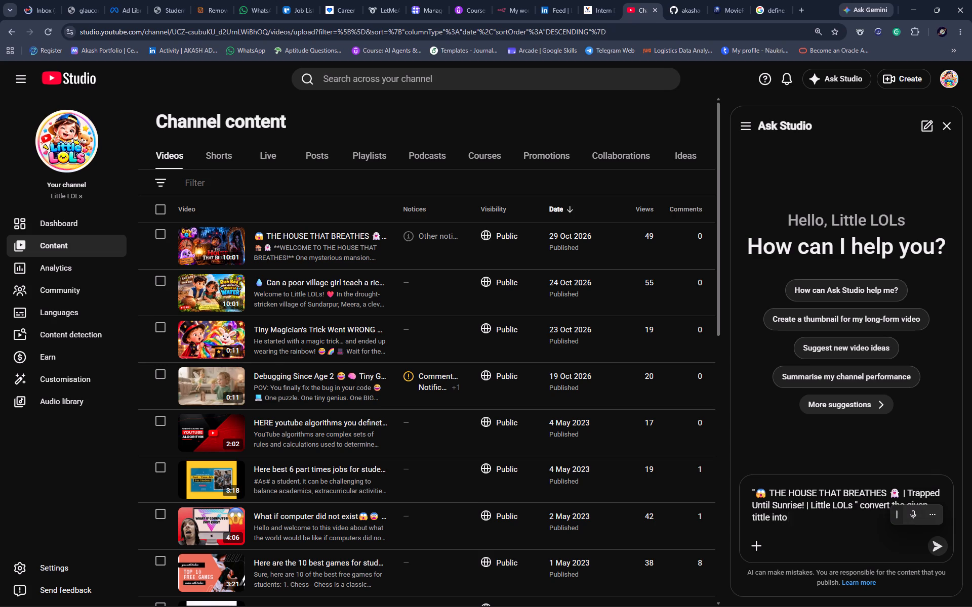
key("s")
key("BackSpace")
key("BackSpace")
key("BackSpace")
key("BackSpace")
key("BackSpace")
key("BackSpace")
type("for")
key("space")
type("pats")
key("space")
key("BackSpace")
key("BackSpace")
key("BackSpace")
type("rts")
key("space")
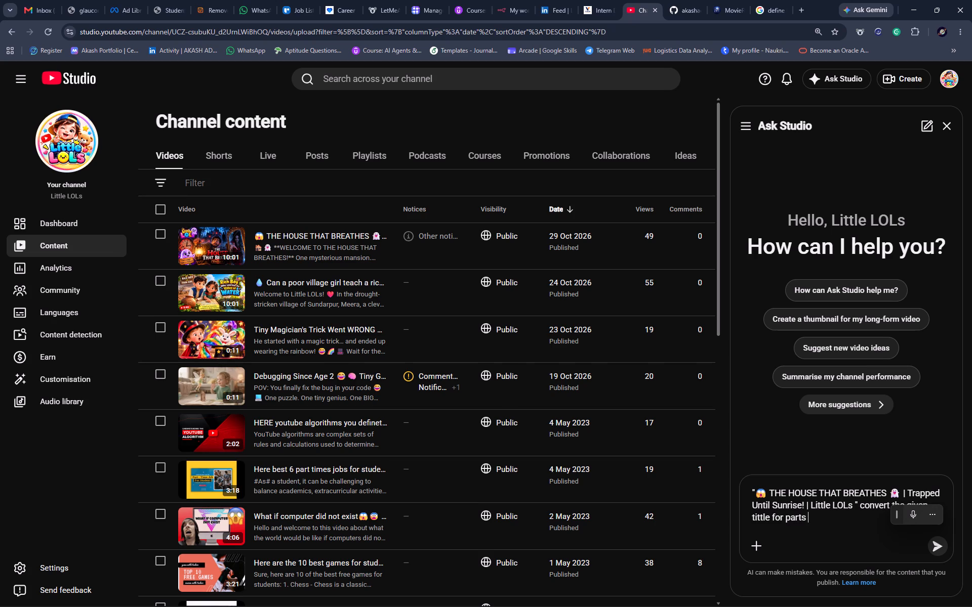
Finish the prompt with "like i am posting as part 1 and pasrts" and submit it to Ask Studio.
type("like i am posting as part 1 and")
key("space")
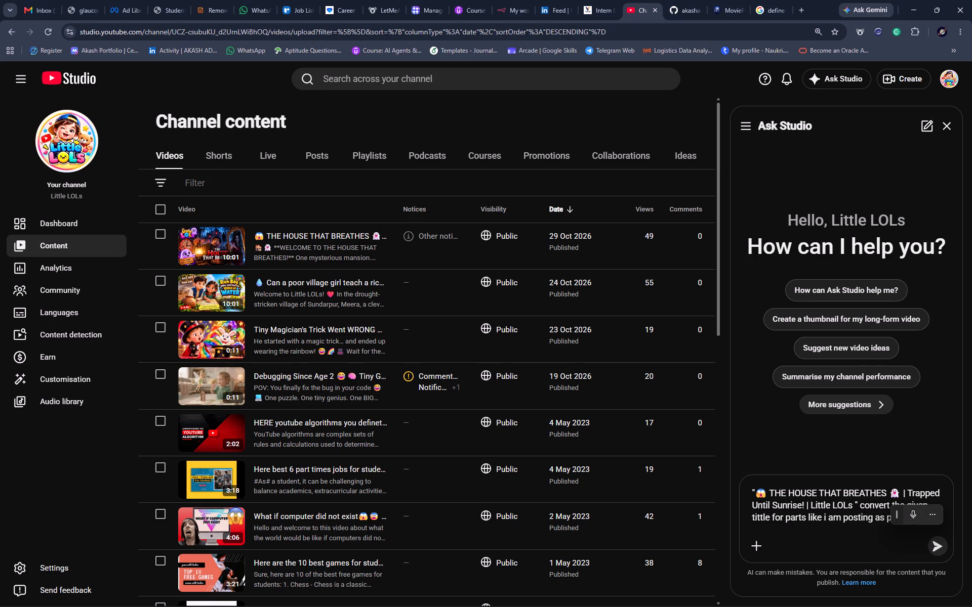
type("pasr")
scroll(752, 503, "up", 1)
type("ts")
key("space")
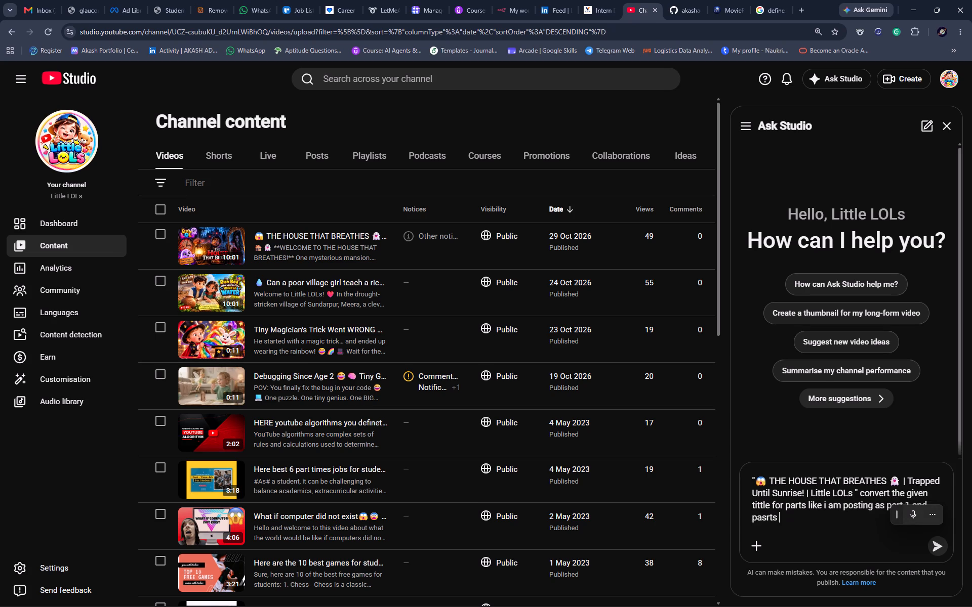
key("Return")
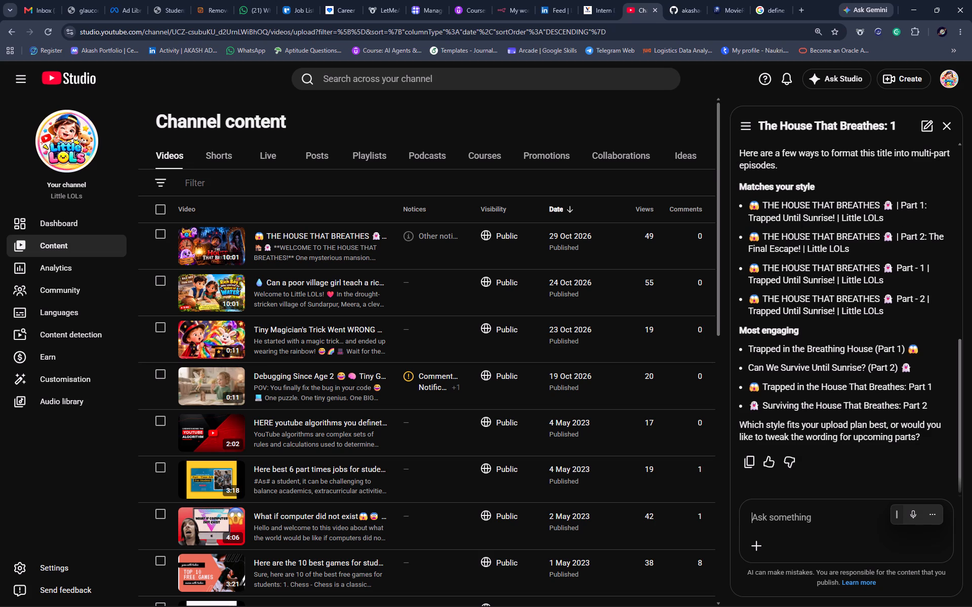
Copy the first suggested title under "Matches your style", "THE HOUSE THAT BREATHES | Part 1: Trapped Until Sunrise! | Little LOLs", including its emojis.
left_click_drag(763, 198, 833, 219)
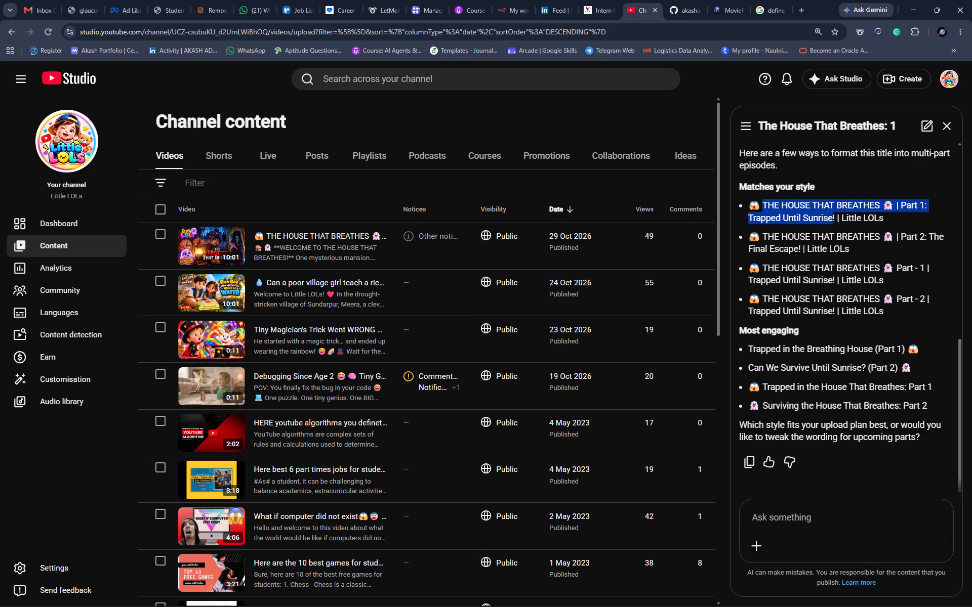
left_click_drag(833, 219, 898, 221)
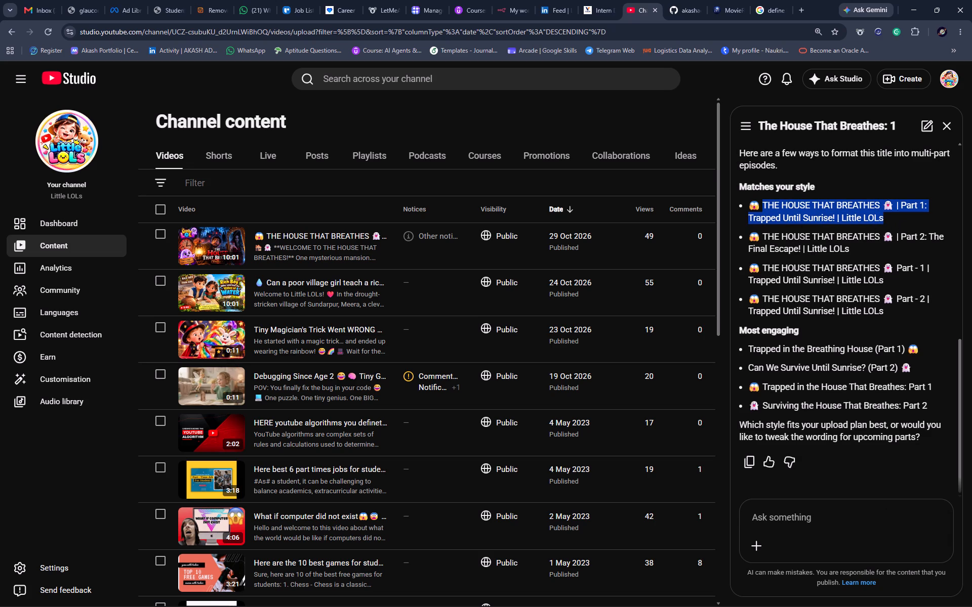
left_click_drag(749, 201, 897, 220)
key("ctrl+c")
key("ctrl+c")
Close the Ask Studio assistant and go to the channel dashboard.
left_click(946, 129)
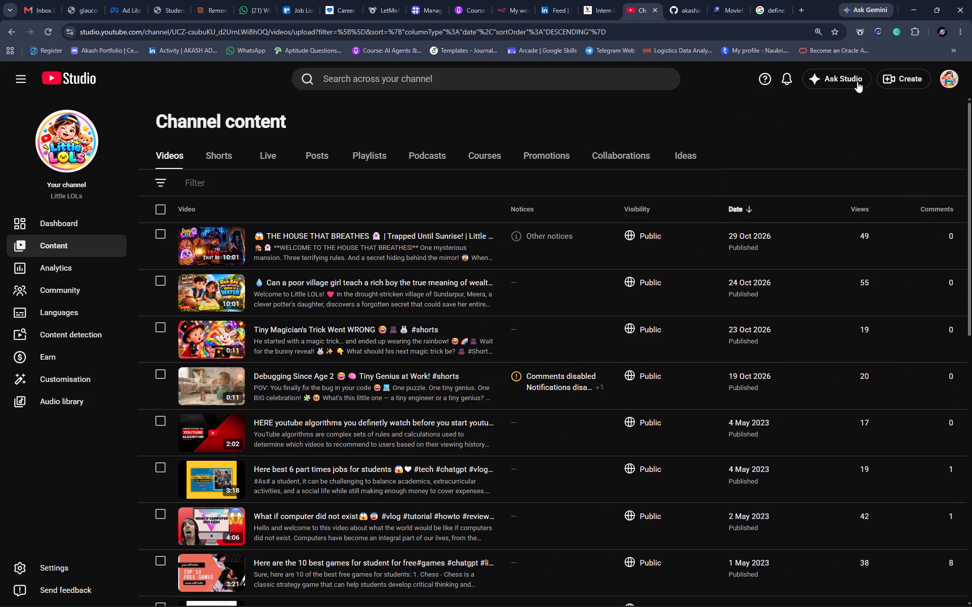
left_click(76, 225)
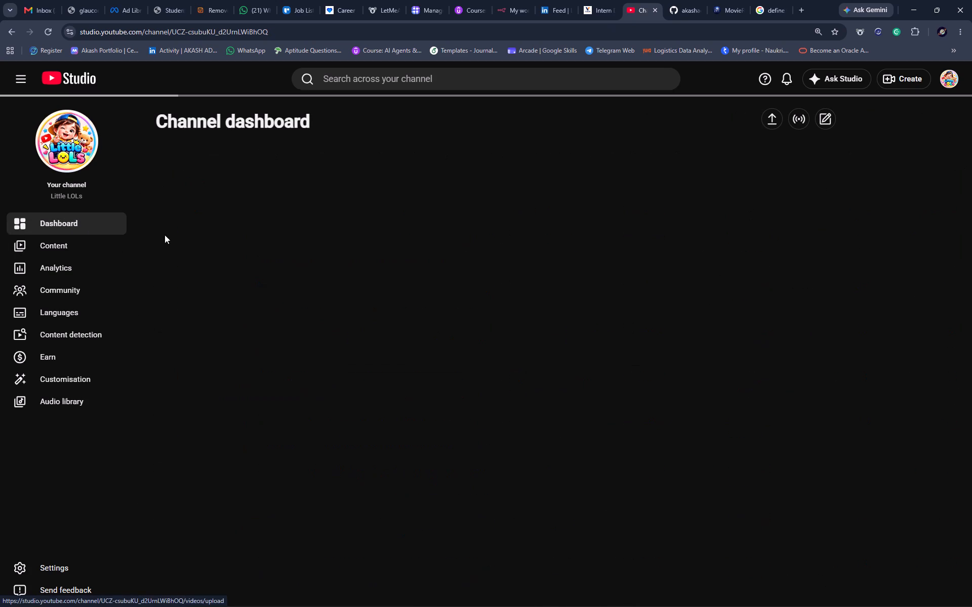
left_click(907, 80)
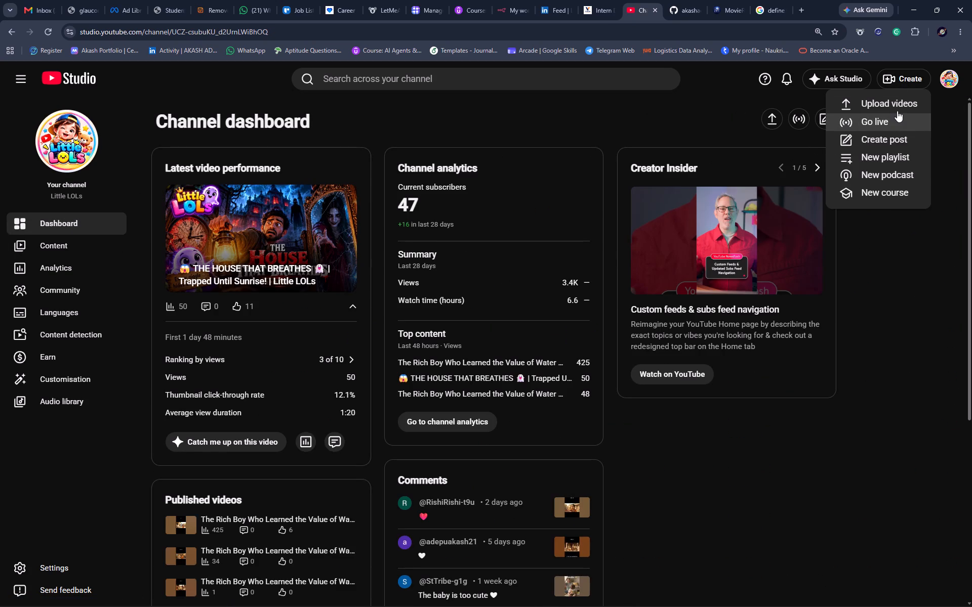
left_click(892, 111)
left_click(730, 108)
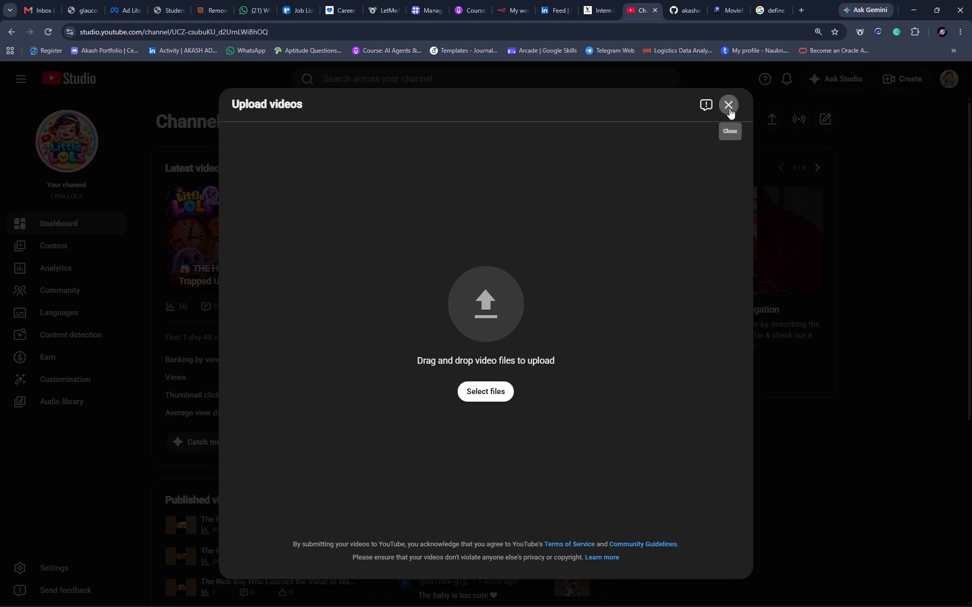
left_click(909, 81)
left_click(898, 100)
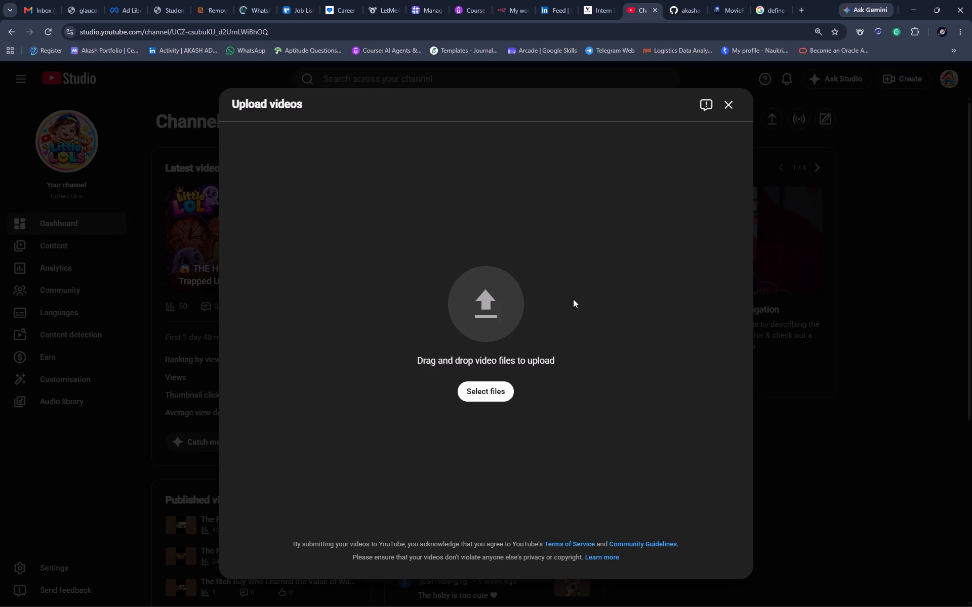
left_click(492, 389)
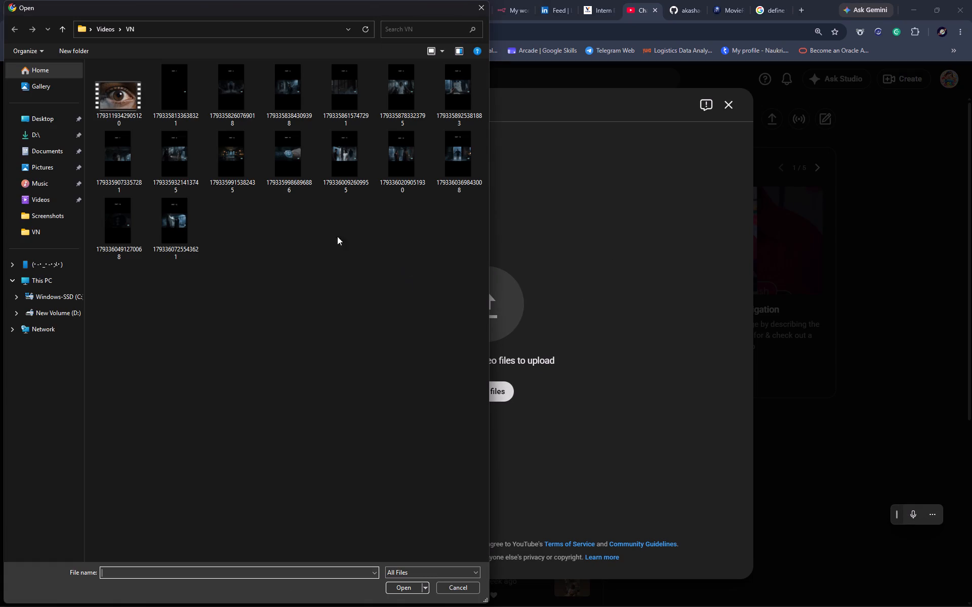
left_click(169, 87)
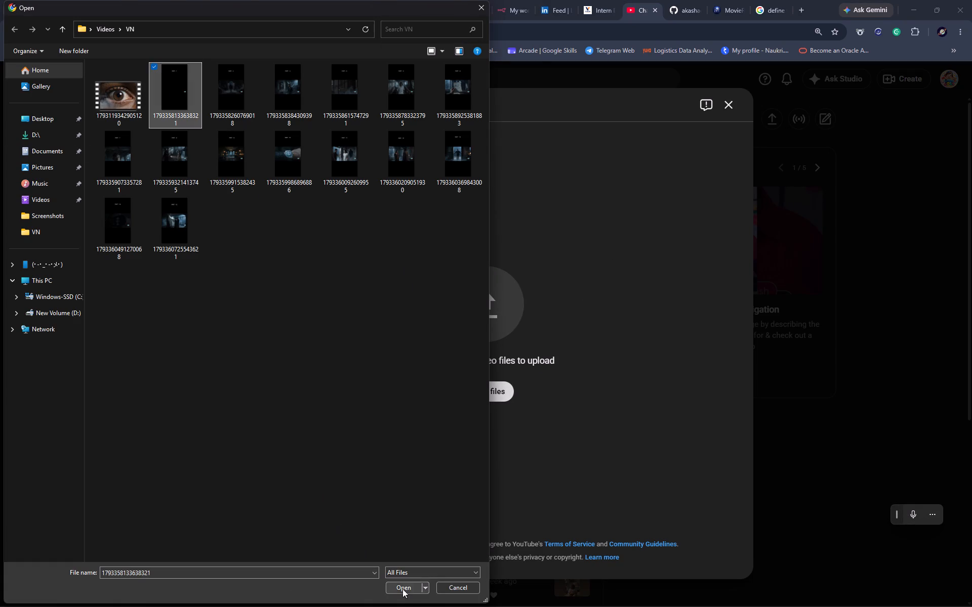
left_click(403, 592)
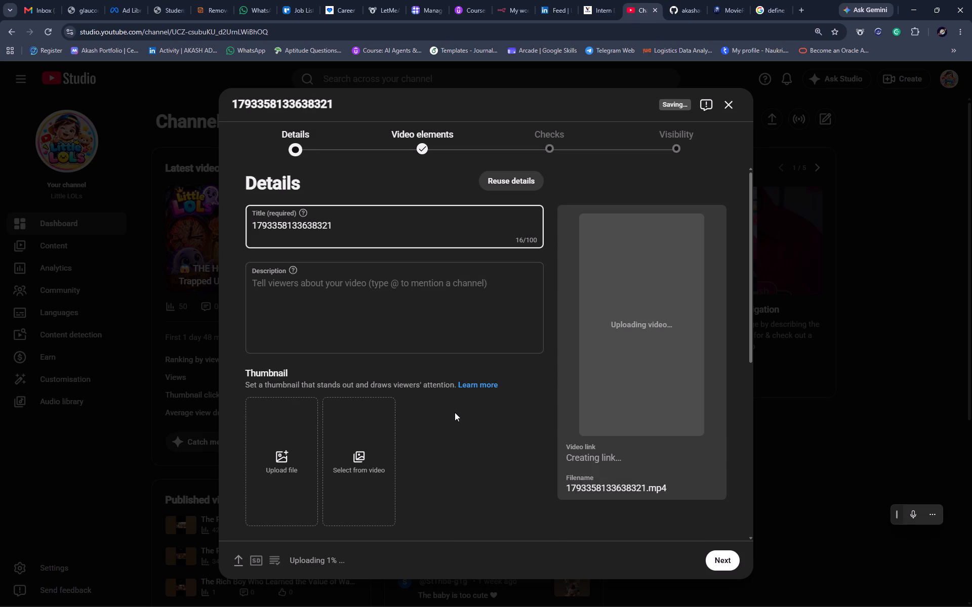
Replace the uploading video's title with the copied Part 1 title, then save and close the upload details.
left_click(347, 231)
key("ctrl+a")
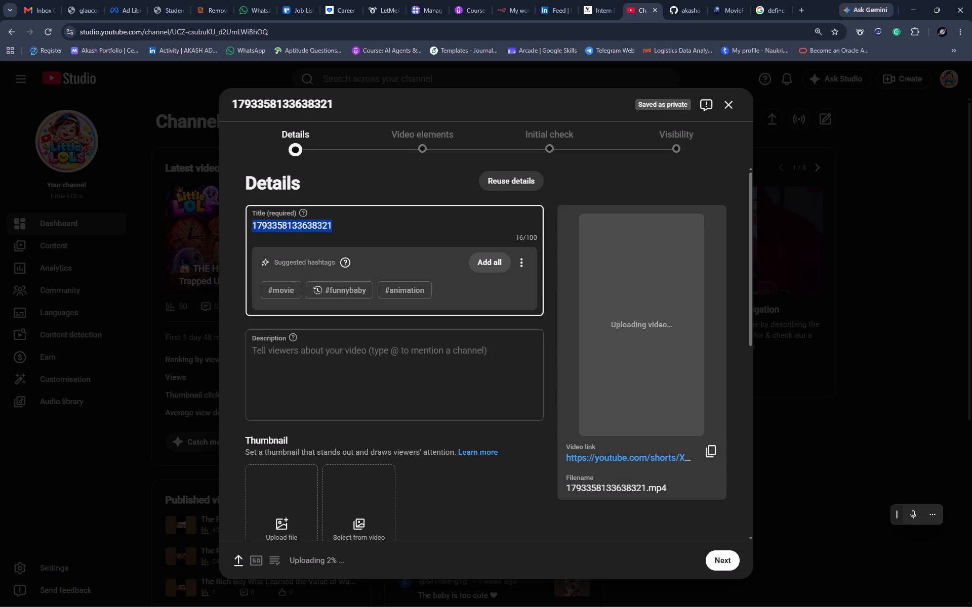
key("ctrl+v")
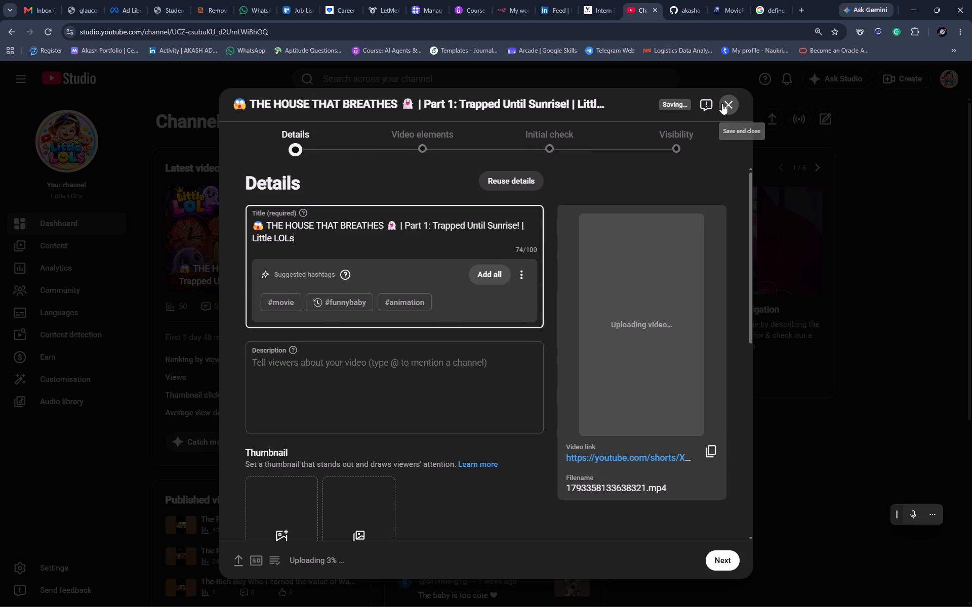
left_click_drag(590, 101, 705, 135)
left_click(731, 103)
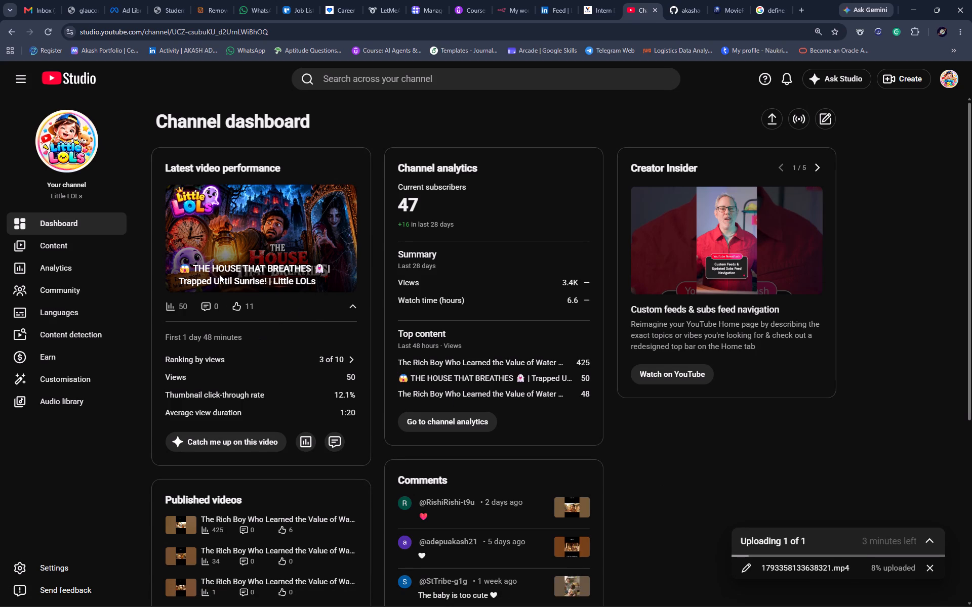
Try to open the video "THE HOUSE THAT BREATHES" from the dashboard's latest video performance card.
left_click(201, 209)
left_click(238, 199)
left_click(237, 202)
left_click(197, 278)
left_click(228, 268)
Open the published video "THE HOUSE THAT BREATHES" from the channel content, copy its entire description, and return to the content list.
left_click(68, 250)
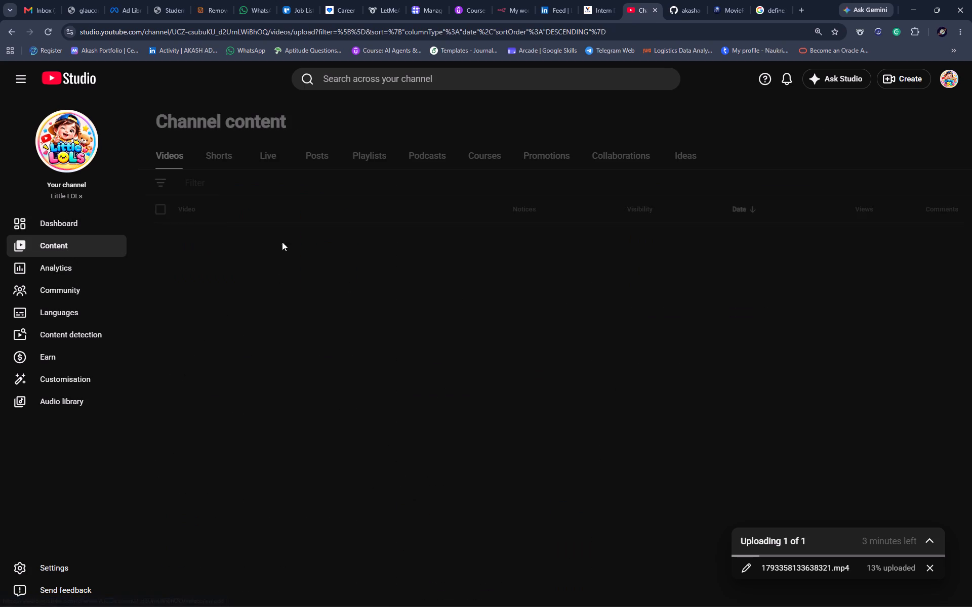
left_click(268, 235)
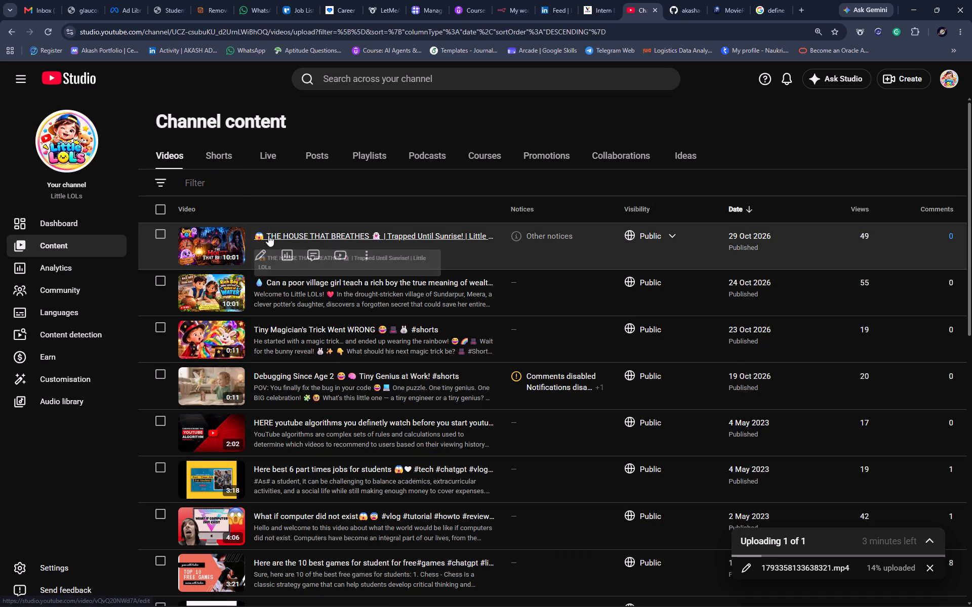
left_click(288, 392)
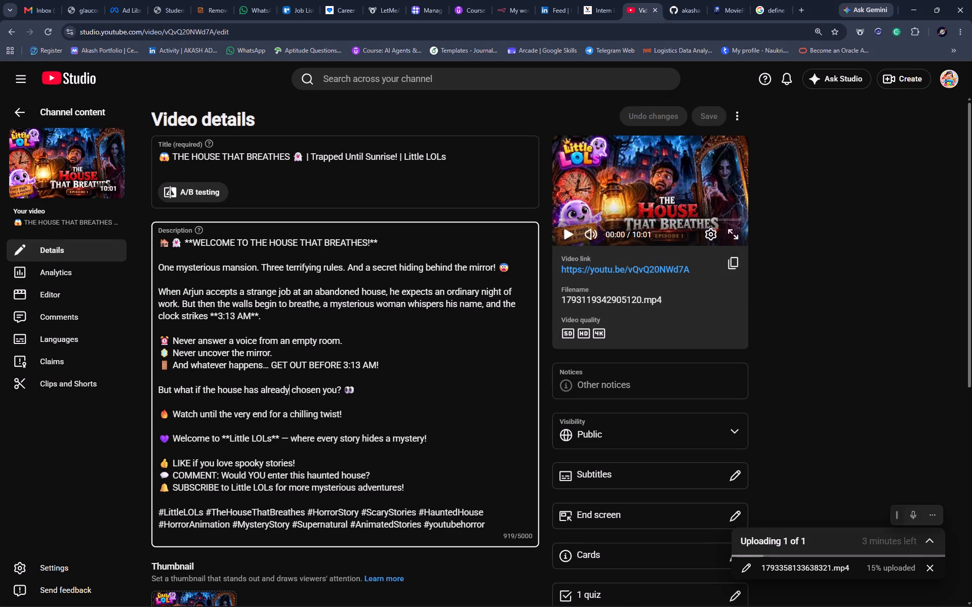
key("ctrl+a")
key("ctrl+c")
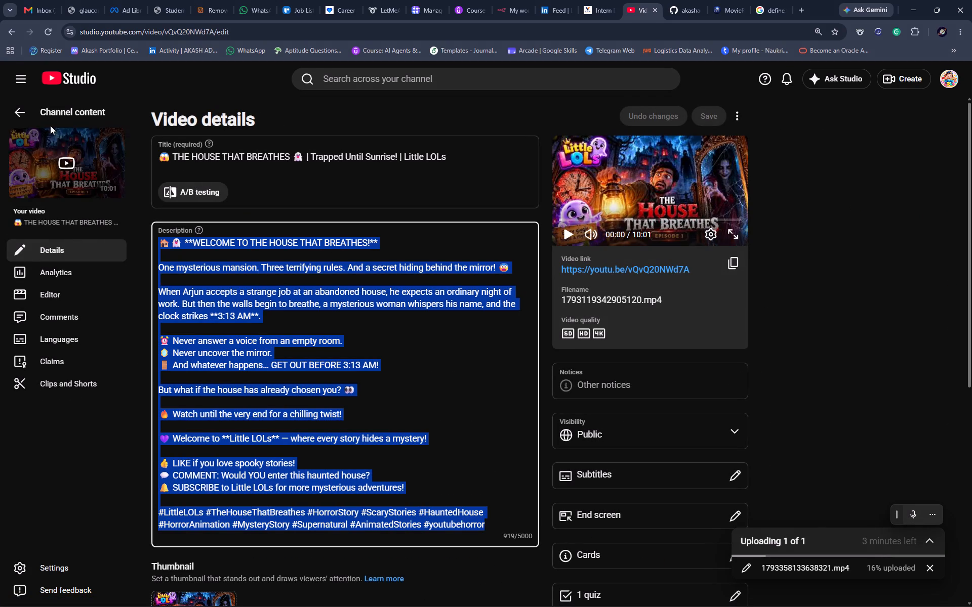
left_click(19, 110)
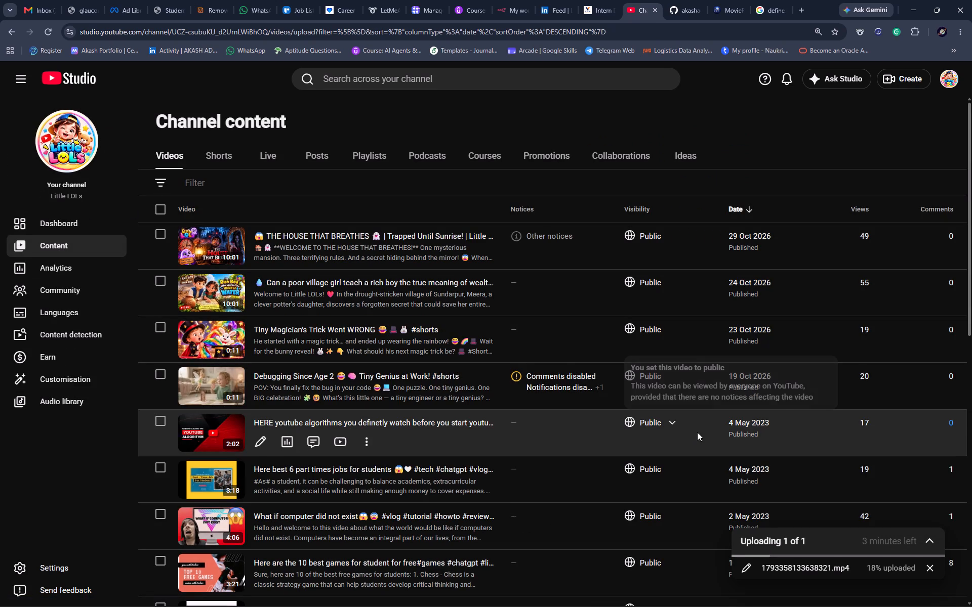
Reopen the upload details of 1793358133638321.mp4, paste the copied description into its description, and look it over.
scroll(697, 432, "up", 3)
left_click(818, 537)
left_click(886, 556)
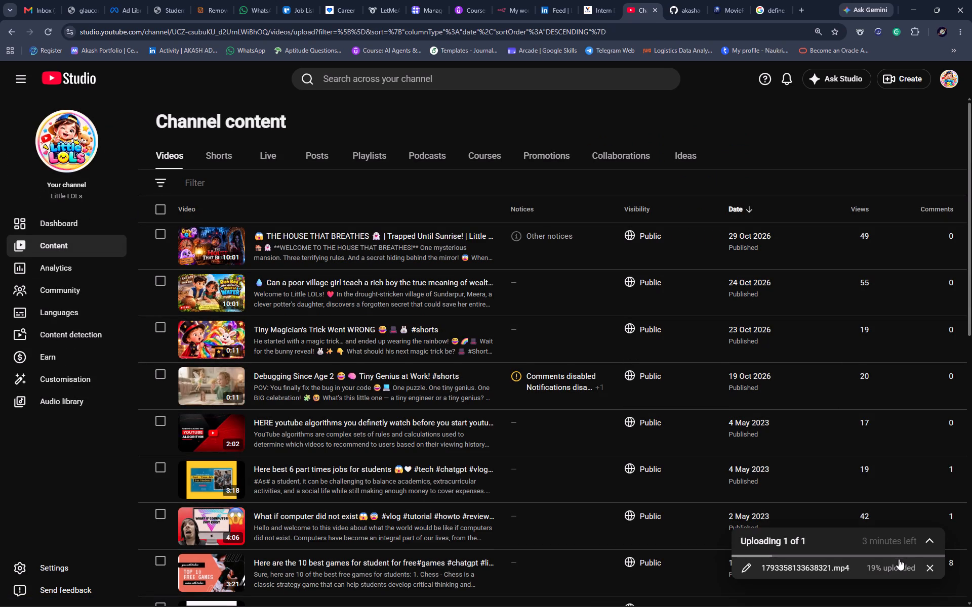
left_click(891, 567)
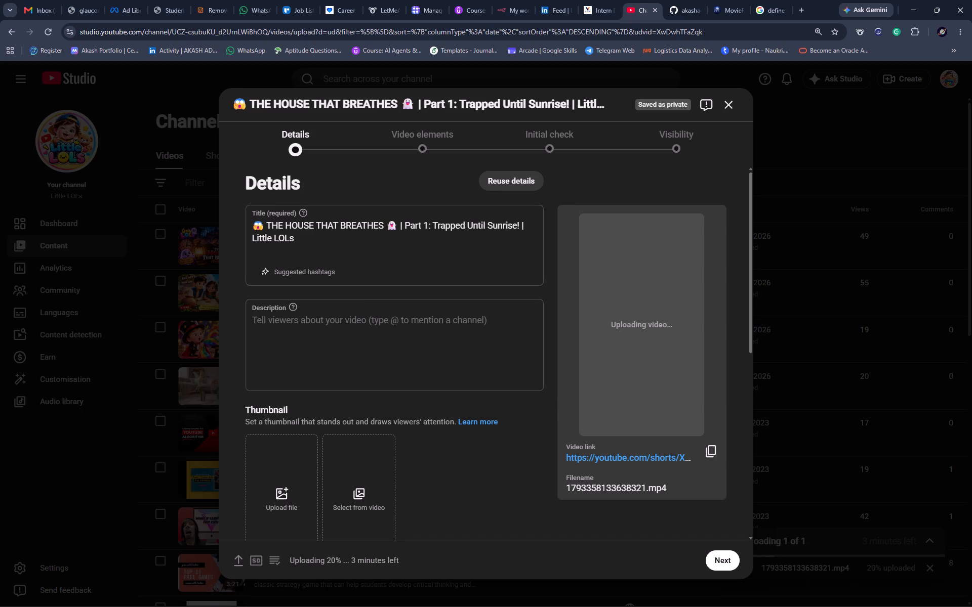
left_click(365, 324)
key("ctrl+v")
scroll(364, 341, "down", 2)
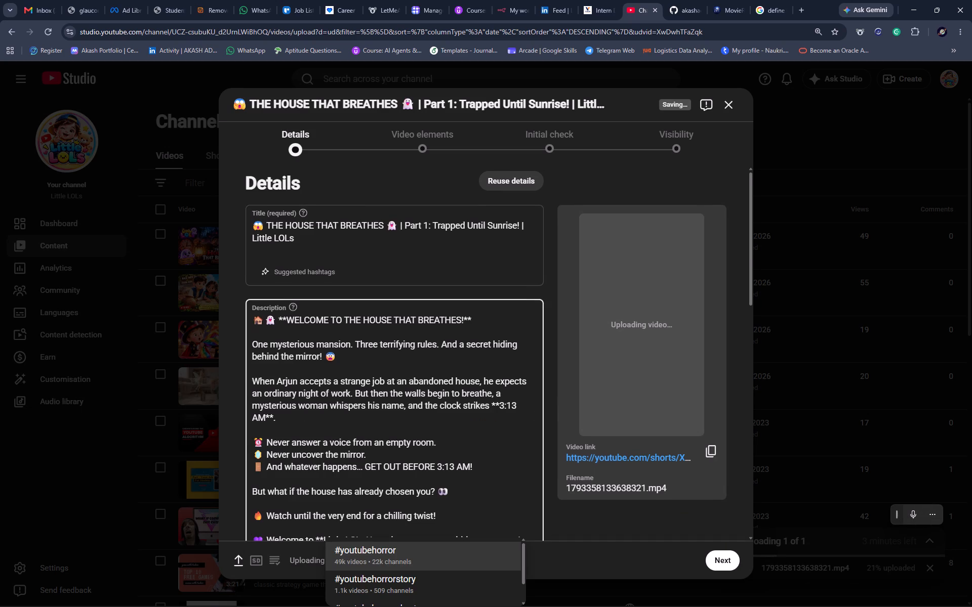
scroll(366, 345, "down", 8)
scroll(366, 358, "up", 1)
scroll(366, 358, "down", 1)
scroll(366, 358, "up", 4)
scroll(366, 358, "down", 1)
scroll(365, 358, "up", 6)
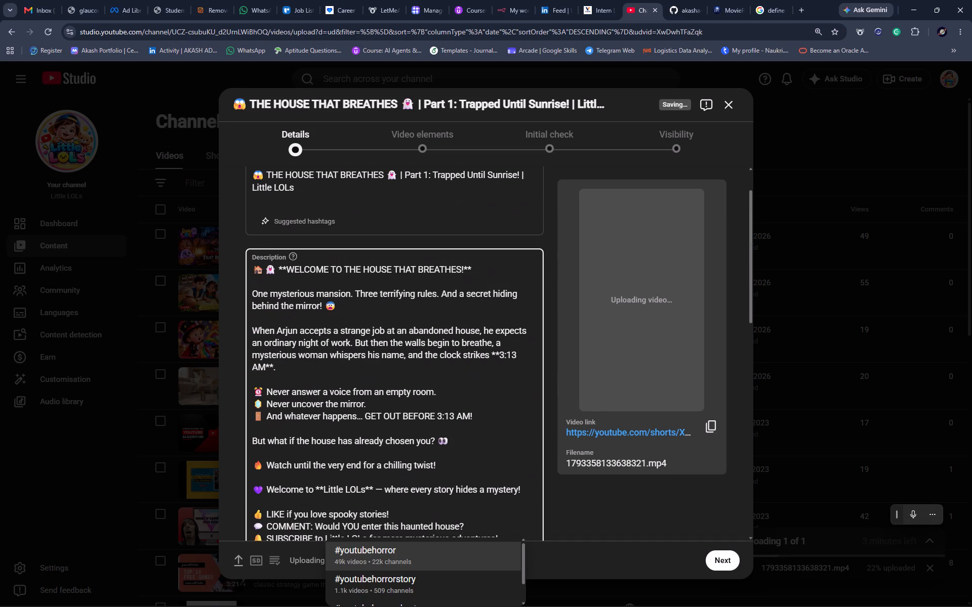
Remove the double asterisks before "WELCOME TO THE HOUSE THAT BREATHES!" and around "3:13 AM" in the video description.
left_click(285, 263)
left_click(284, 268)
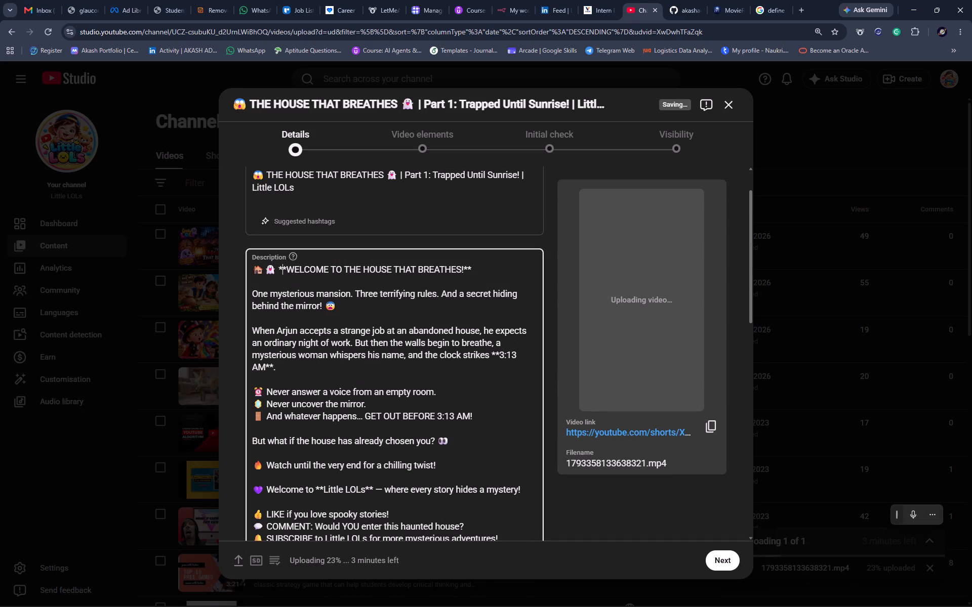
key("Right")
key("BackSpace")
key("BackSpace")
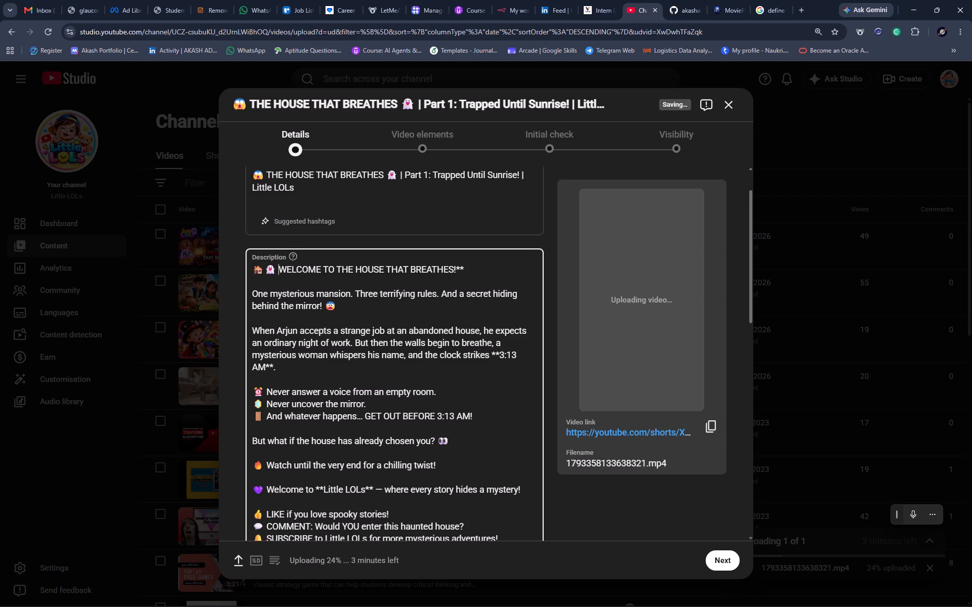
scroll(332, 336, "down", 1)
left_click(271, 314)
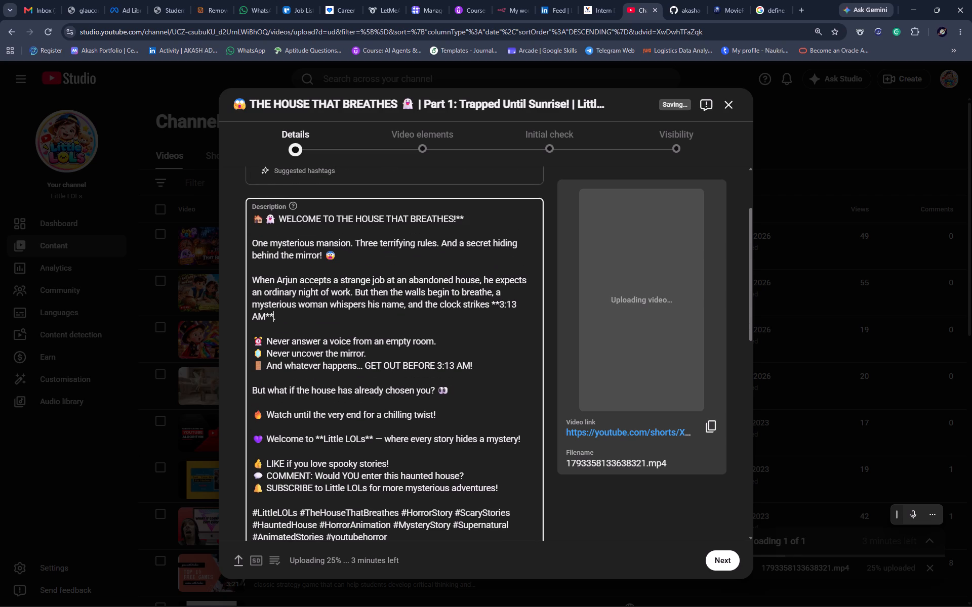
key("BackSpace")
key("BackSpace")
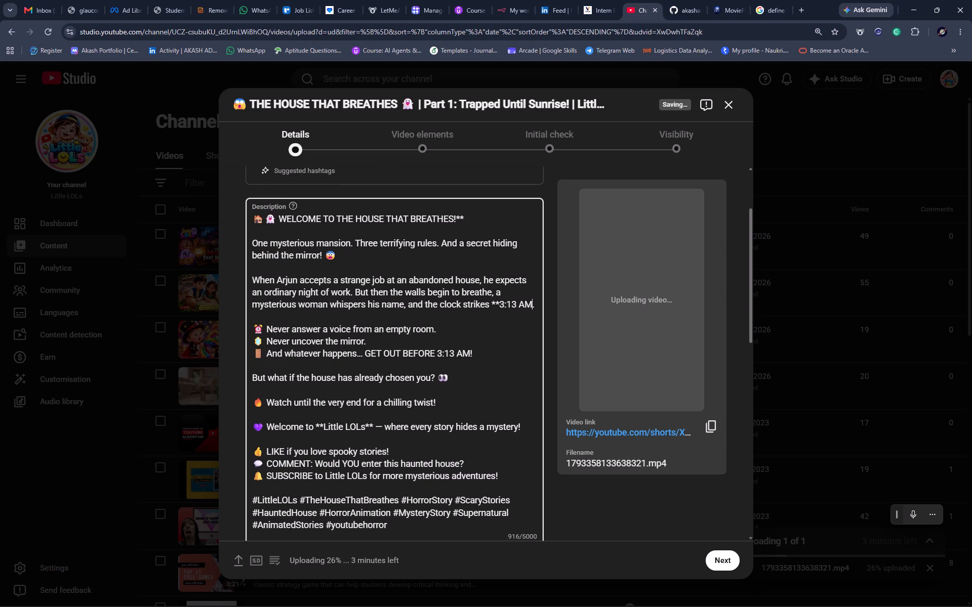
left_click(500, 303)
key("BackSpace")
key("BackSpace")
Copy the entire edited description of the uploading video.
scroll(410, 391, "down", 3)
left_click(409, 350)
key("ctrl+a")
key("ctrl+c")
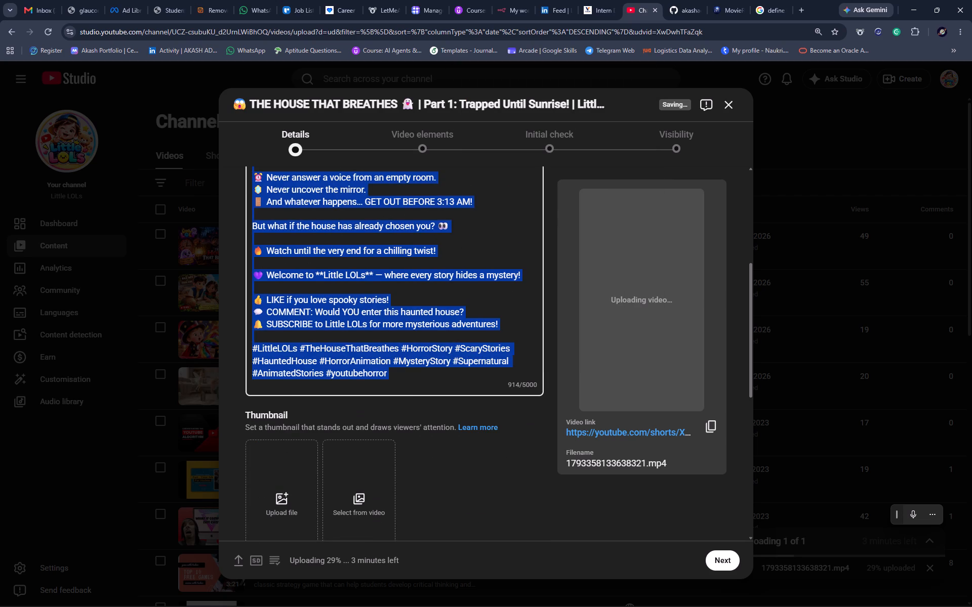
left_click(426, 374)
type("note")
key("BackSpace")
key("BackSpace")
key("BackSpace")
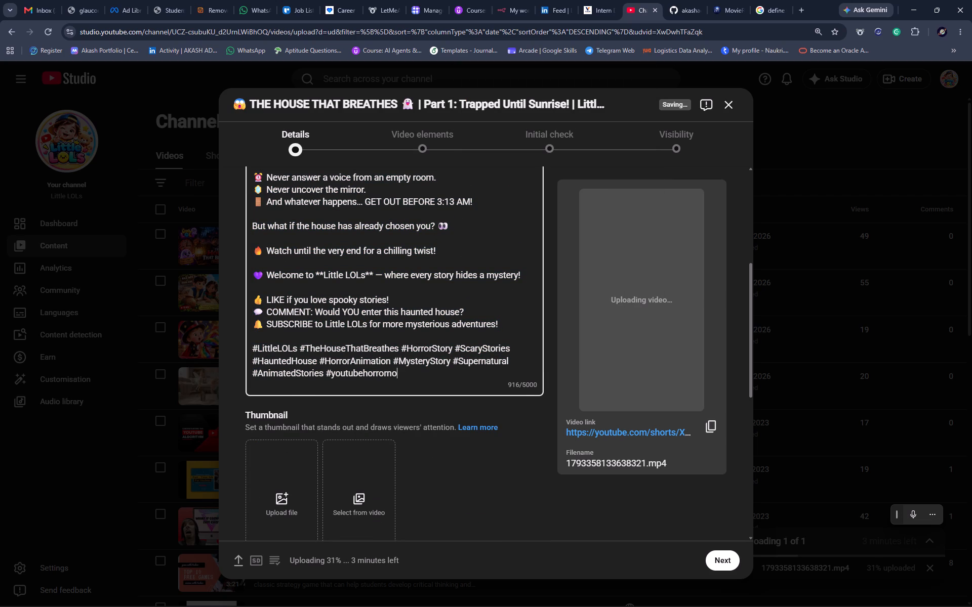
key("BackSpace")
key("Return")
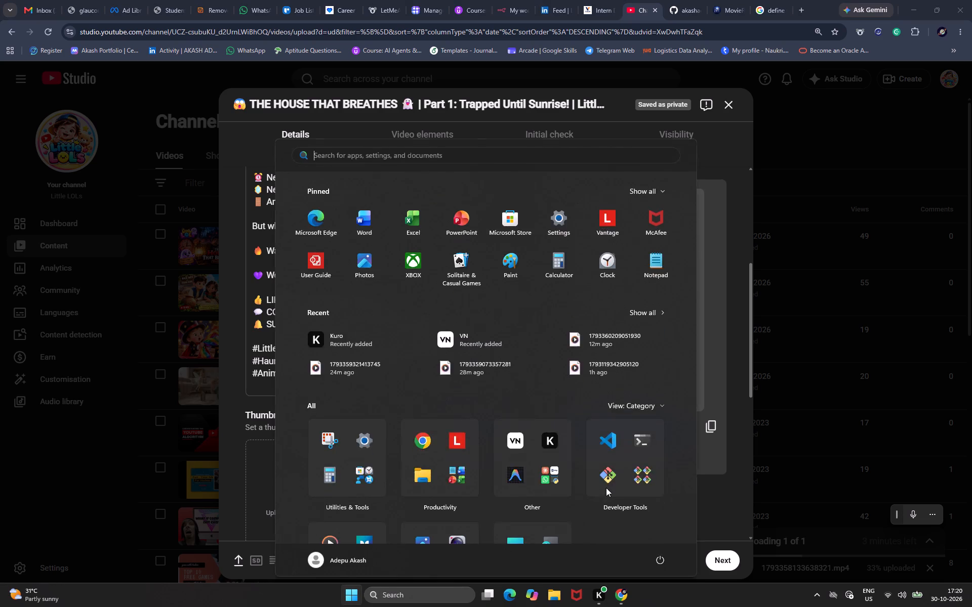
Open Notepad and paste the copied description into a blank note.
type("note")
key("Return")
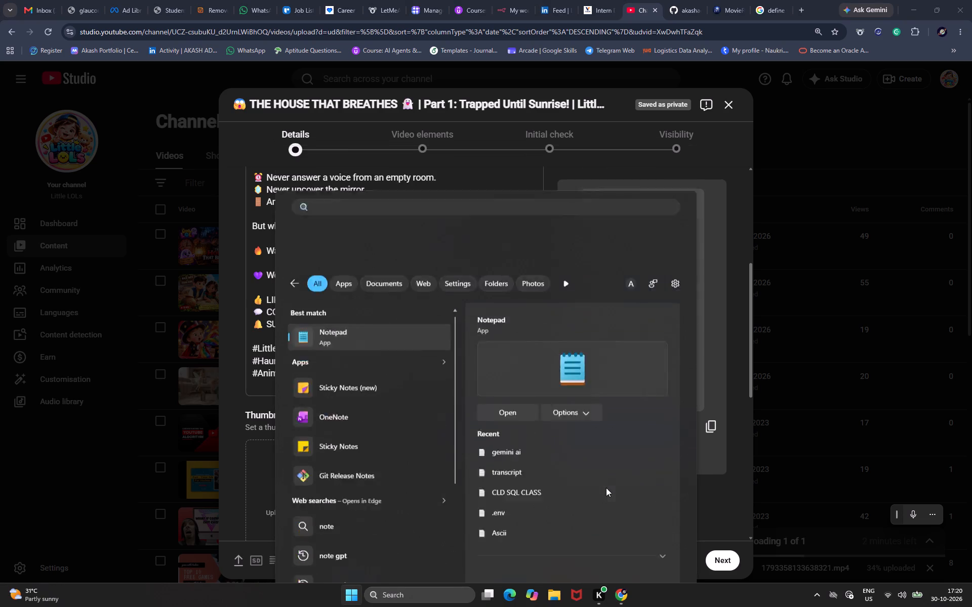
left_click(148, 241)
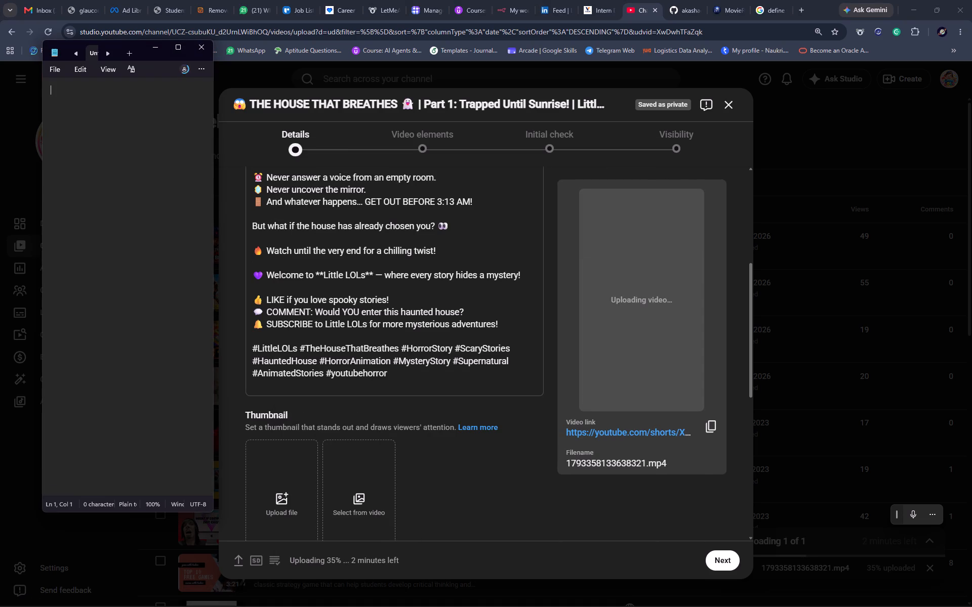
key("ctrl+v")
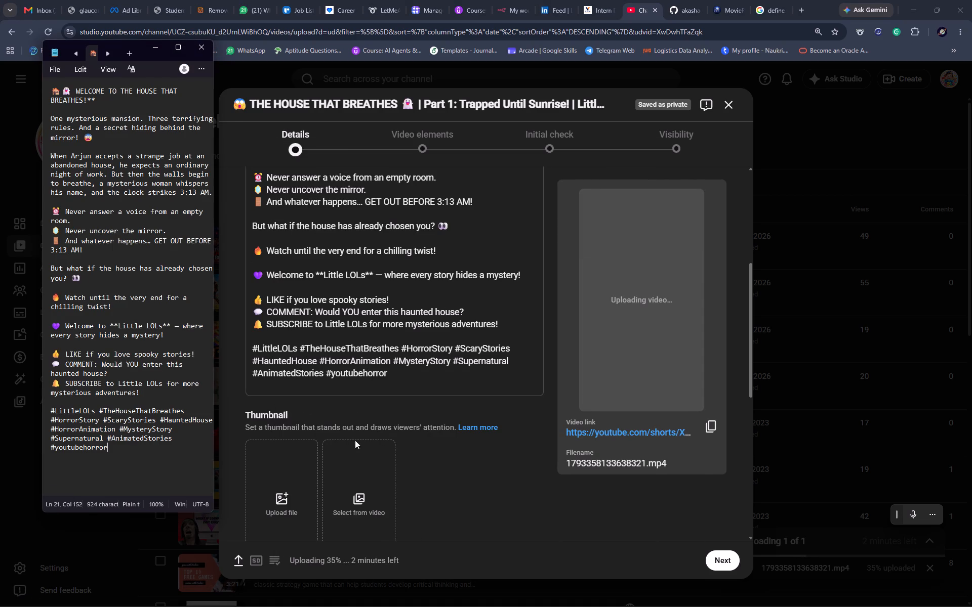
Switch back to the upload details in Chrome and set the audience to "No, it's not Made for Kids".
left_click(367, 424)
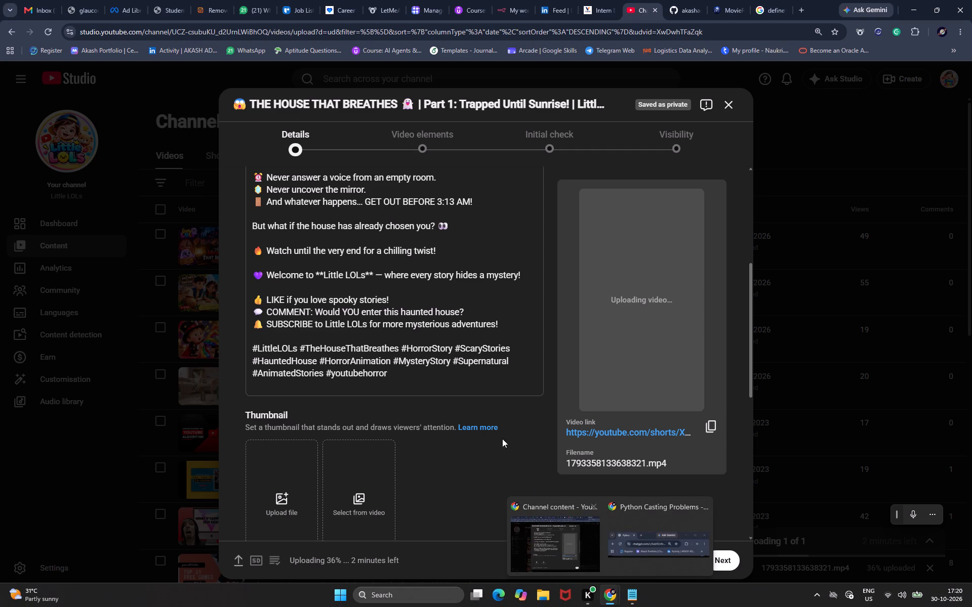
scroll(487, 341, "up", 2)
scroll(487, 341, "down", 3)
scroll(487, 341, "up", 1)
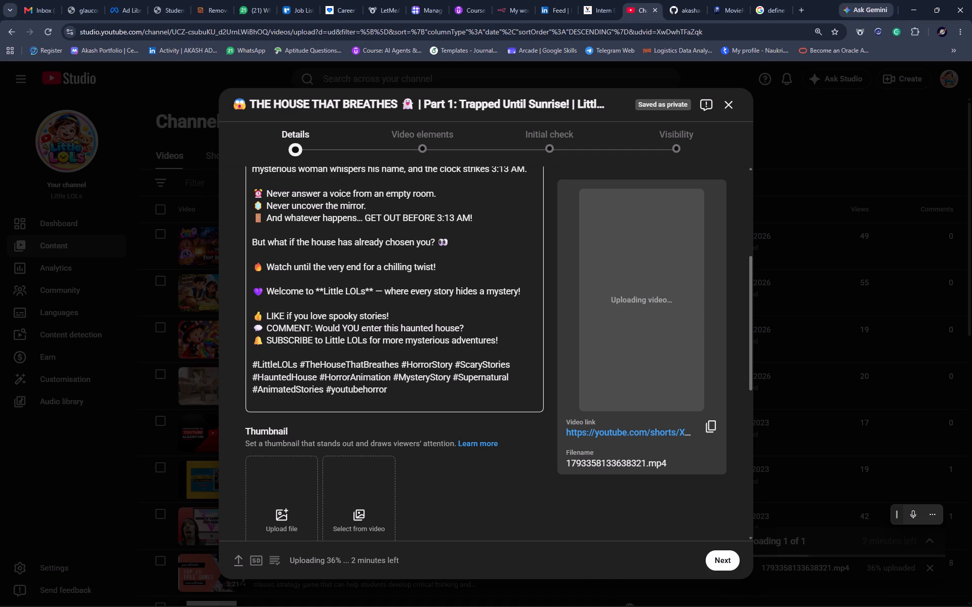
scroll(487, 341, "up", 2)
scroll(493, 351, "down", 1)
scroll(493, 351, "up", 6)
left_click(430, 138)
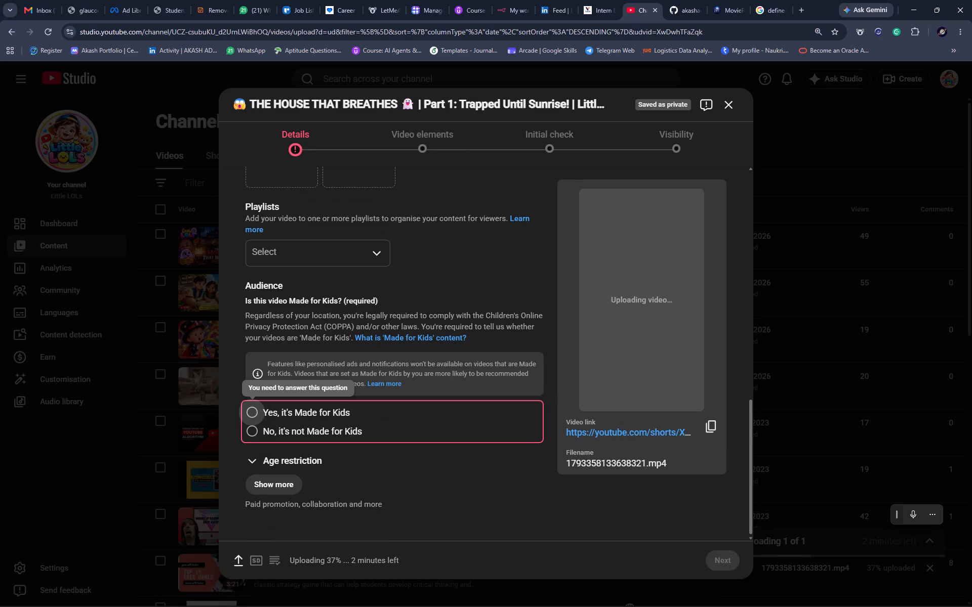
scroll(337, 276, "up", 1)
scroll(336, 276, "down", 2)
scroll(336, 281, "up", 1)
left_click(264, 480)
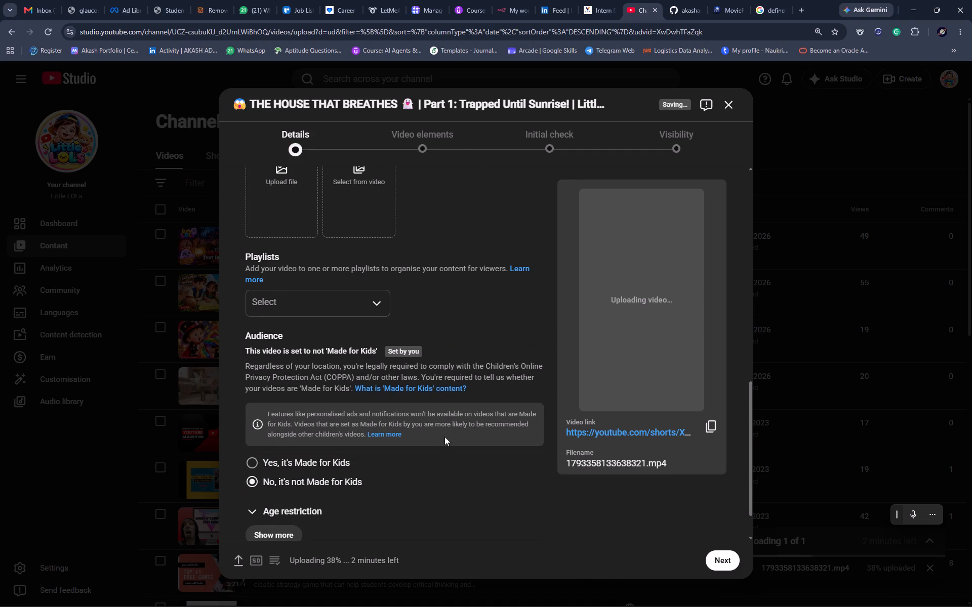
In the video elements, add the full video "THE HOUSE THAT BREATHES" as the related video.
scroll(381, 346, "up", 4)
scroll(393, 245, "up", 3)
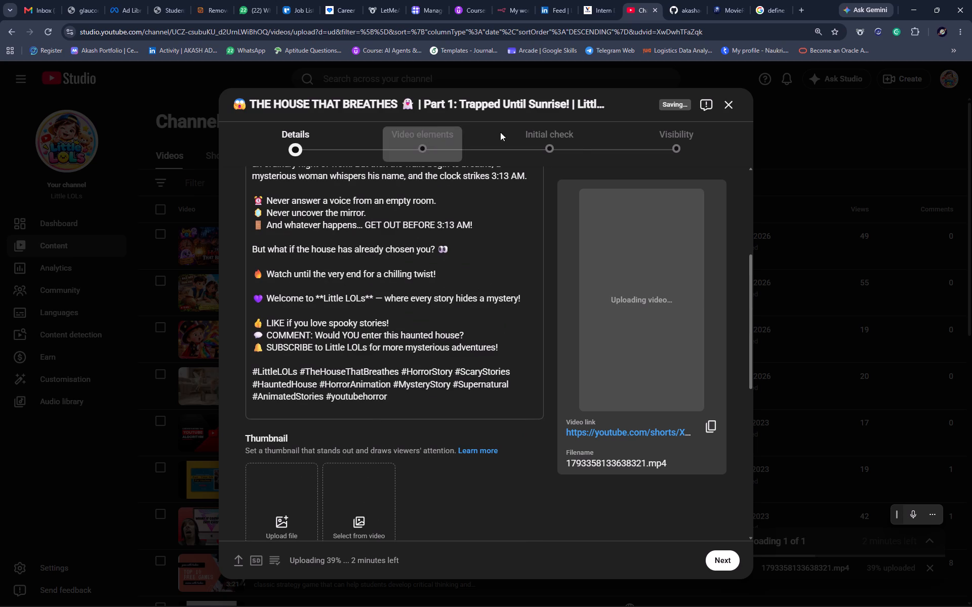
left_click(558, 134)
left_click(433, 135)
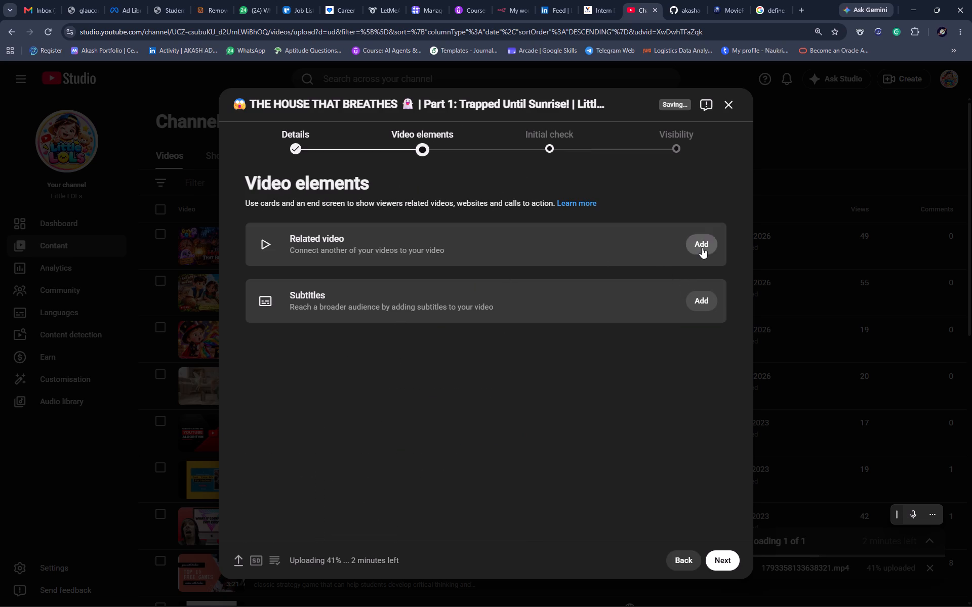
left_click(702, 247)
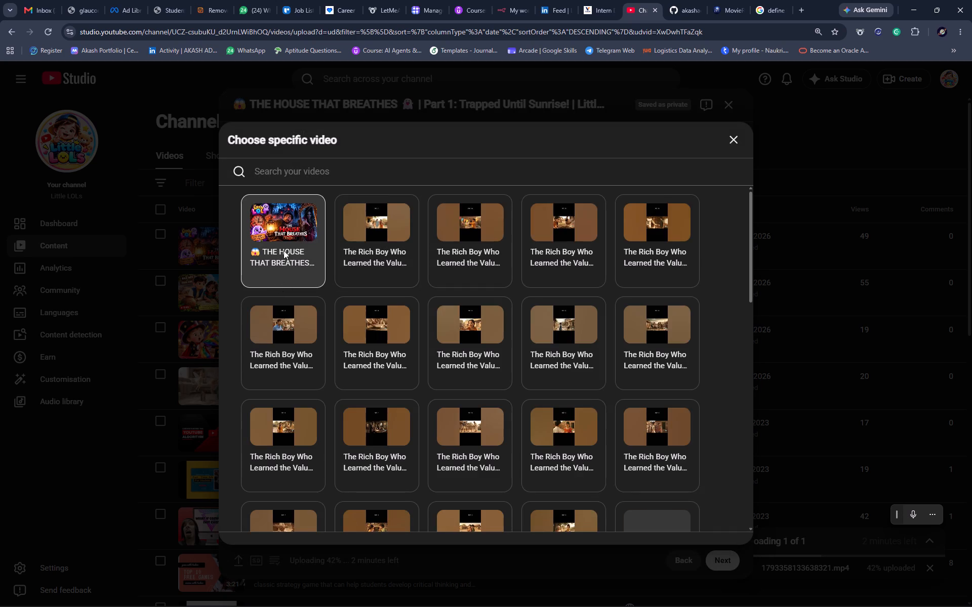
left_click(298, 239)
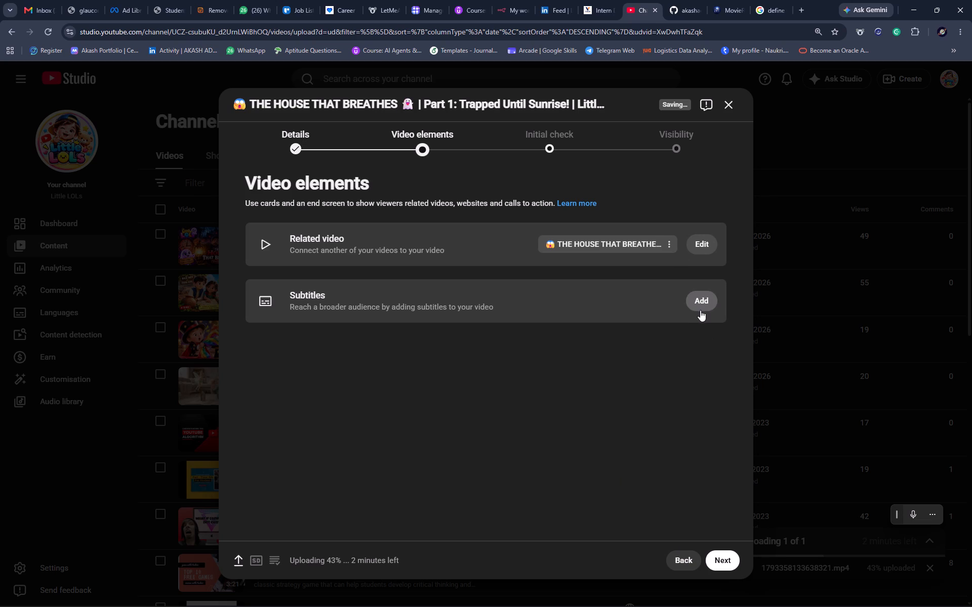
Go to the visibility settings and set public scheduling for 31 Oct 2026 at 07:45.
left_click(575, 139)
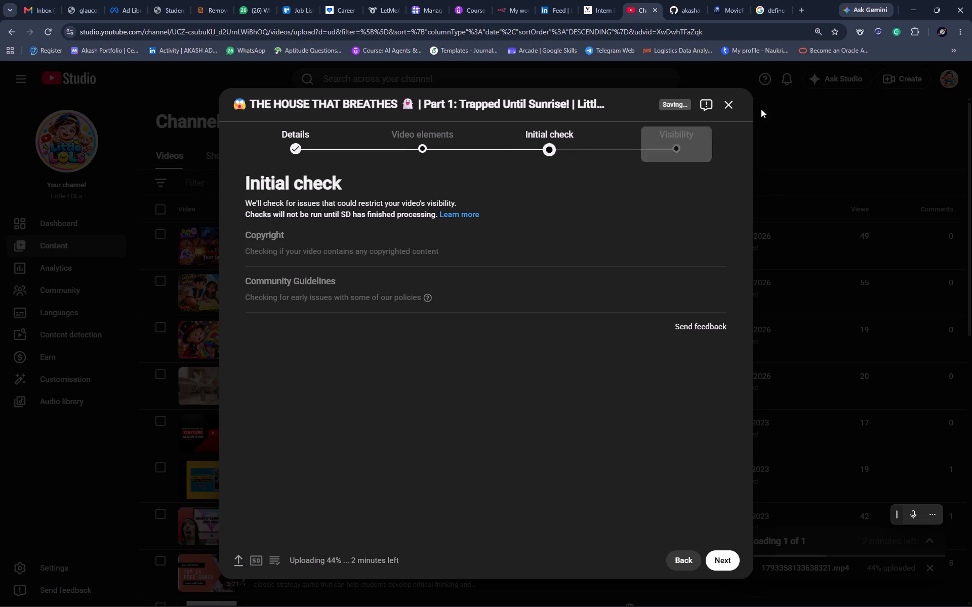
left_click(706, 140)
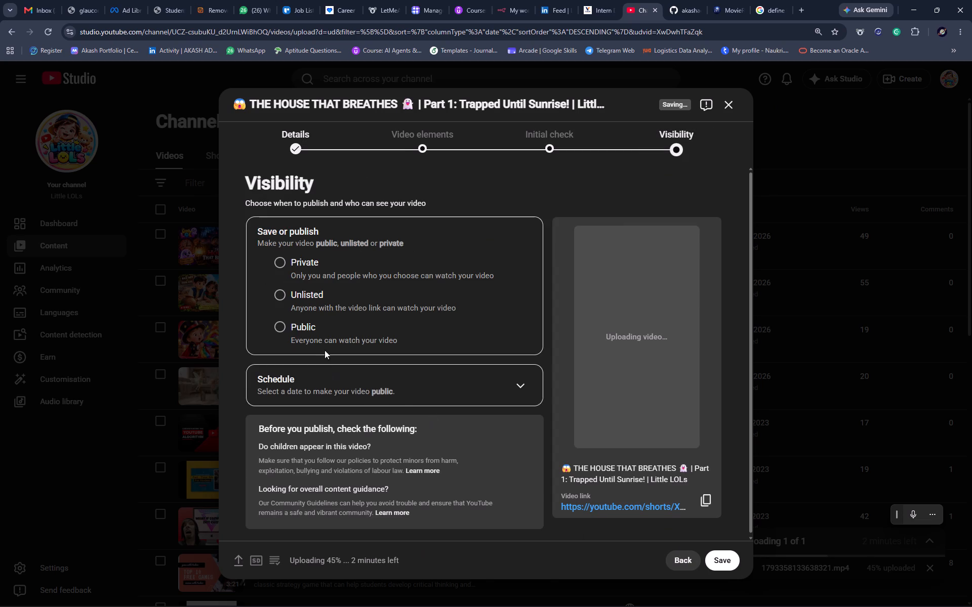
left_click(295, 375)
left_click(309, 373)
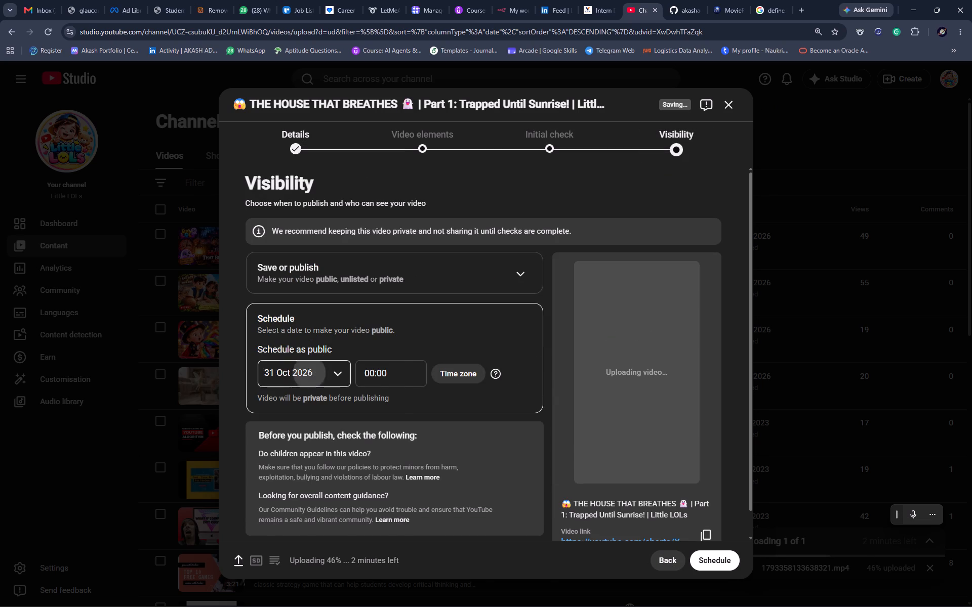
left_click(414, 364)
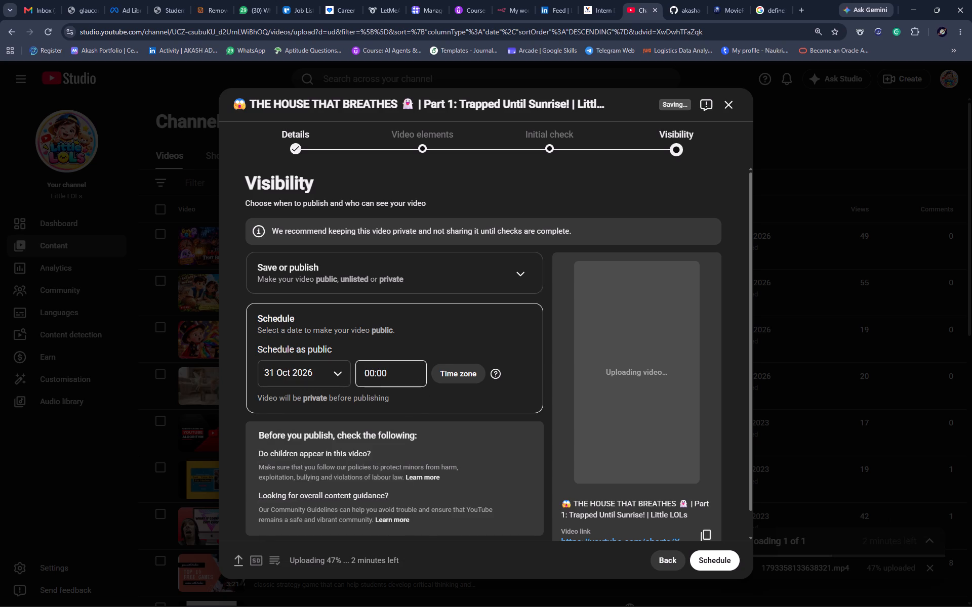
left_click(411, 374)
key("BackSpace")
key("BackSpace")
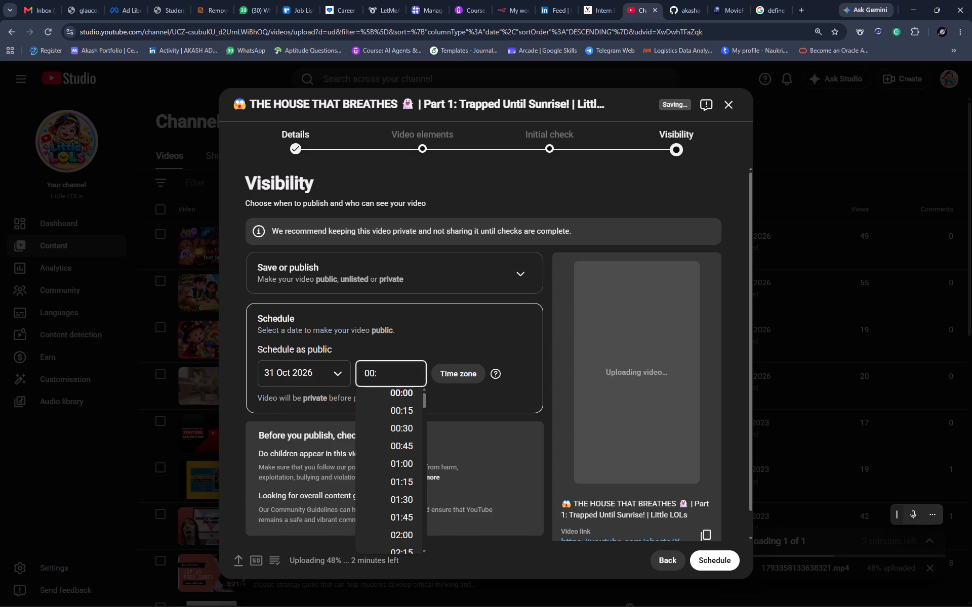
scroll(383, 485, "down", 6)
scroll(385, 485, "up", 1)
scroll(385, 485, "down", 8)
scroll(398, 445, "up", 2)
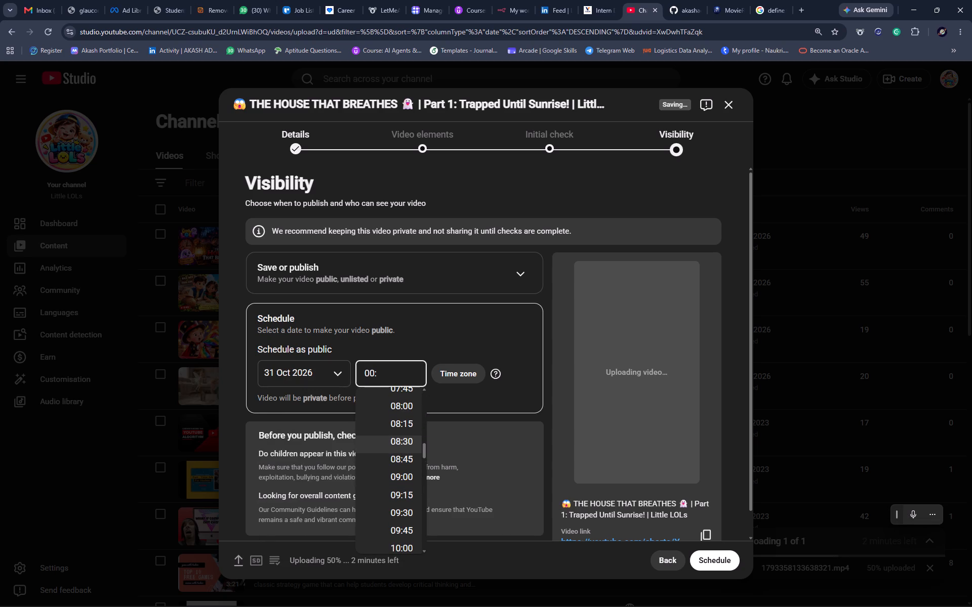
scroll(395, 431, "up", 1)
left_click(397, 440)
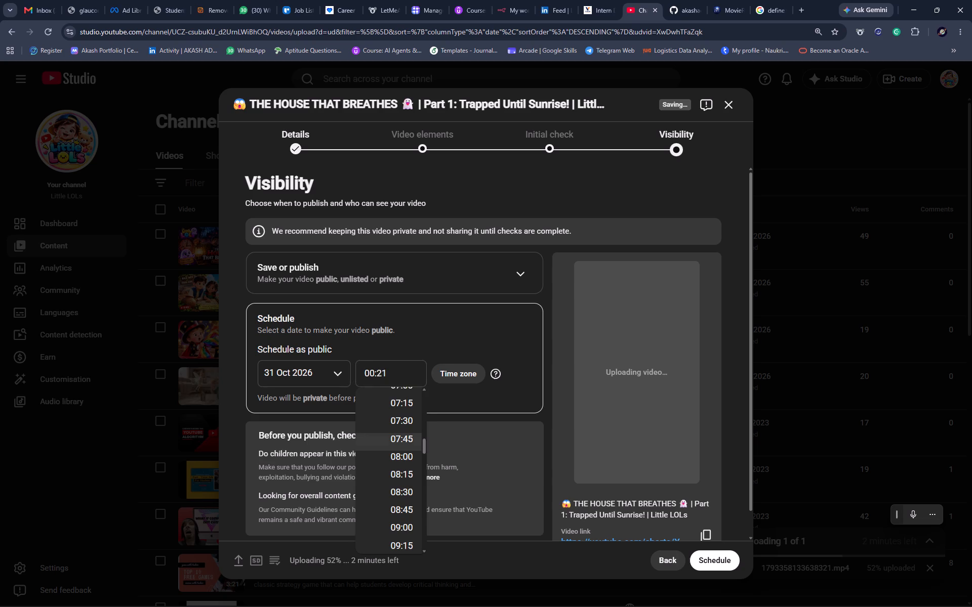
Schedule the video, acknowledge the content check notice and close the uploading summary.
scroll(459, 405, "down", 7)
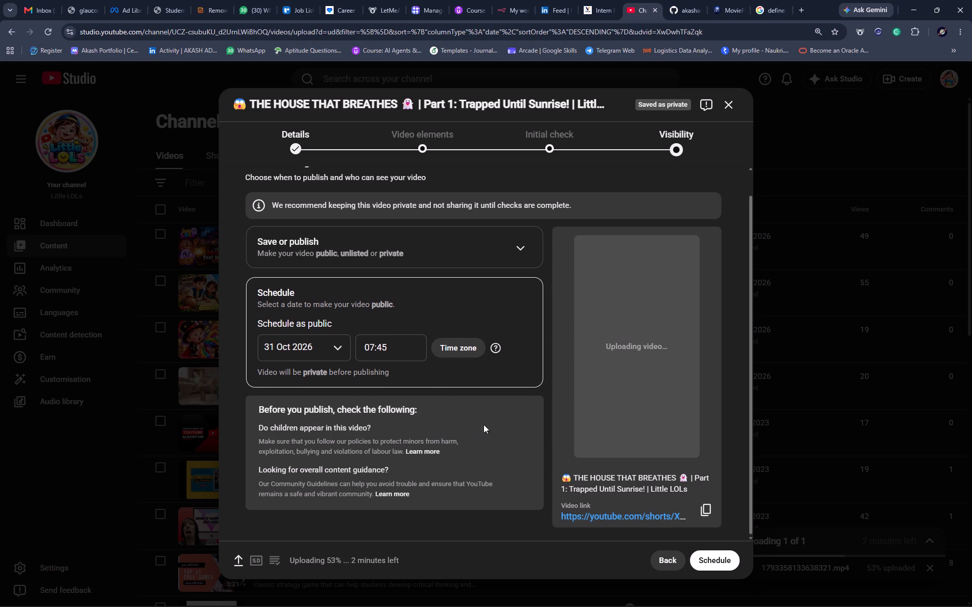
left_click(700, 559)
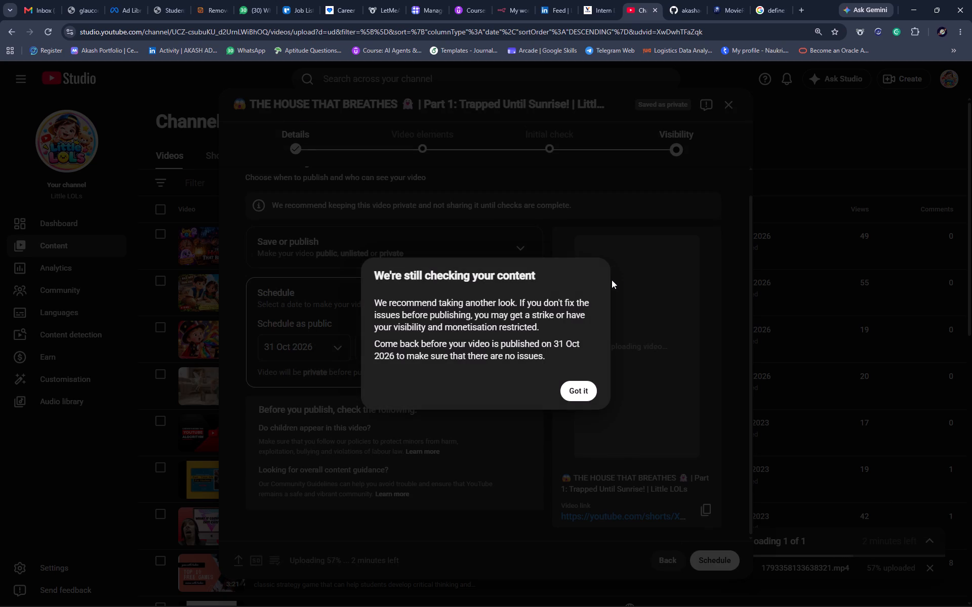
left_click(576, 397)
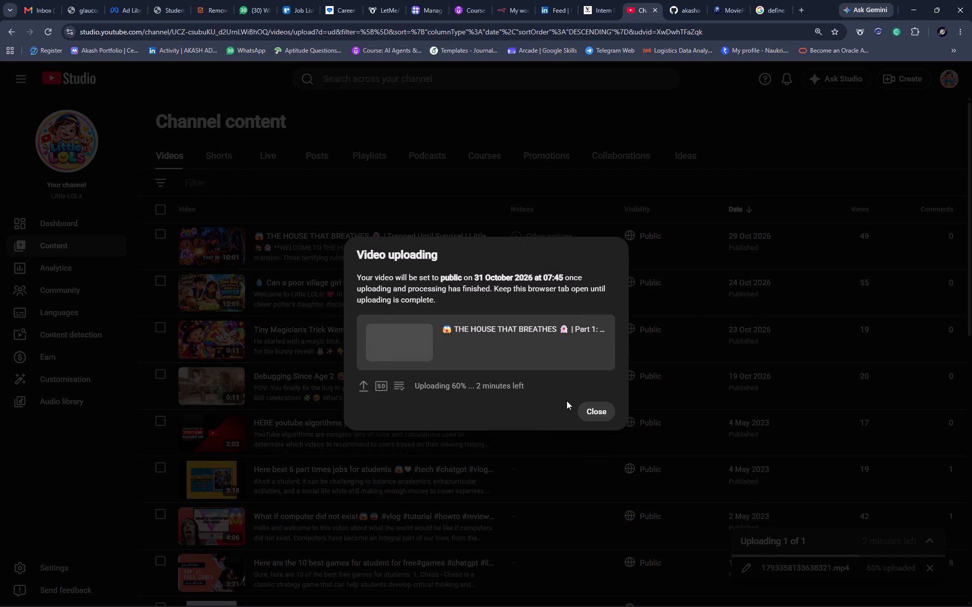
left_click(587, 411)
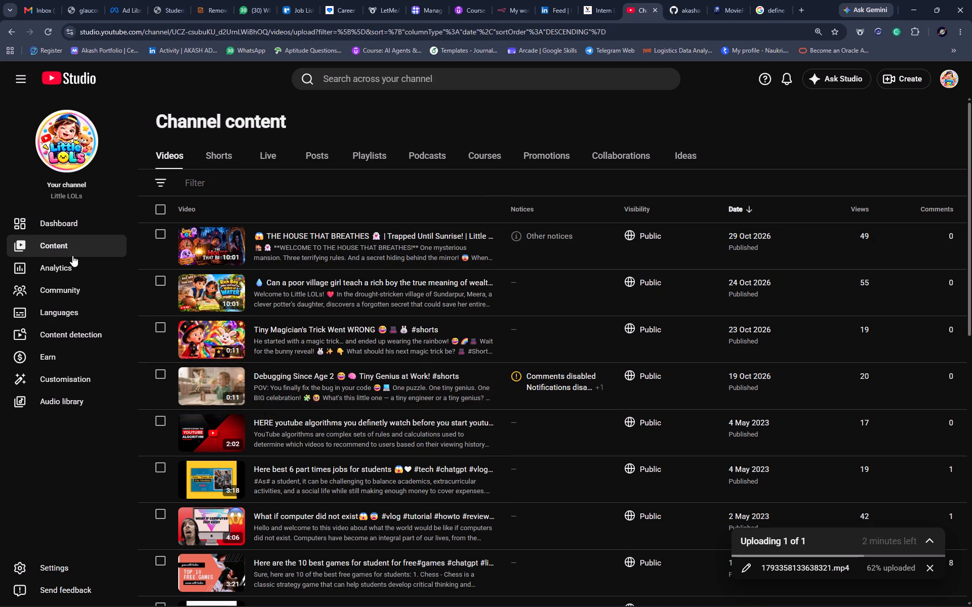
Open the pending Part 1 Short's details from the channel's Shorts and review its description, thumbnail, playlist and audience settings.
left_click(229, 158)
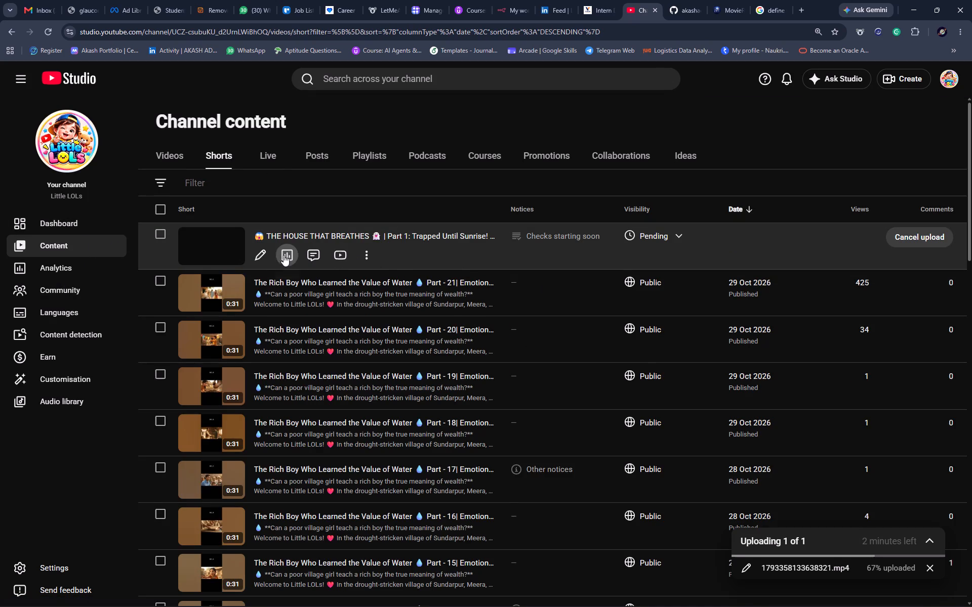
left_click(265, 253)
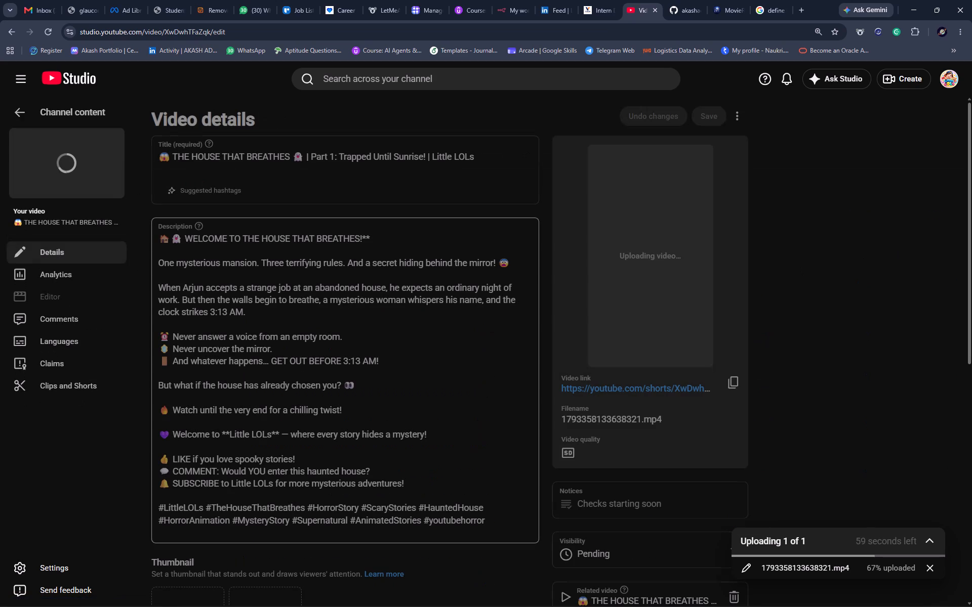
scroll(476, 323, "down", 5)
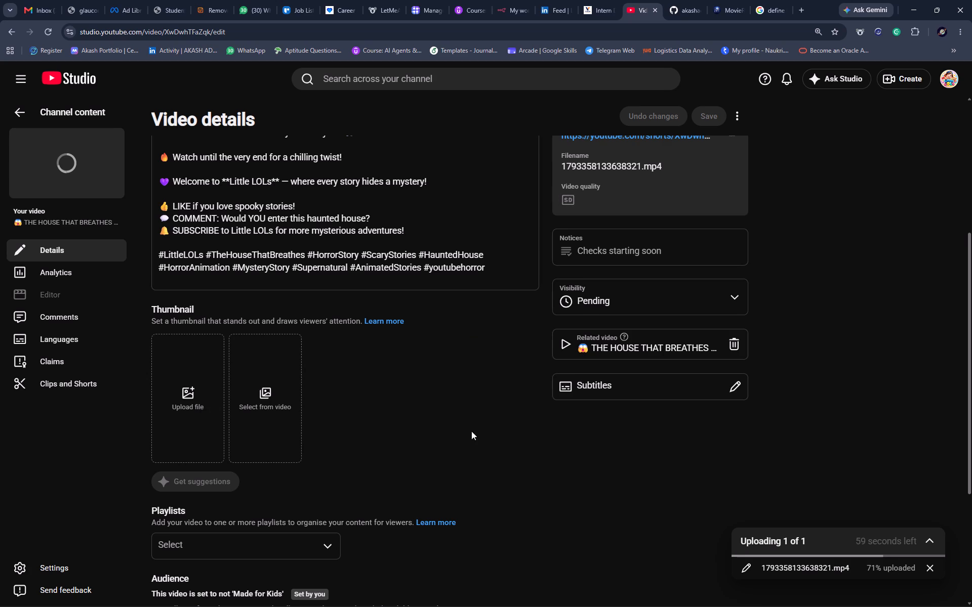
scroll(439, 442, "down", 9)
scroll(337, 425, "down", 4)
scroll(331, 435, "up", 1)
scroll(330, 435, "down", 2)
scroll(327, 433, "up", 2)
scroll(327, 433, "down", 1)
scroll(327, 433, "up", 1)
scroll(327, 433, "down", 1)
scroll(327, 431, "up", 4)
scroll(349, 406, "down", 1)
scroll(349, 406, "up", 6)
scroll(365, 393, "down", 1)
scroll(365, 393, "up", 6)
scroll(372, 381, "down", 16)
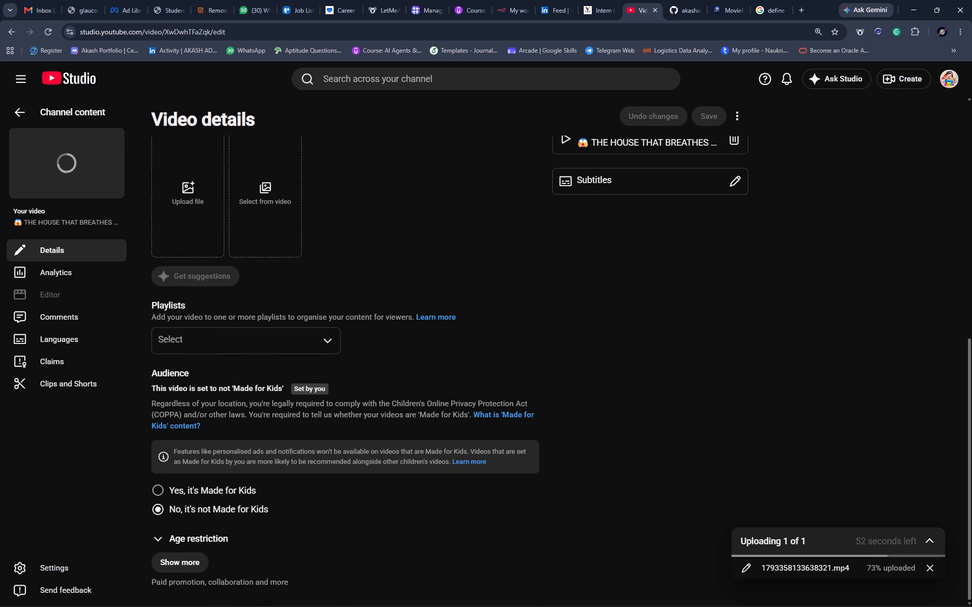
Open the Short's language settings and examine the translation options and the subtitle editor for English (United Kingdom).
scroll(342, 423, "down", 2)
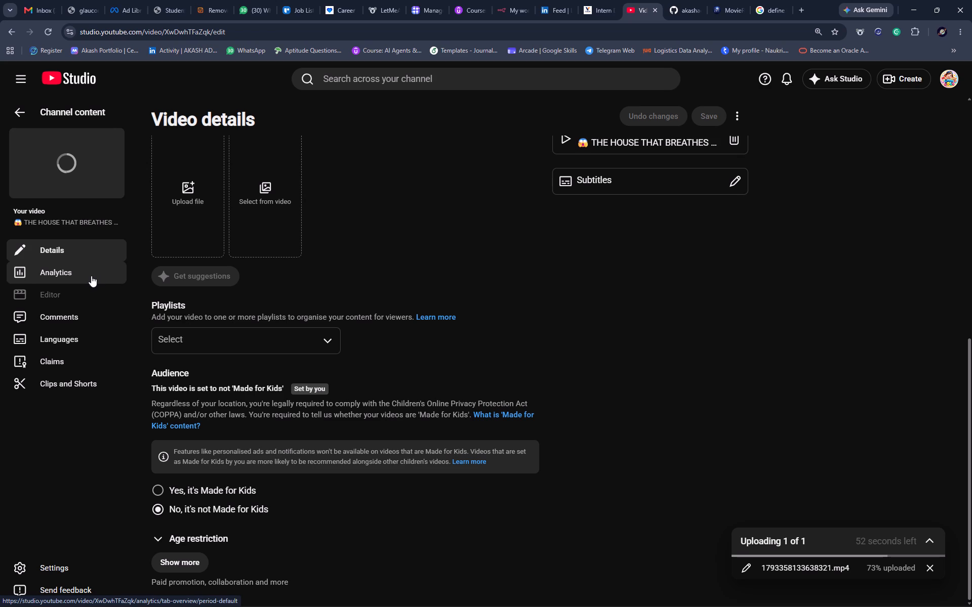
left_click(73, 316)
left_click(66, 339)
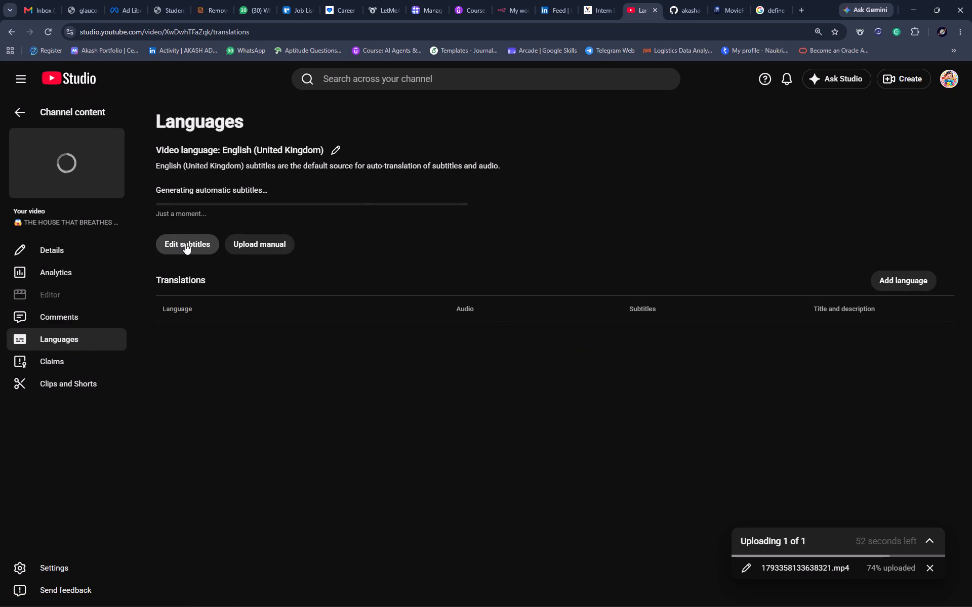
left_click(185, 243)
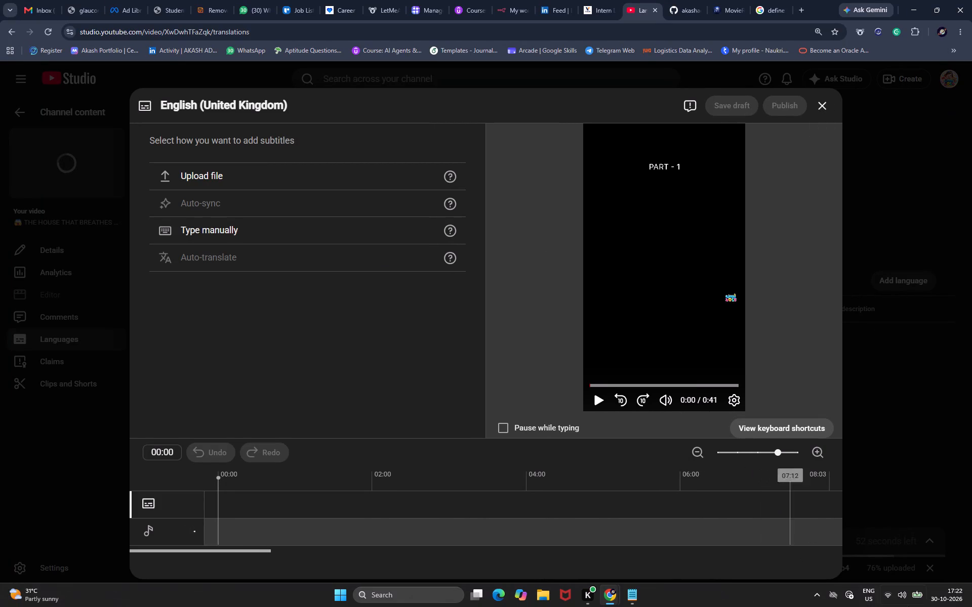
left_click(910, 598)
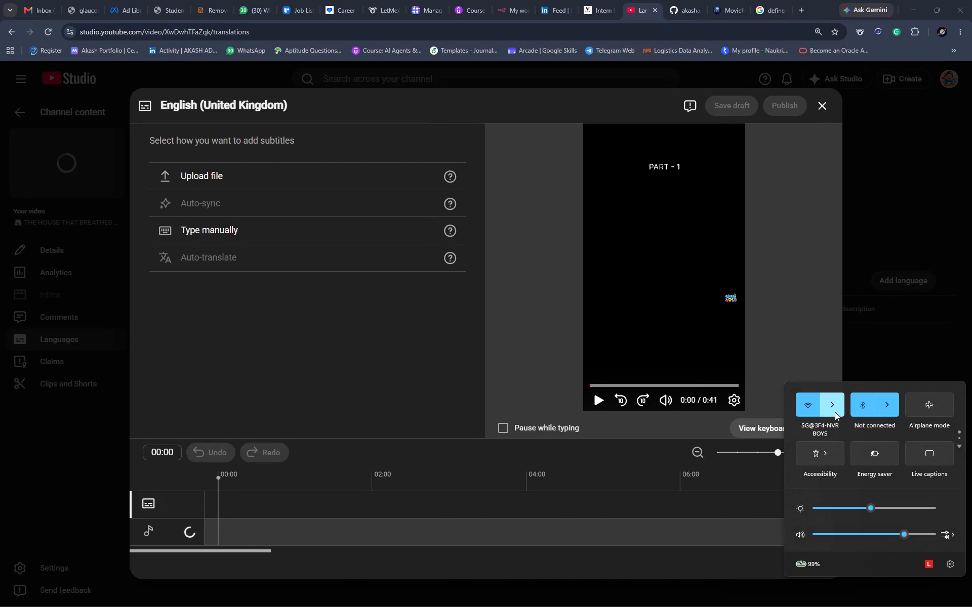
left_click(691, 263)
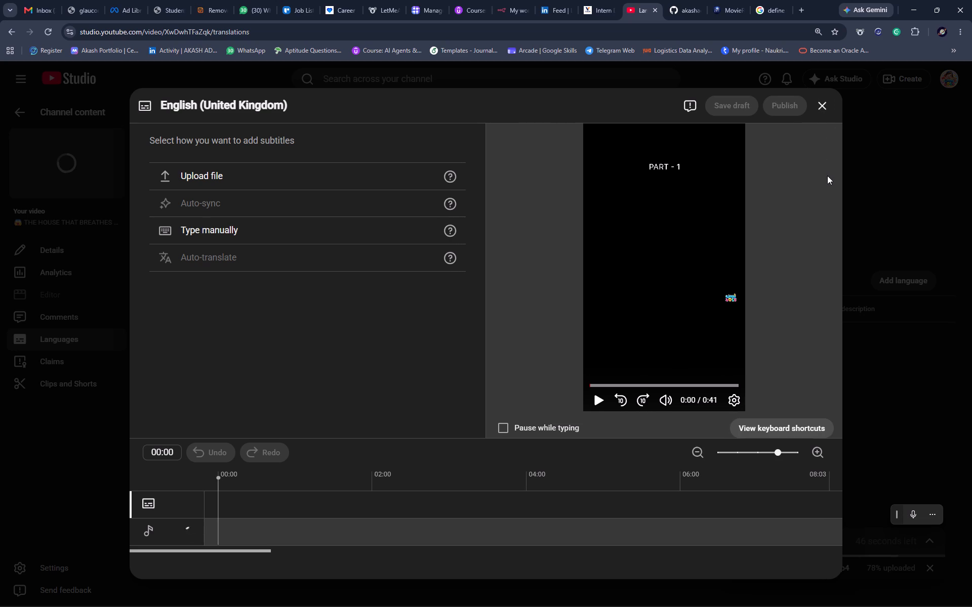
left_click(816, 106)
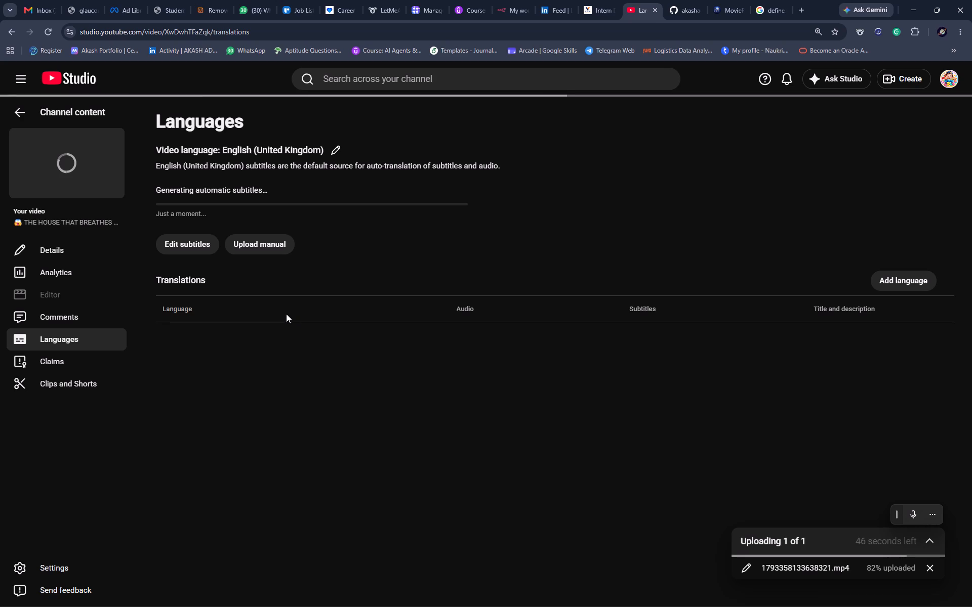
left_click(890, 284)
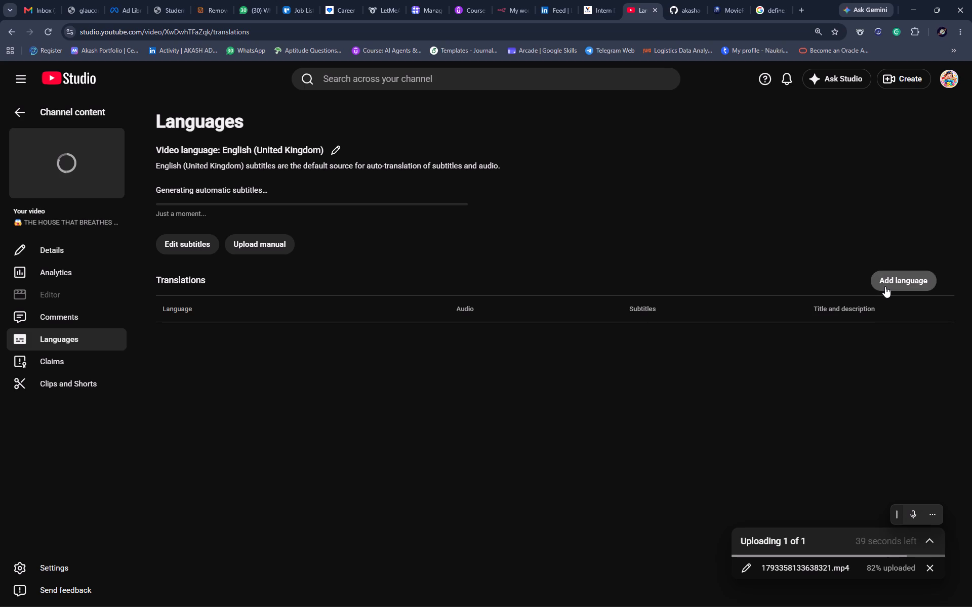
left_click(438, 480)
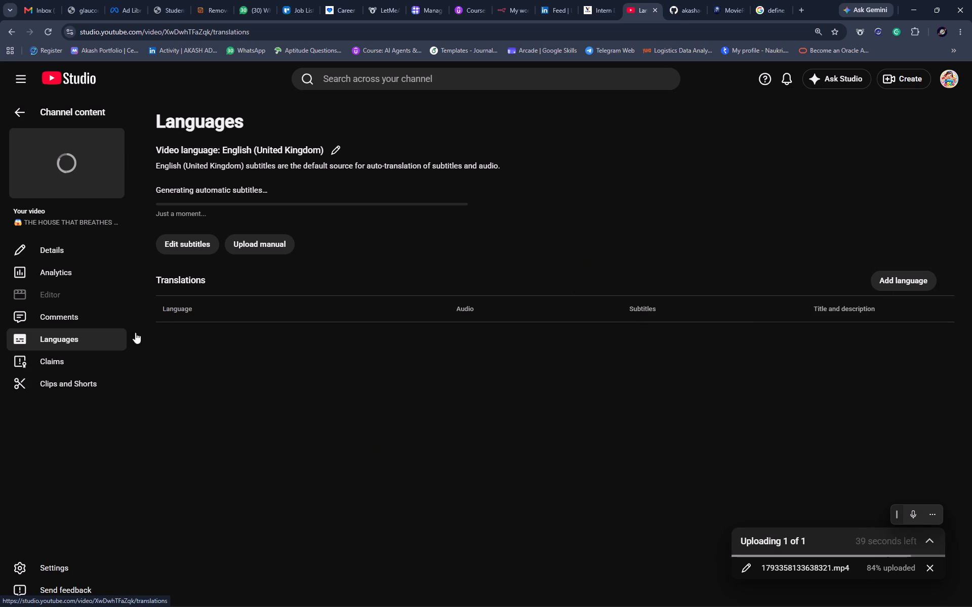
left_click(181, 250)
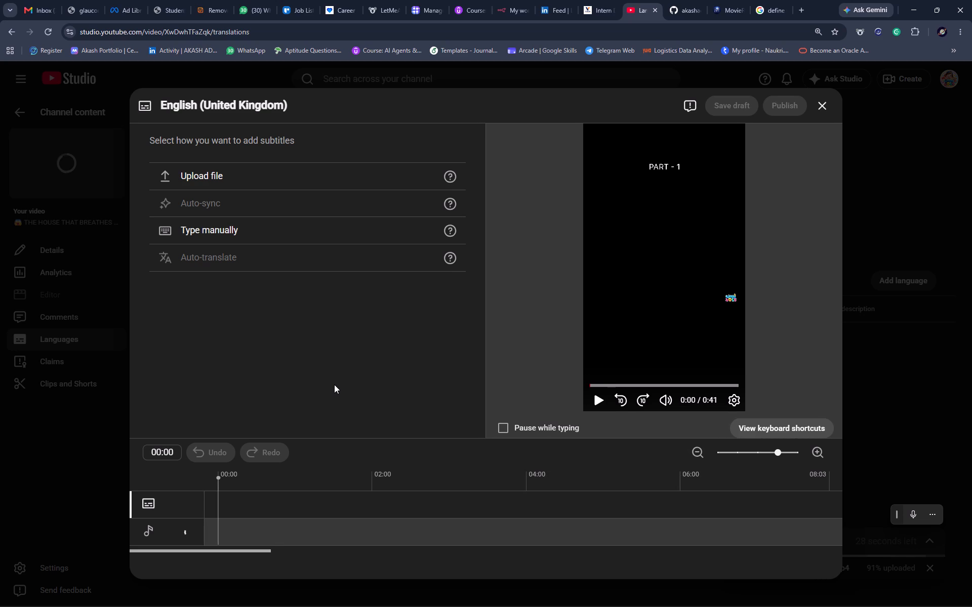
left_click(821, 102)
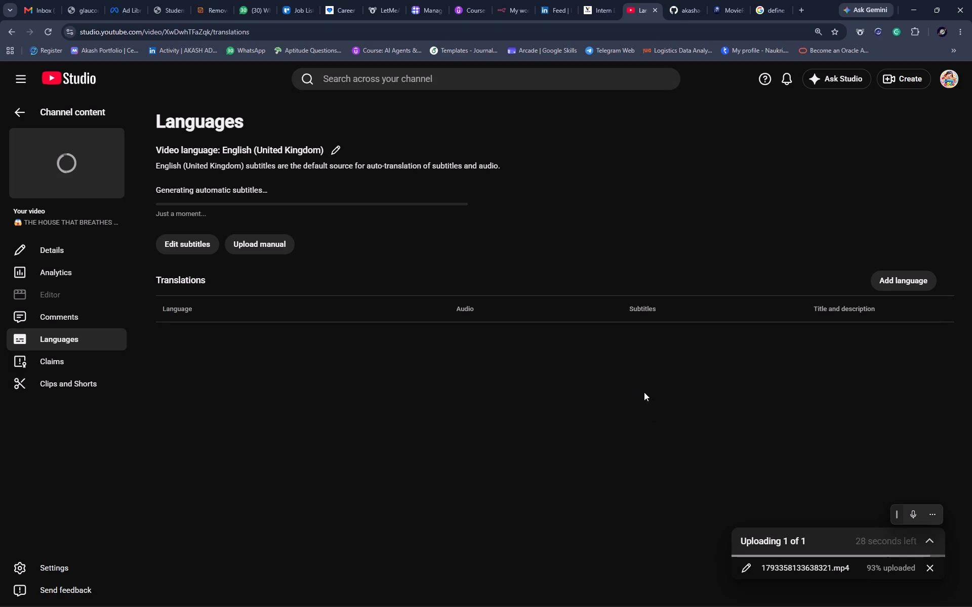
In the Part 1 Short's details, add the suggested hashtags #movie, #funnybaby and #animation to the title, keeping only #movie and #animation.
left_click(80, 250)
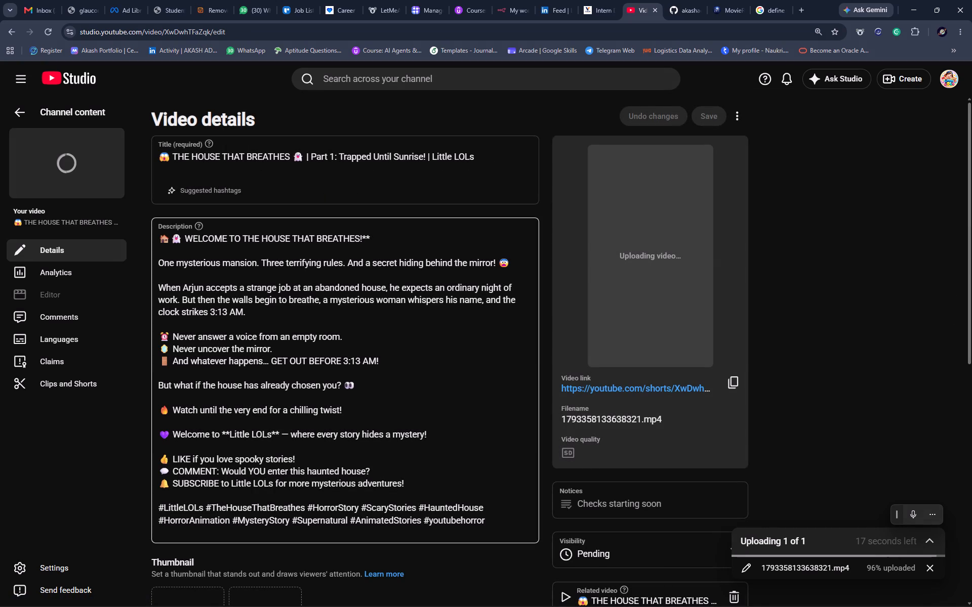
left_click_drag(478, 157, 69, 133)
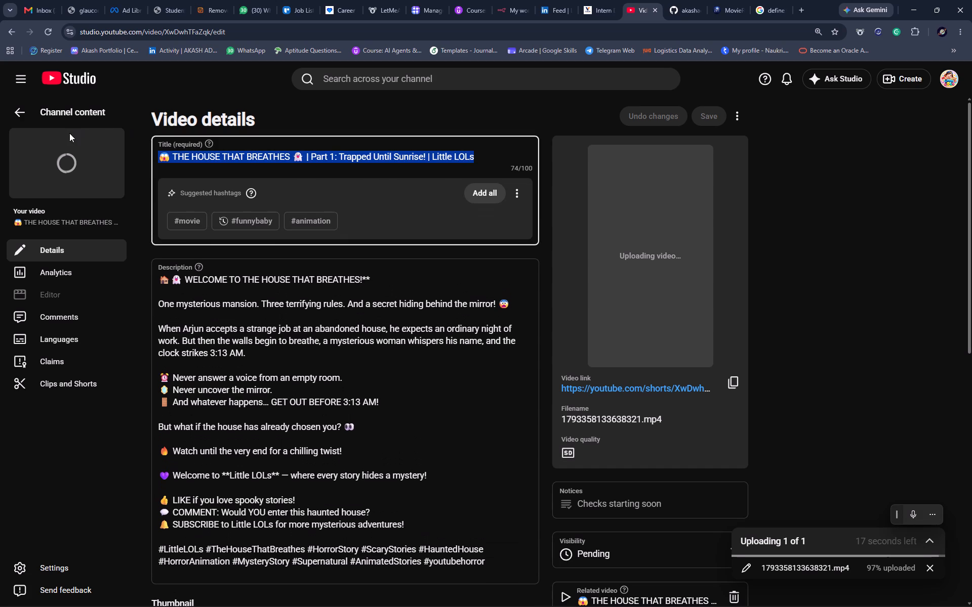
left_click_drag(69, 133, 71, 136)
left_click(494, 196)
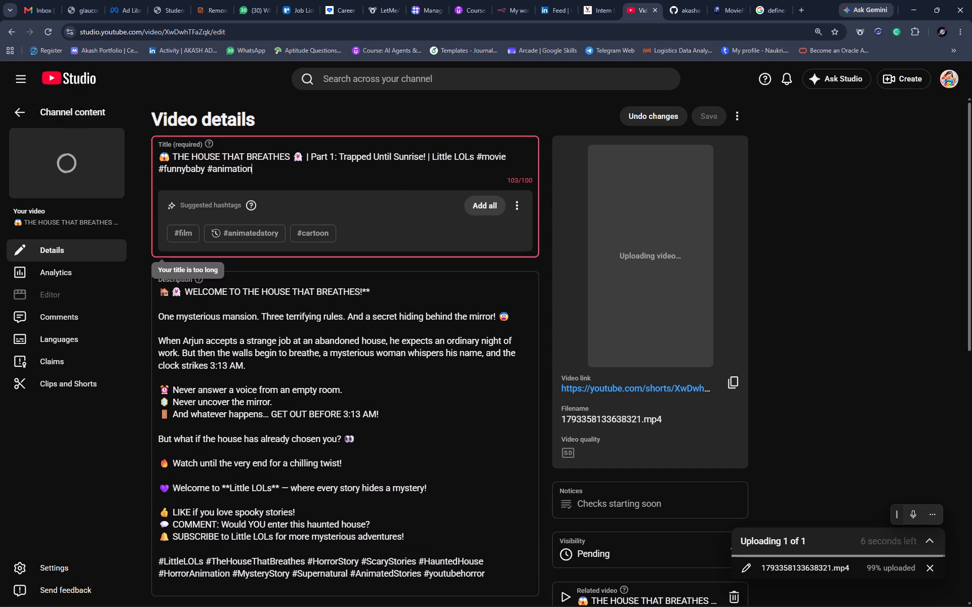
left_click_drag(255, 167, 208, 170)
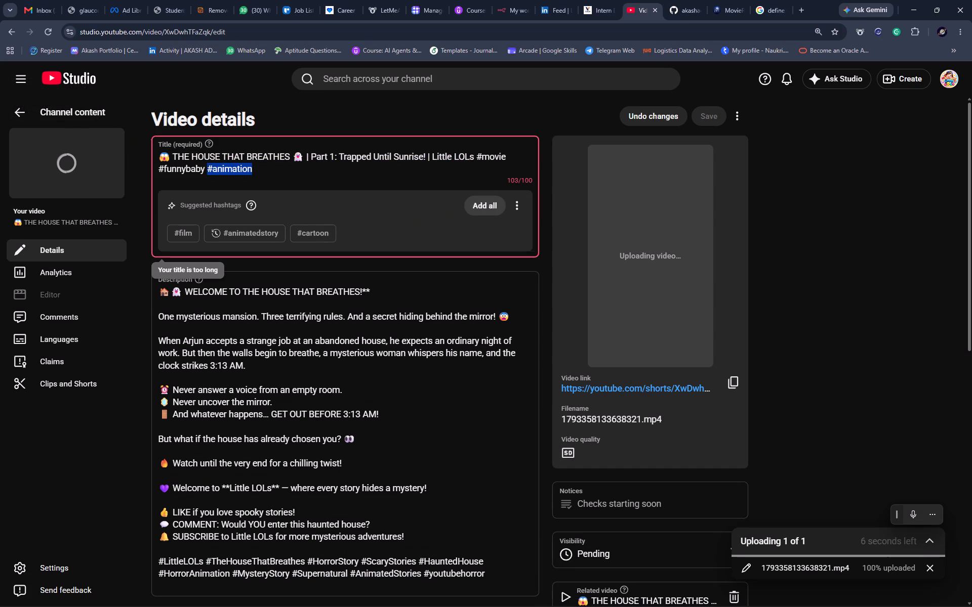
left_click_drag(208, 167, 183, 167)
left_click_drag(205, 168, 156, 167)
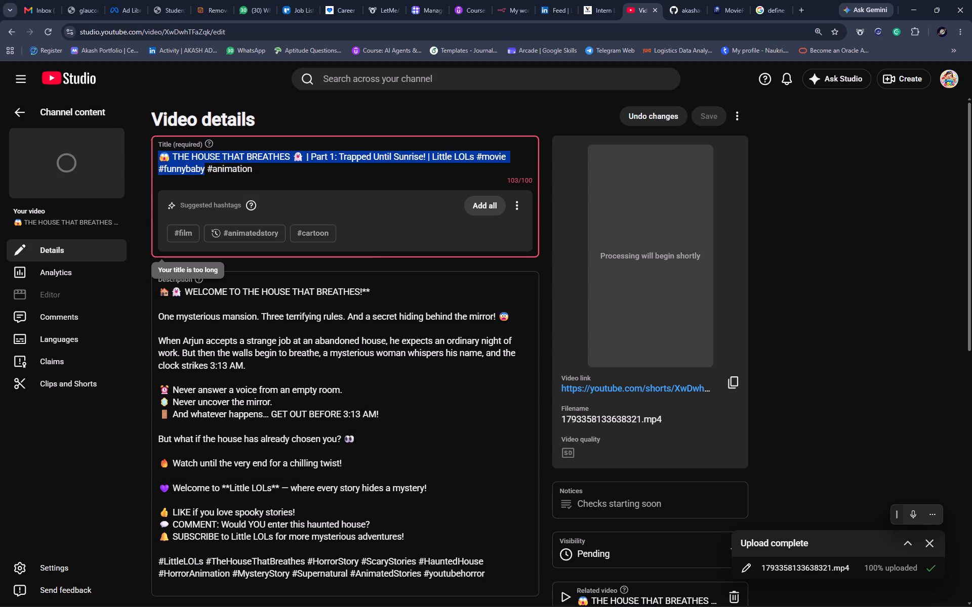
left_click(205, 169)
left_click_drag(203, 168, 160, 170)
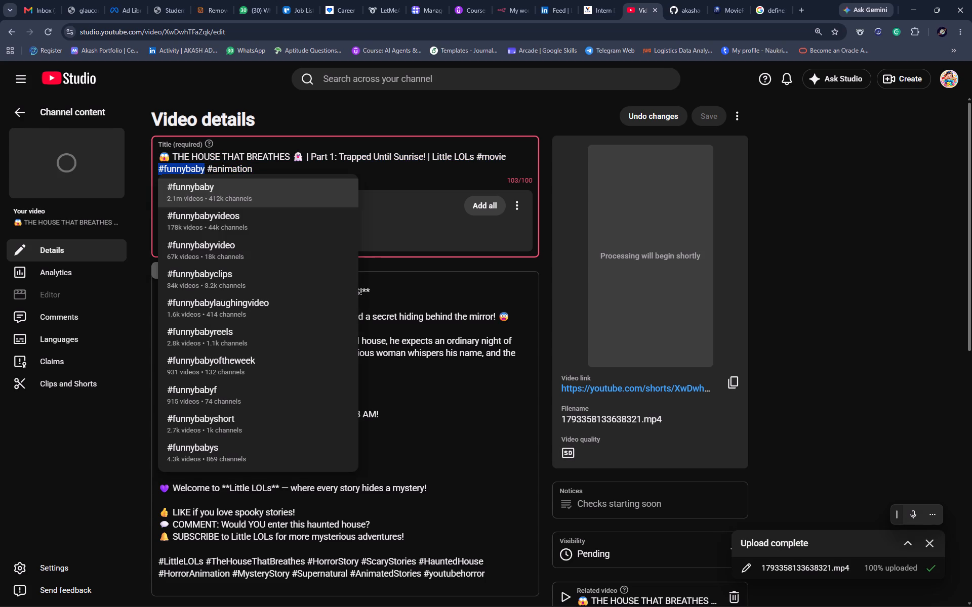
key("BackSpace")
key("BackSpace")
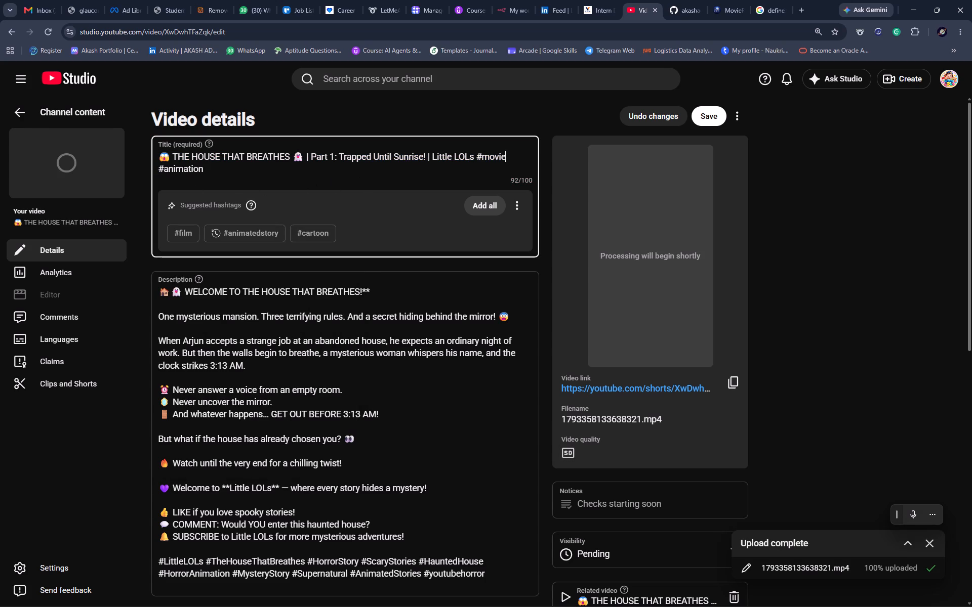
left_click(524, 183)
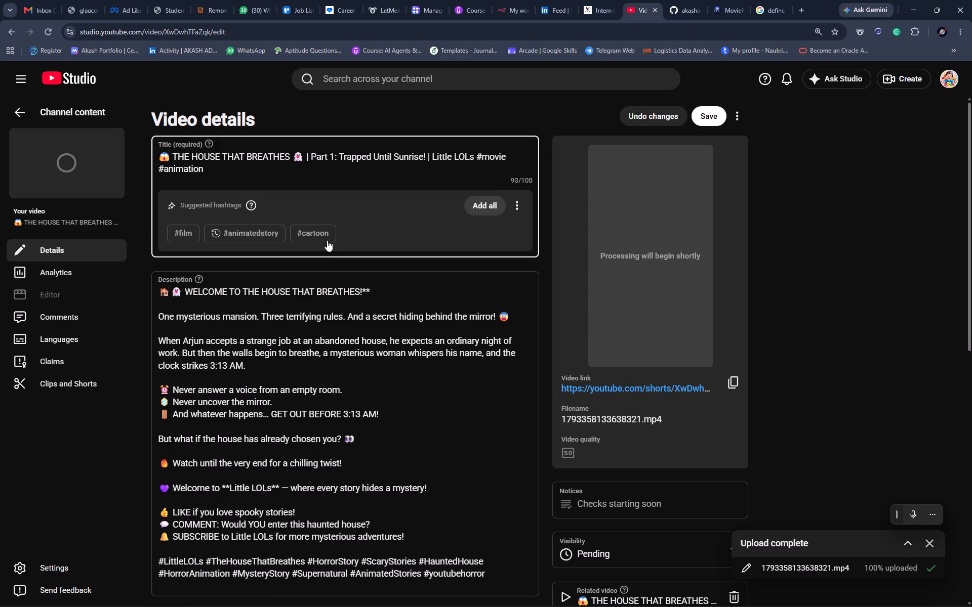
Copy the Short's complete title, including the #movie and #animation hashtags.
scroll(288, 372, "down", 6)
scroll(290, 377, "up", 1)
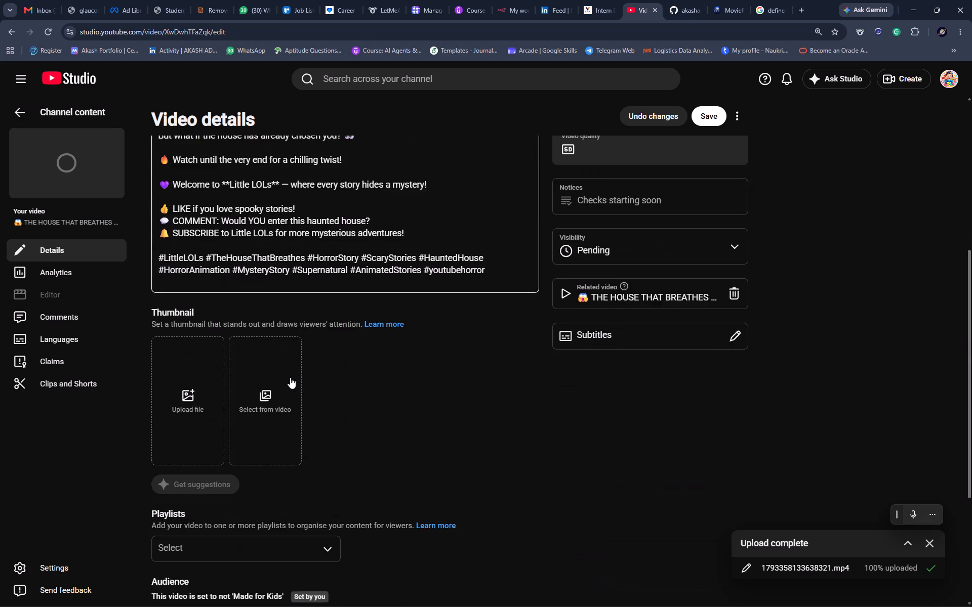
scroll(290, 377, "up", 10)
left_click(284, 193)
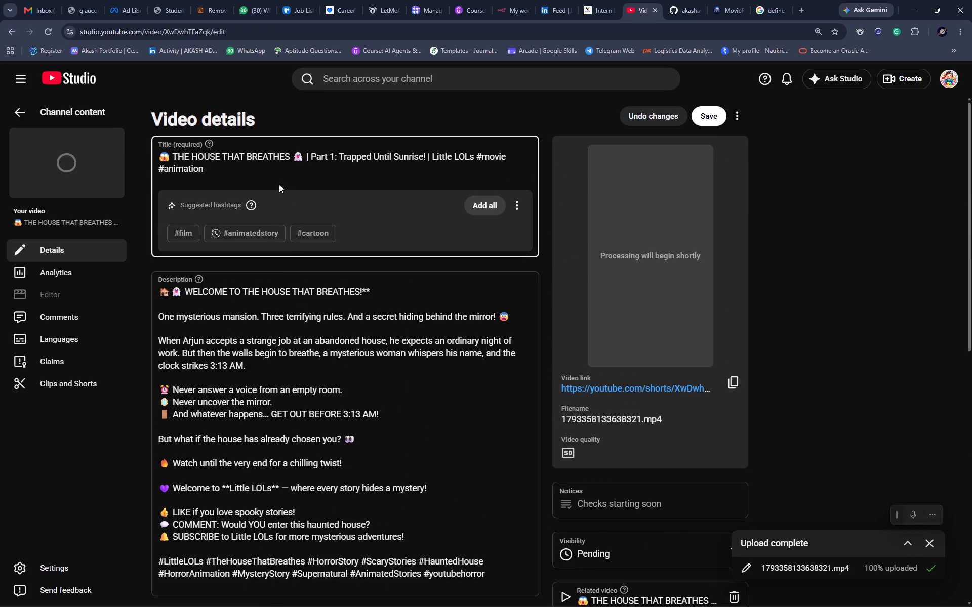
left_click(279, 179)
left_click(283, 170)
key("ctrl+a")
key("ctrl+c")
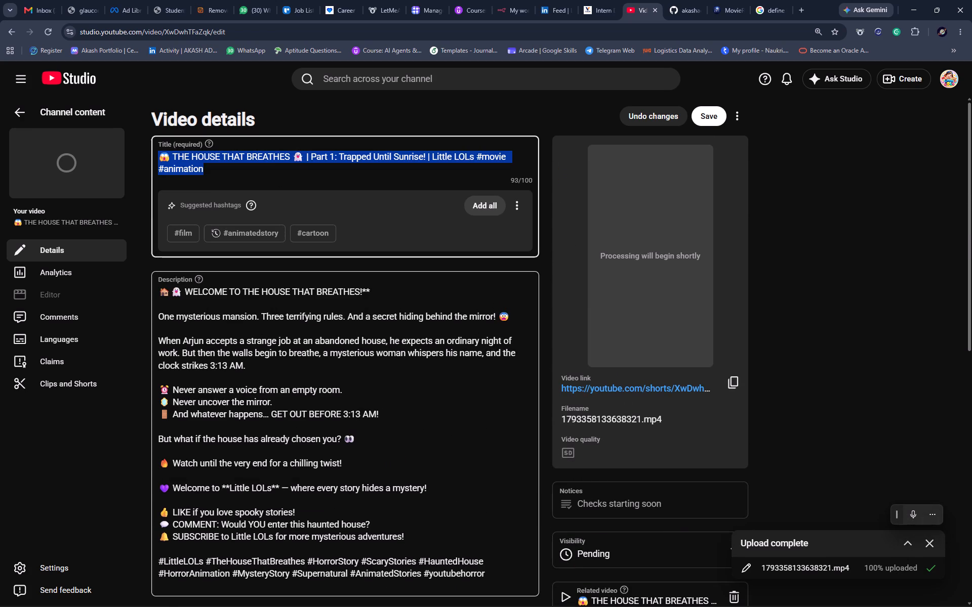
left_click(458, 394)
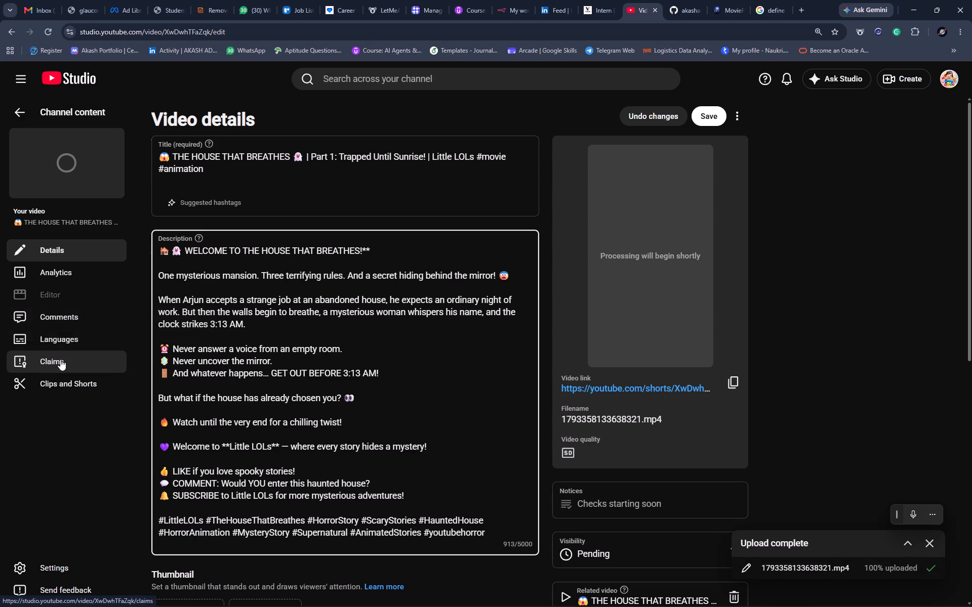
Go back to the language settings, discarding the unsaved title changes, and check the English (United Kingdom) subtitle options, including Auto-sync.
left_click(62, 340)
left_click(523, 85)
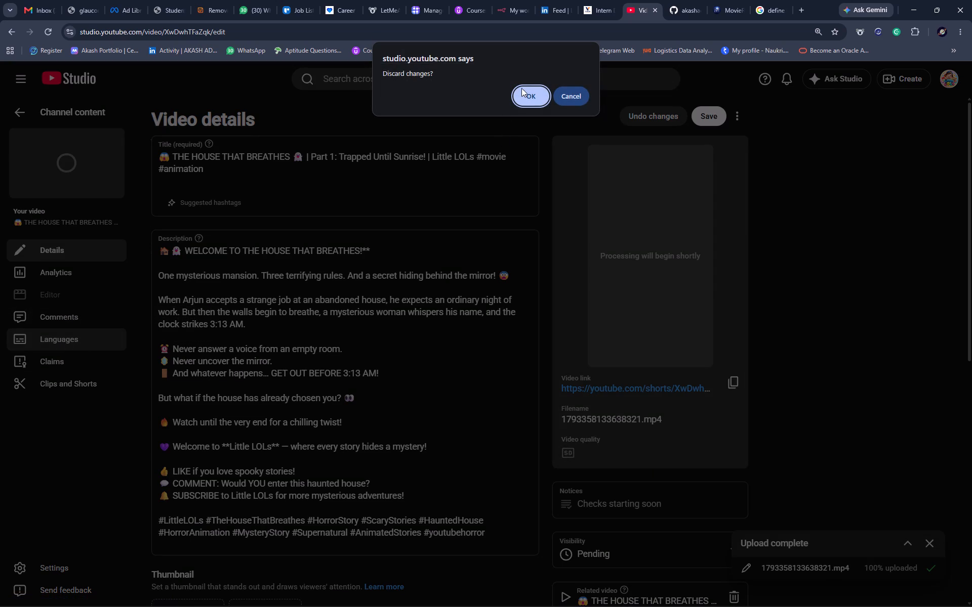
left_click(524, 97)
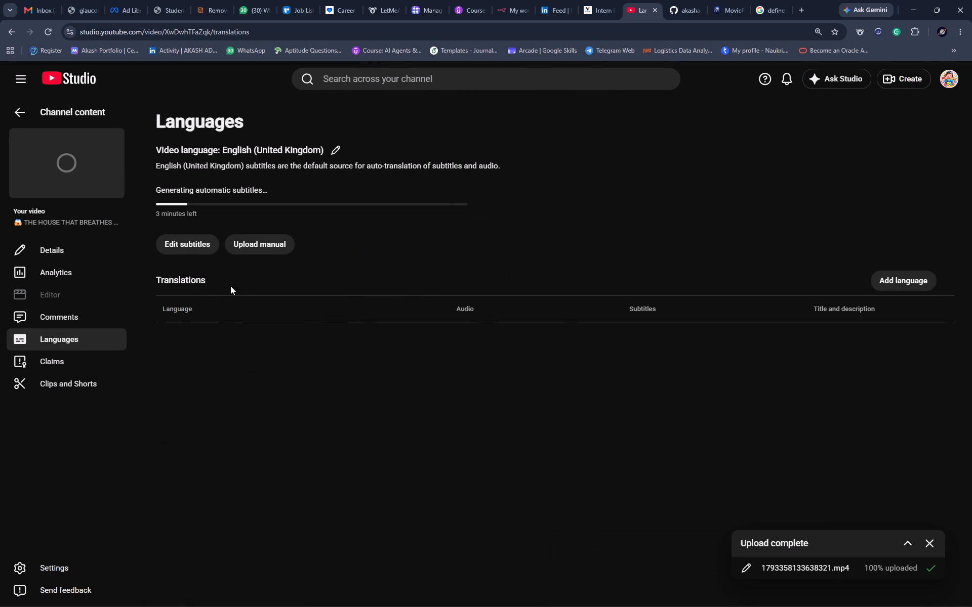
left_click(198, 248)
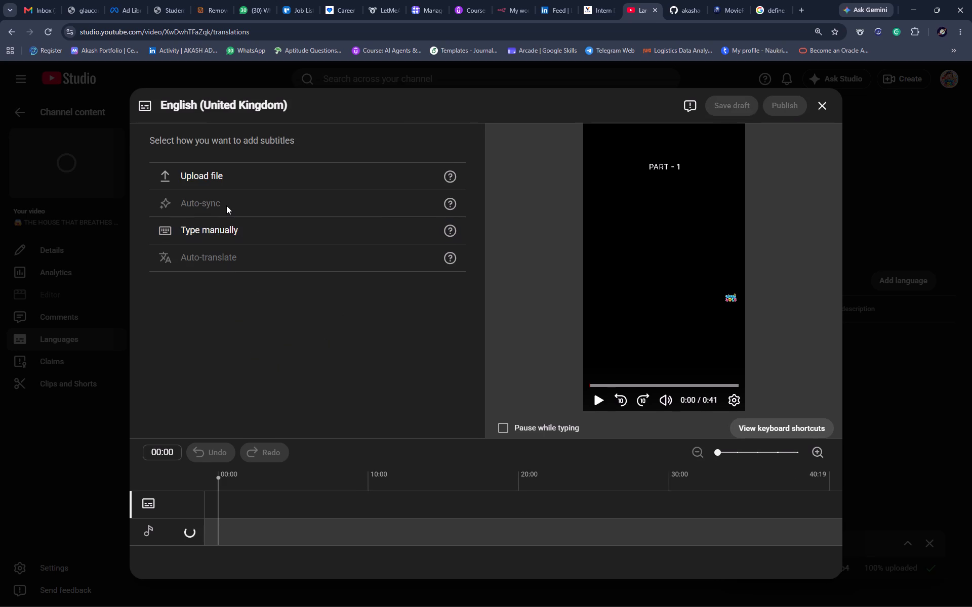
left_click(227, 205)
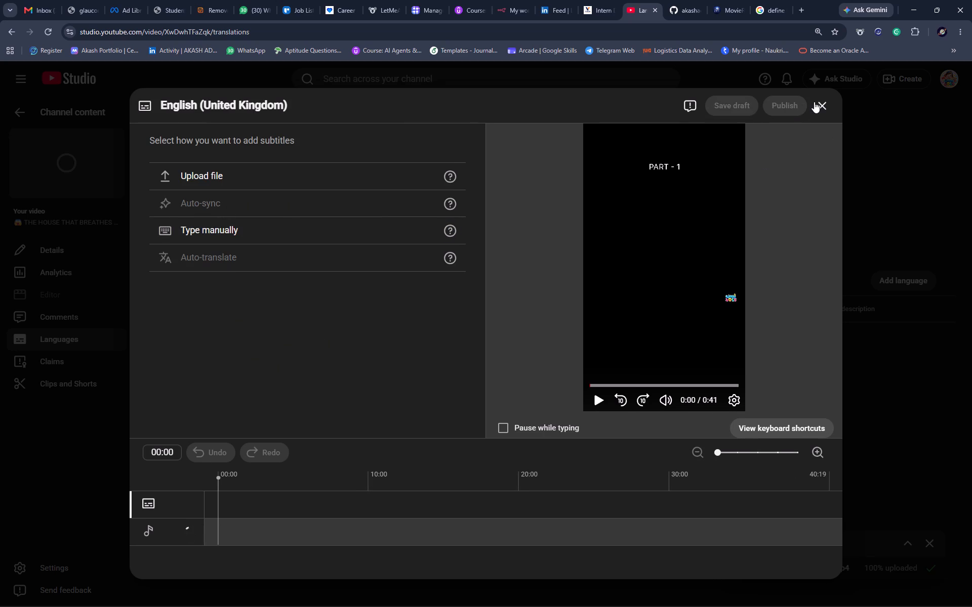
left_click(815, 102)
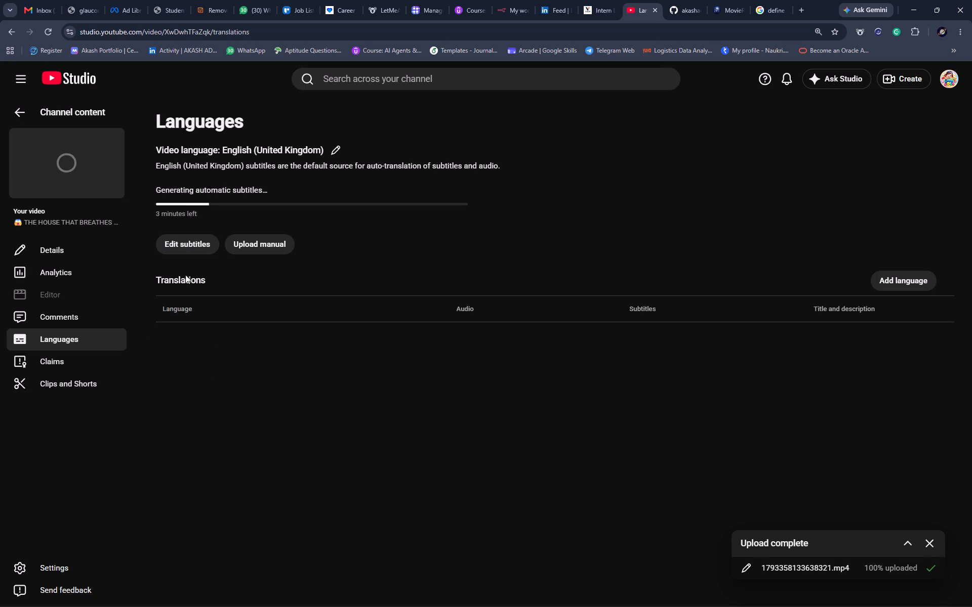
left_click(27, 107)
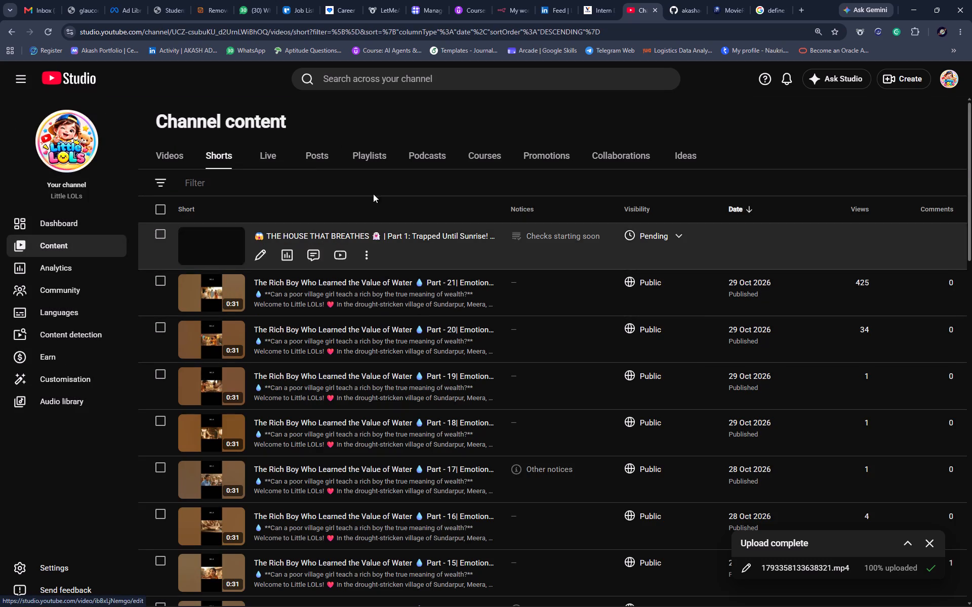
left_click(907, 76)
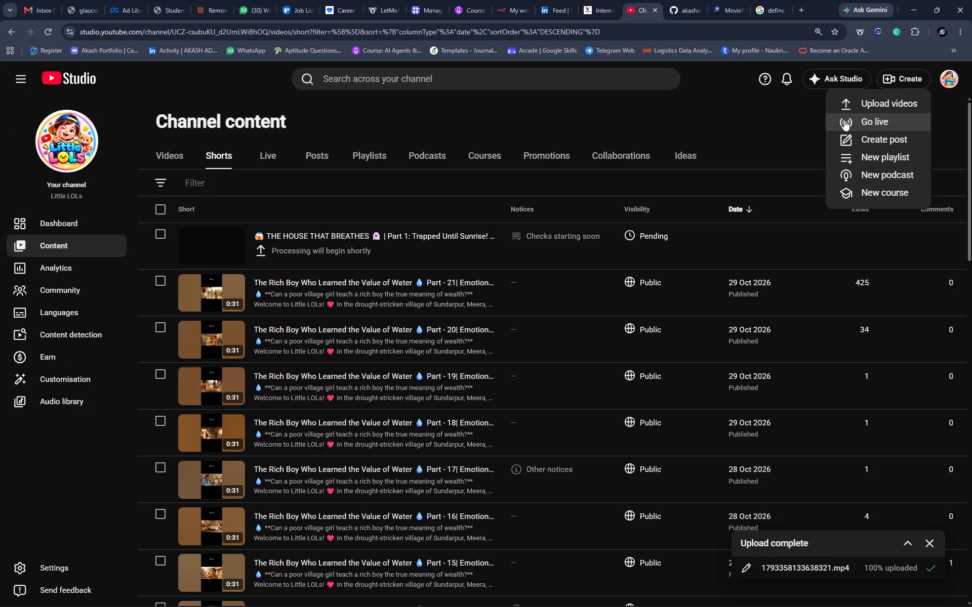
left_click(886, 93)
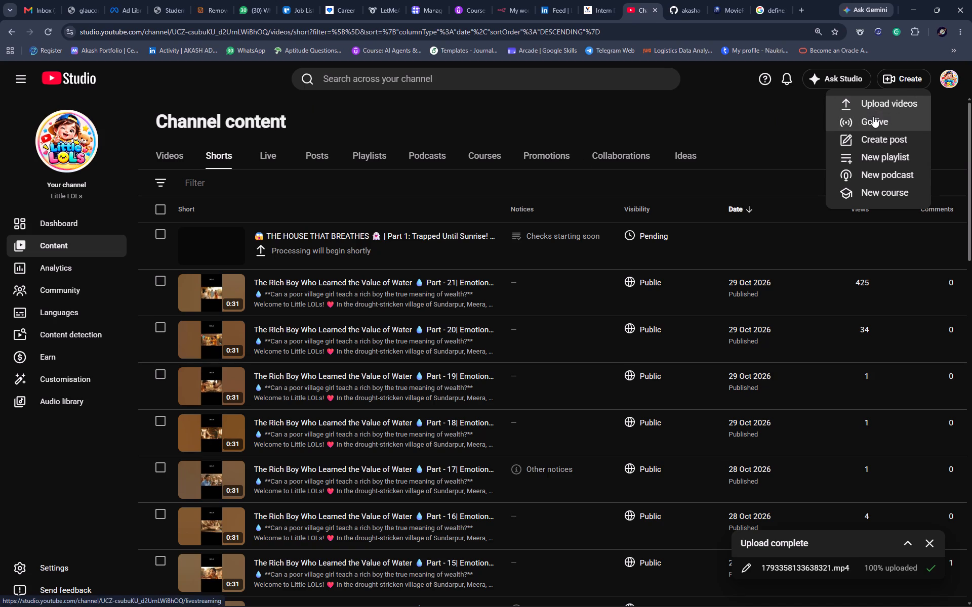
left_click(866, 106)
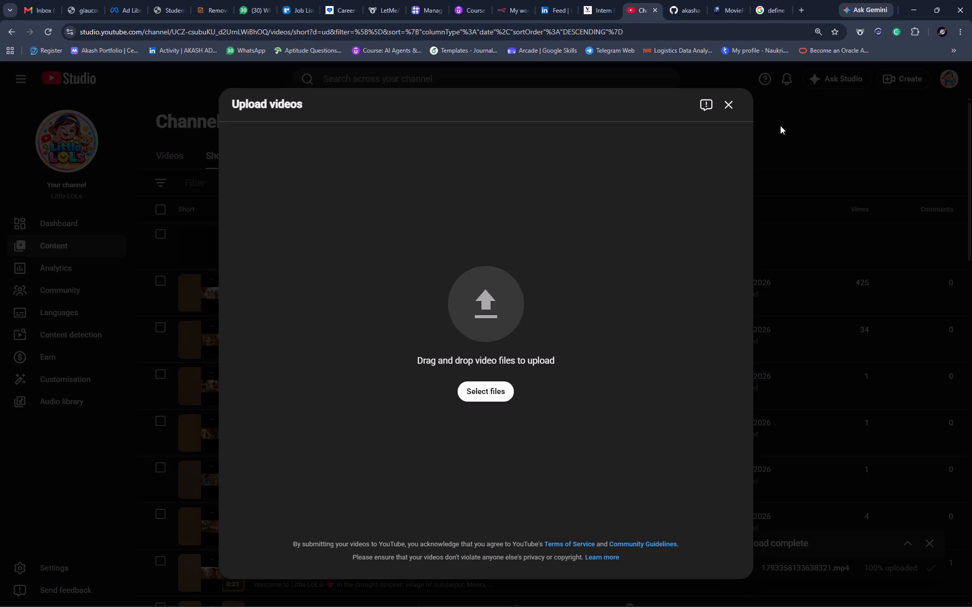
left_click(481, 385)
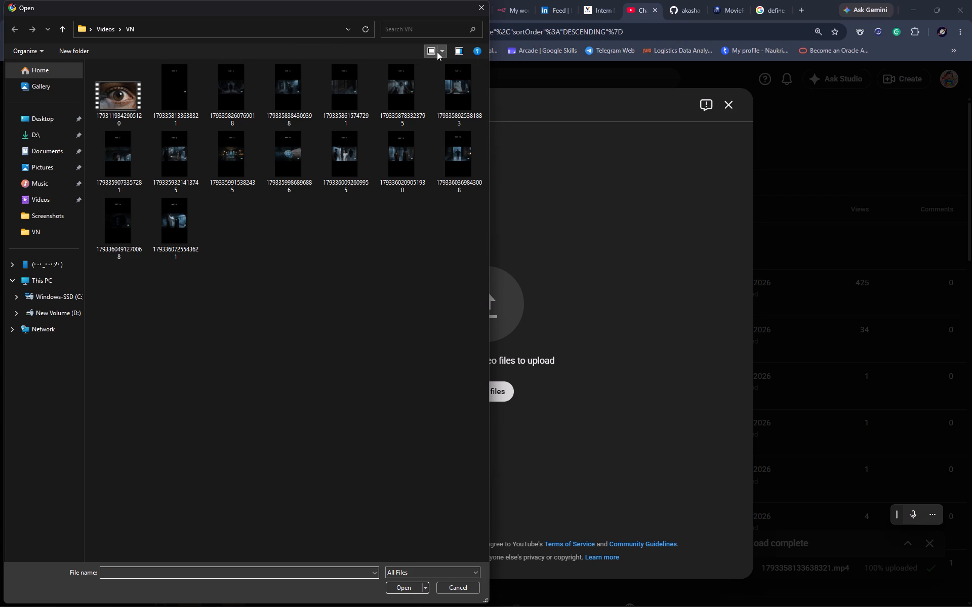
left_click(440, 49)
left_click(455, 35)
left_click(467, 26)
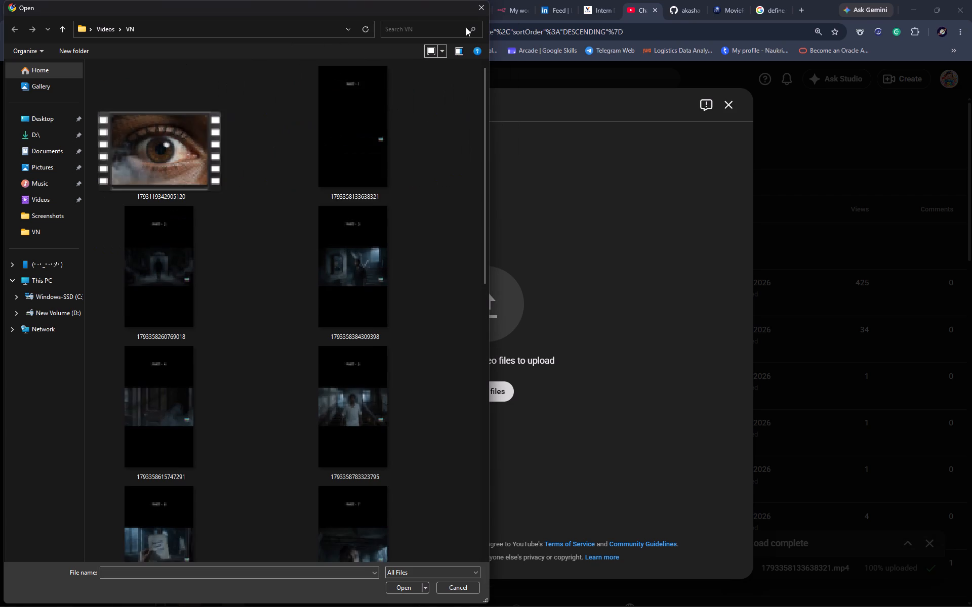
left_click(181, 277)
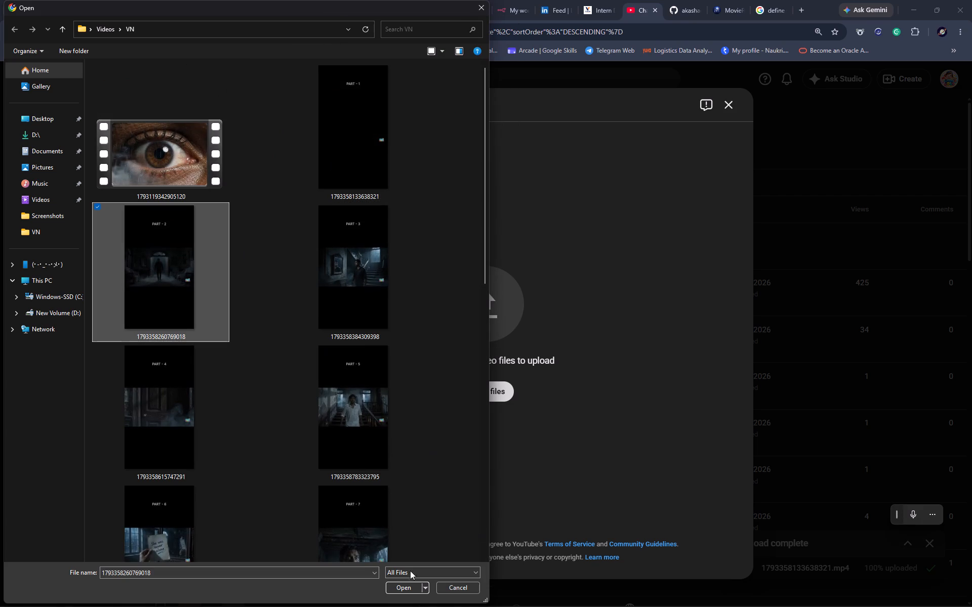
left_click(394, 584)
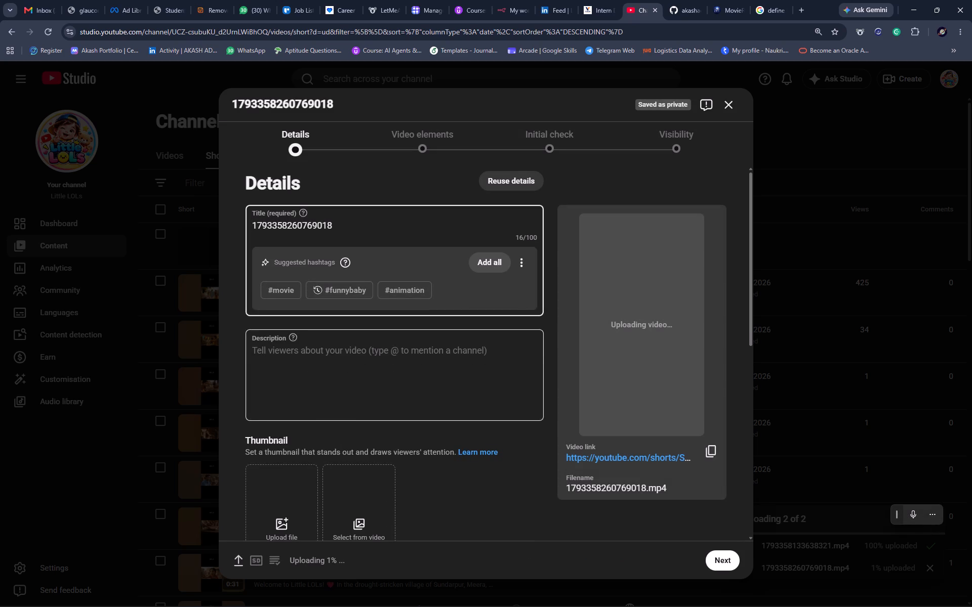
Replace the new Short's title with the copied "THE HOUSE THAT BREATHES" title including #movie and #animation, changing its part number to Part 2.
left_click(358, 229)
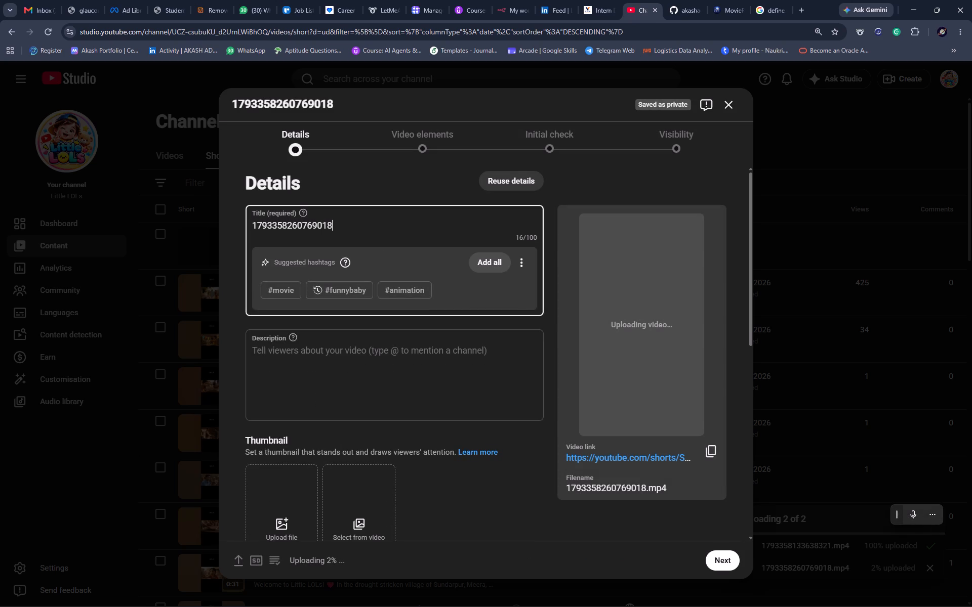
key("ctrl+a")
key("super+v")
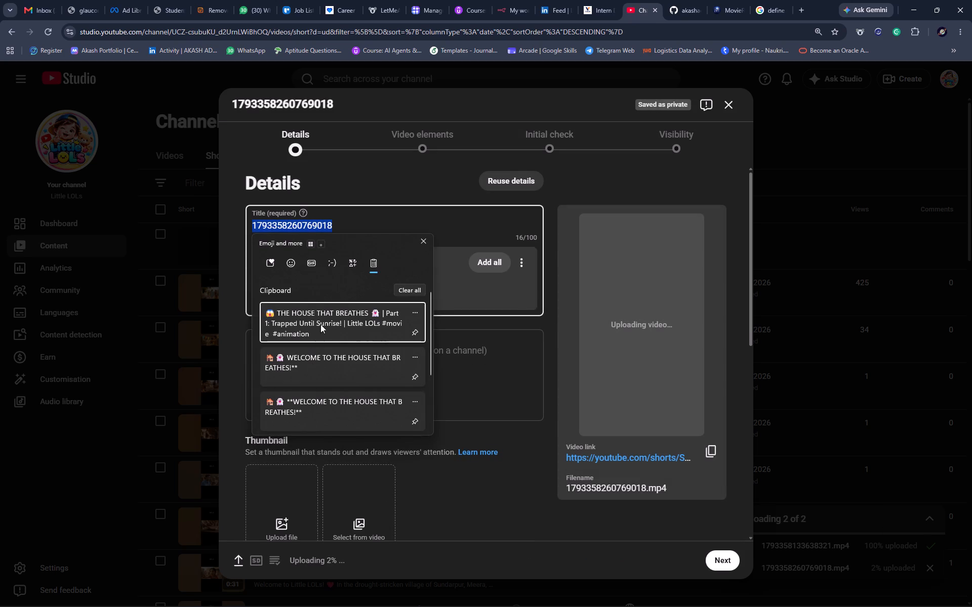
left_click(326, 329)
key("ctrl+v")
left_click(429, 222)
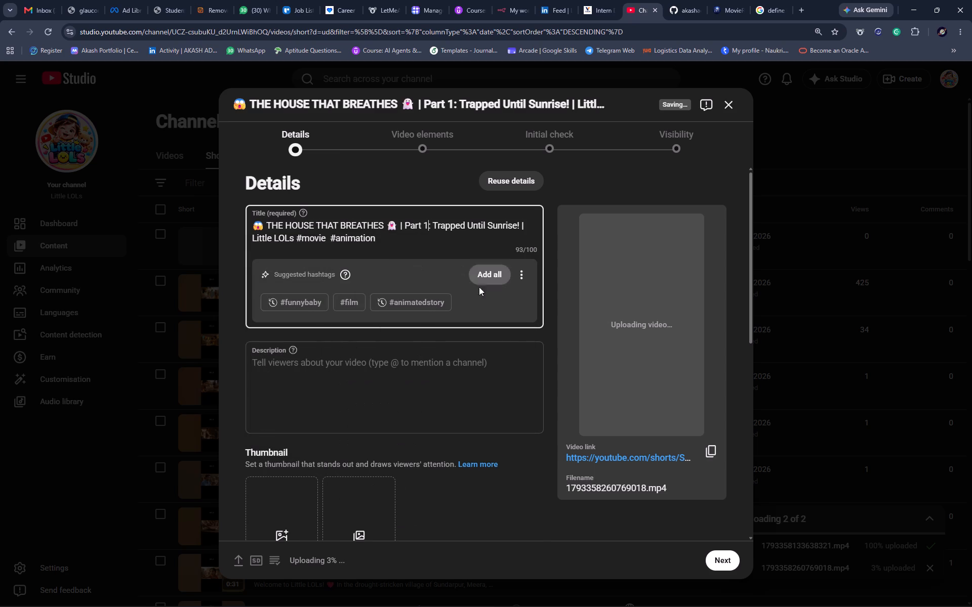
key("BackSpace")
key("2")
Copy the whole "WELCOME TO THE HOUSE THAT BREATHES!" text from Notepad into the Short's description, completing the final hashtag as #youtubehorror.
left_click(361, 391)
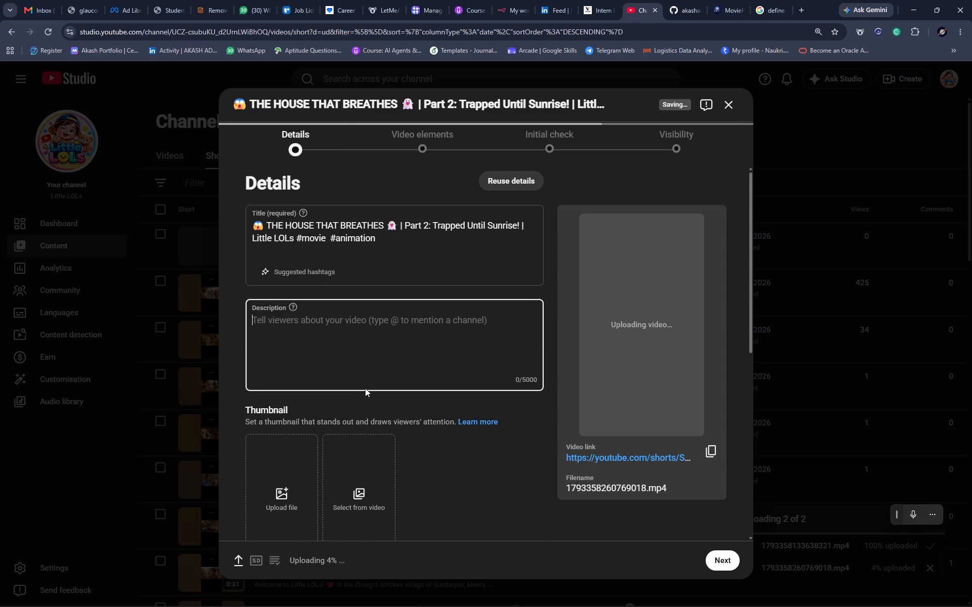
key("alt+Tab")
left_click(126, 305)
key("ctrl+a")
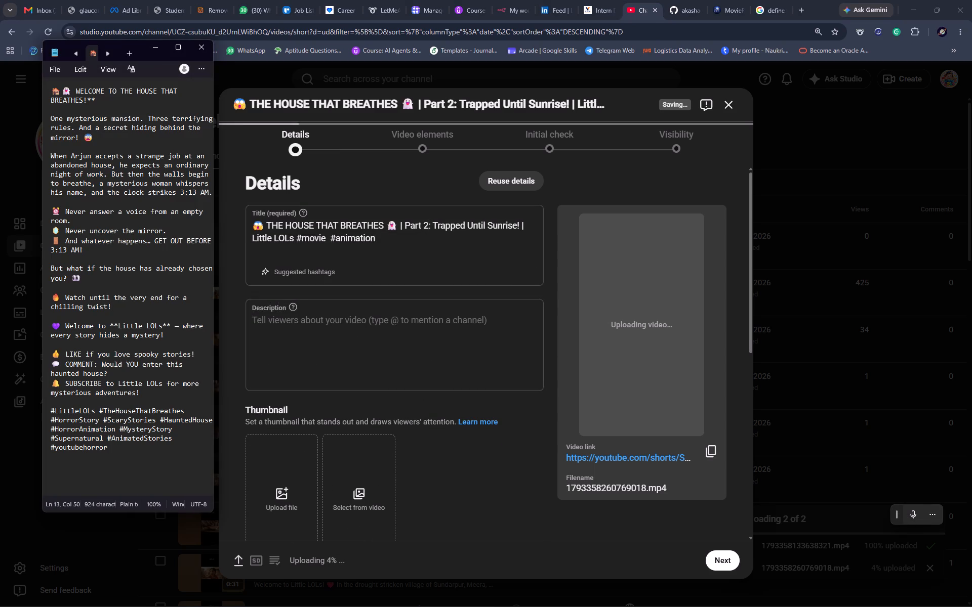
key("ctrl+c")
left_click(384, 328)
key("ctrl+v")
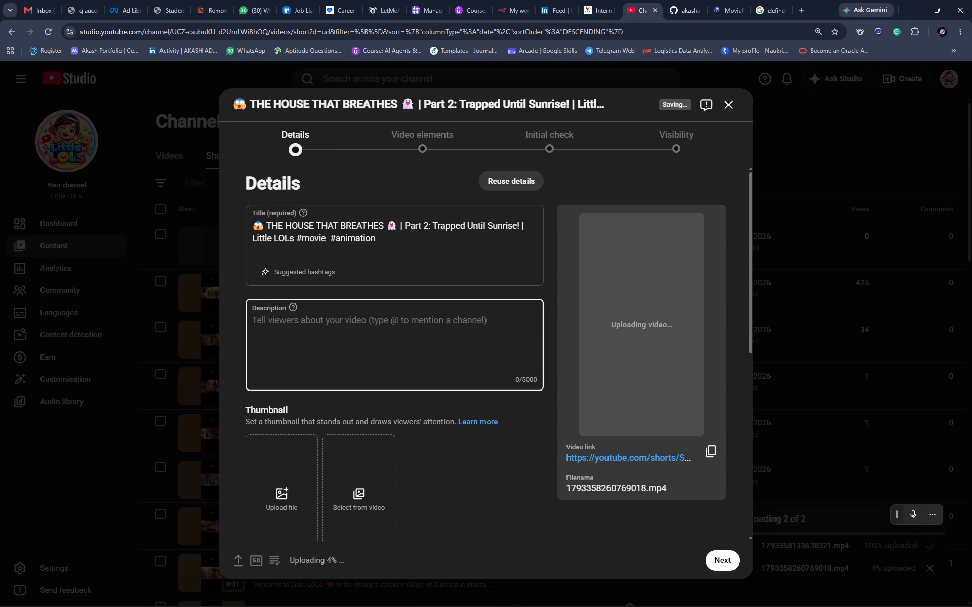
scroll(370, 376, "down", 6)
scroll(370, 380, "up", 1)
scroll(370, 381, "down", 1)
left_click(370, 549)
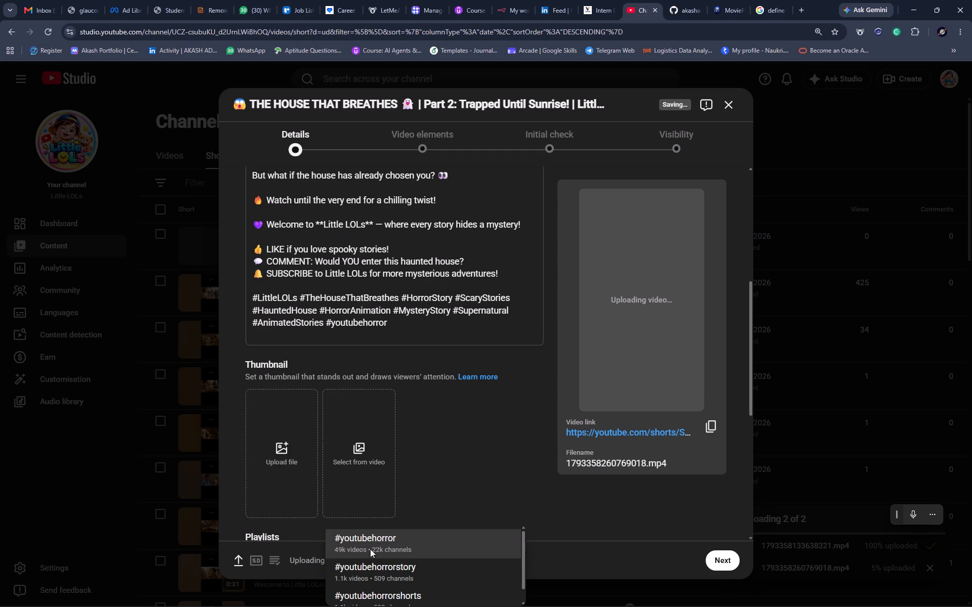
scroll(364, 298, "down", 1)
scroll(362, 296, "up", 11)
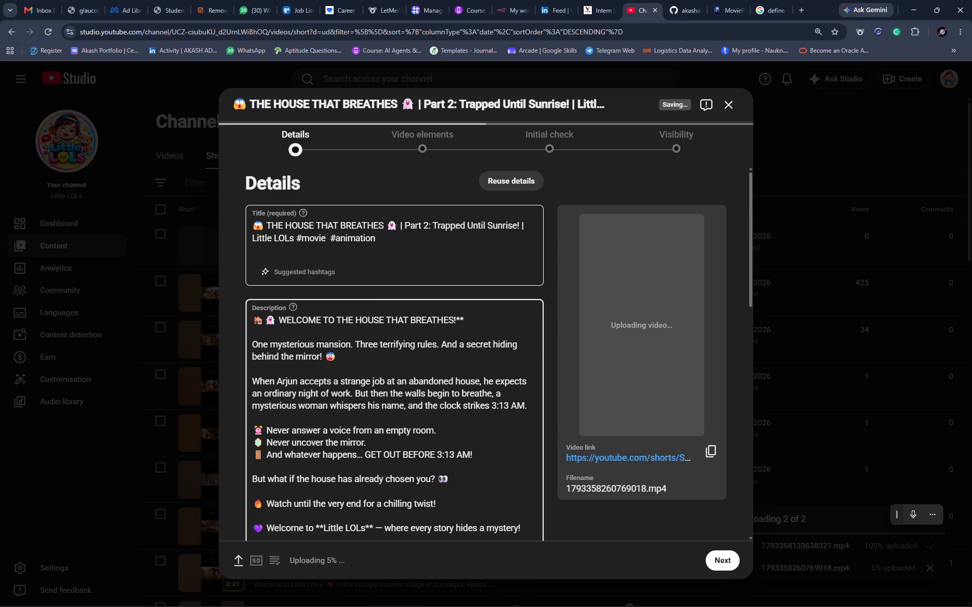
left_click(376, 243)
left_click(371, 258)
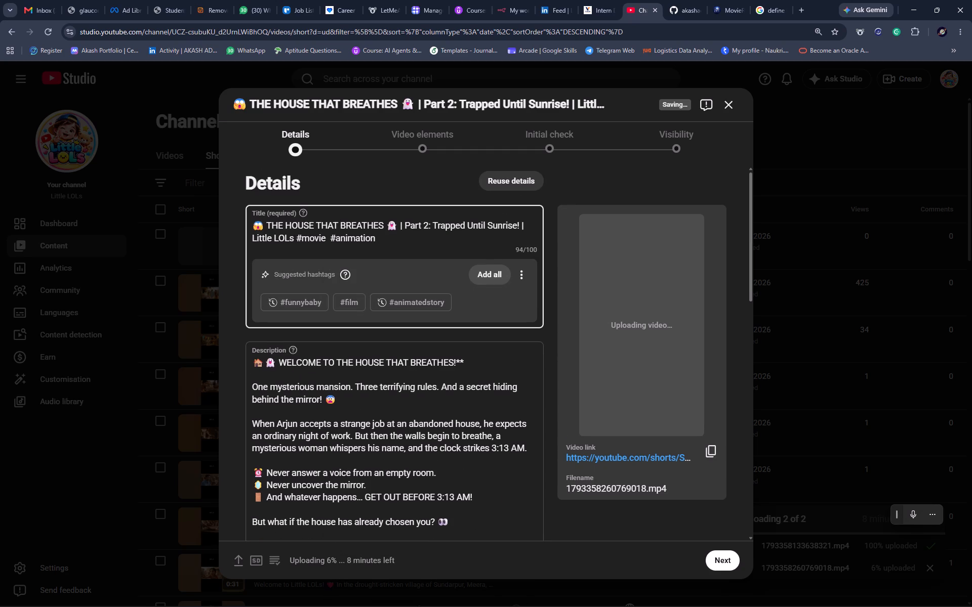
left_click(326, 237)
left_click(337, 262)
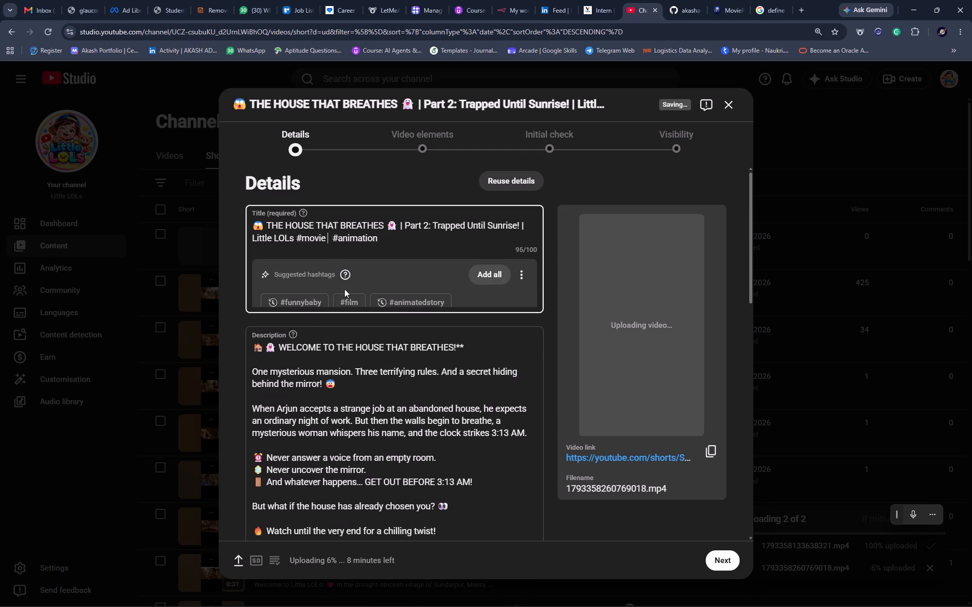
Set the Part 2 Short's audience to "No, it's not Made for Kids".
scroll(422, 366, "down", 8)
scroll(403, 401, "up", 1)
scroll(401, 402, "down", 5)
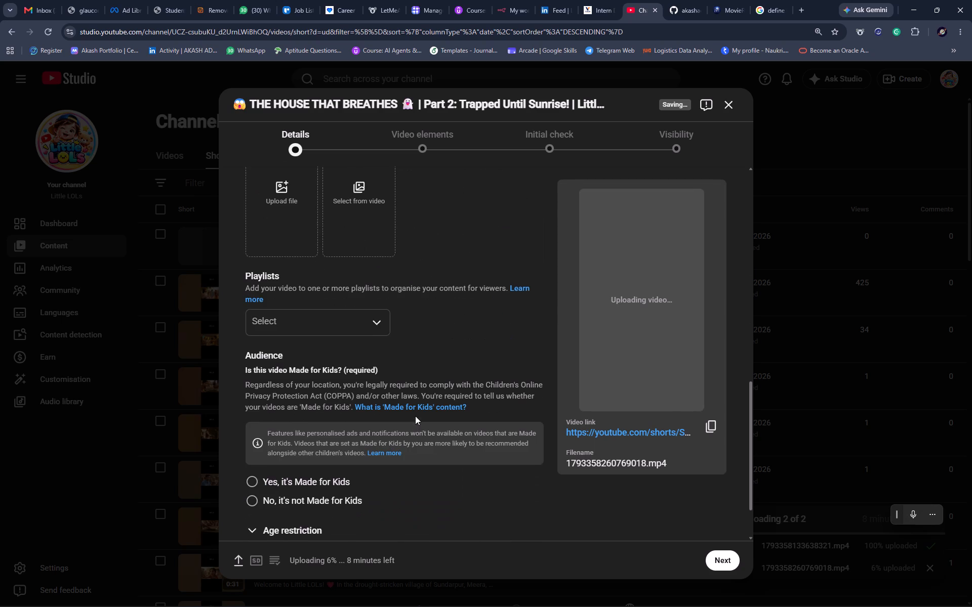
scroll(414, 413, "down", 5)
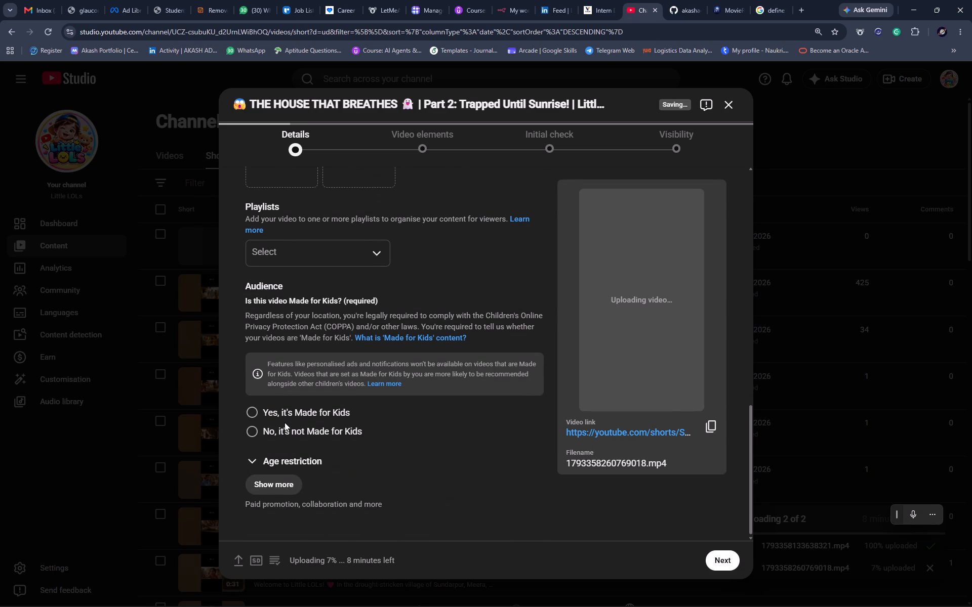
left_click(288, 428)
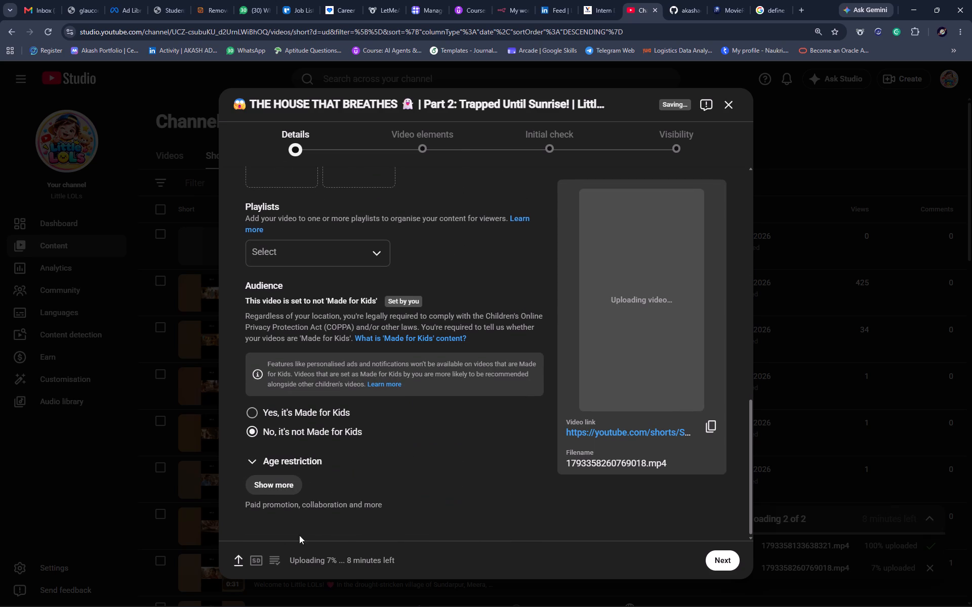
Add the existing "THE HOUSE THAT BREATHES" video as the related video in the Short's video elements.
left_click(409, 141)
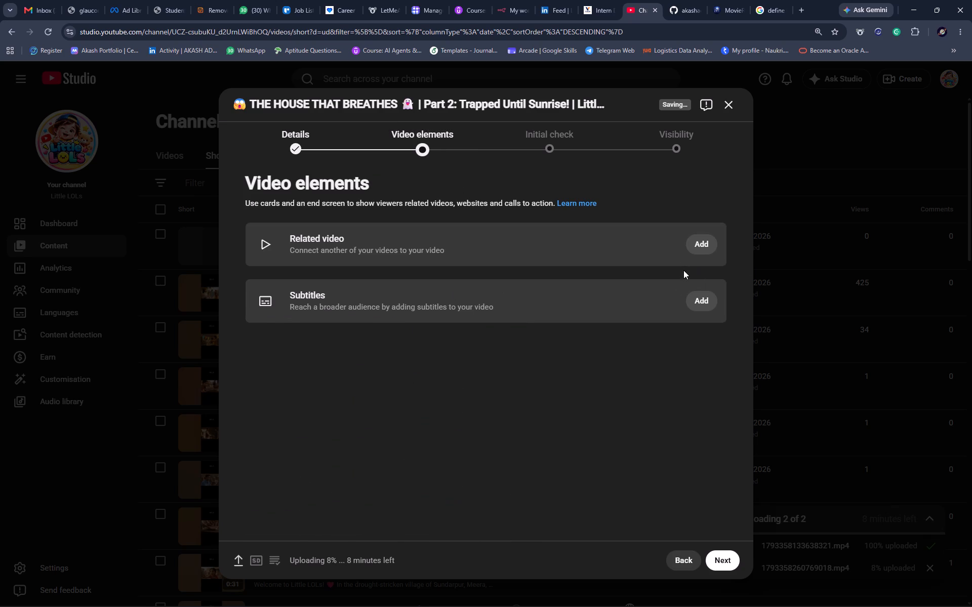
left_click(696, 248)
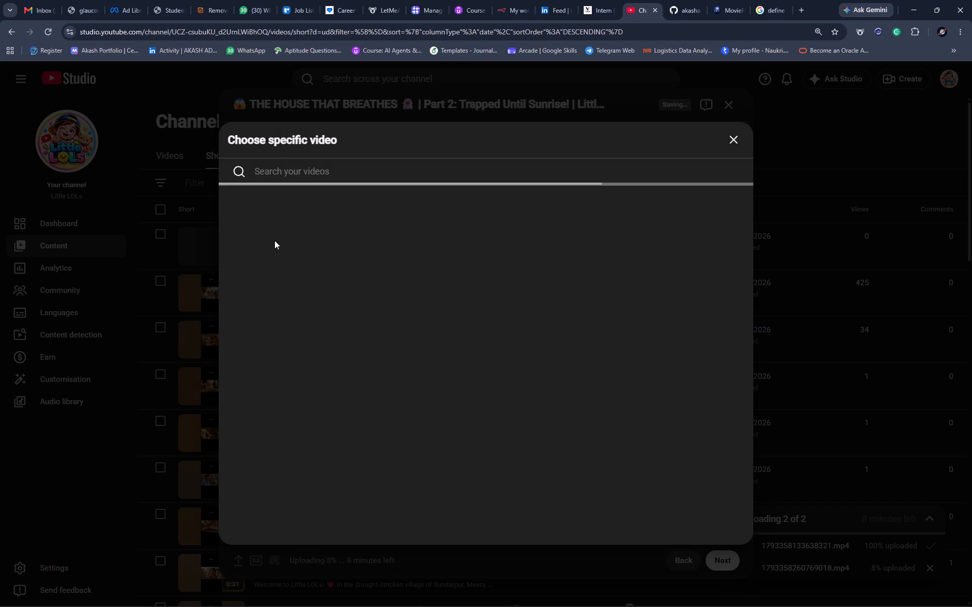
left_click(282, 232)
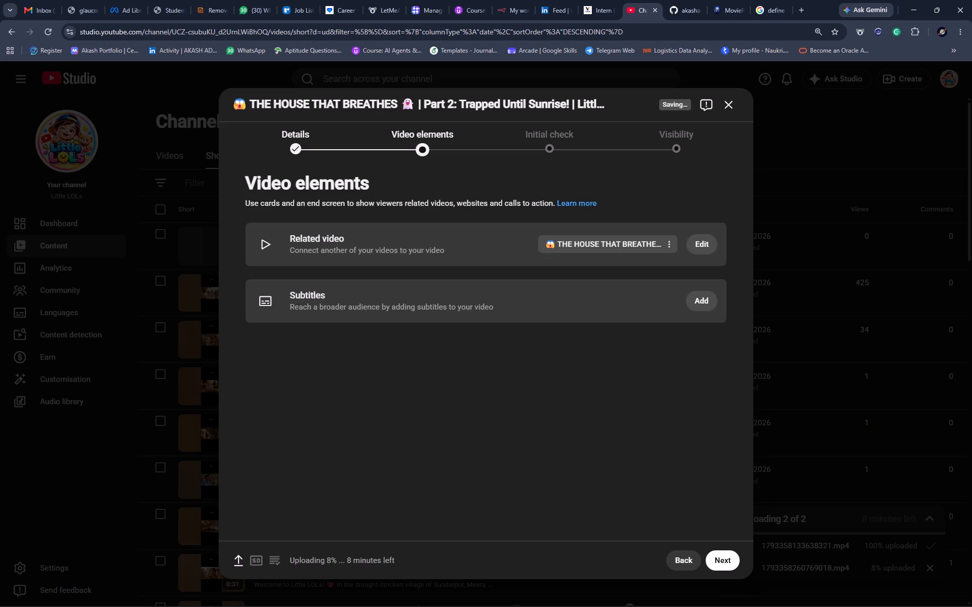
Go on past the initial check to the visibility settings, open scheduling, and look through the available publish times for 31 Oct 2026.
left_click(552, 149)
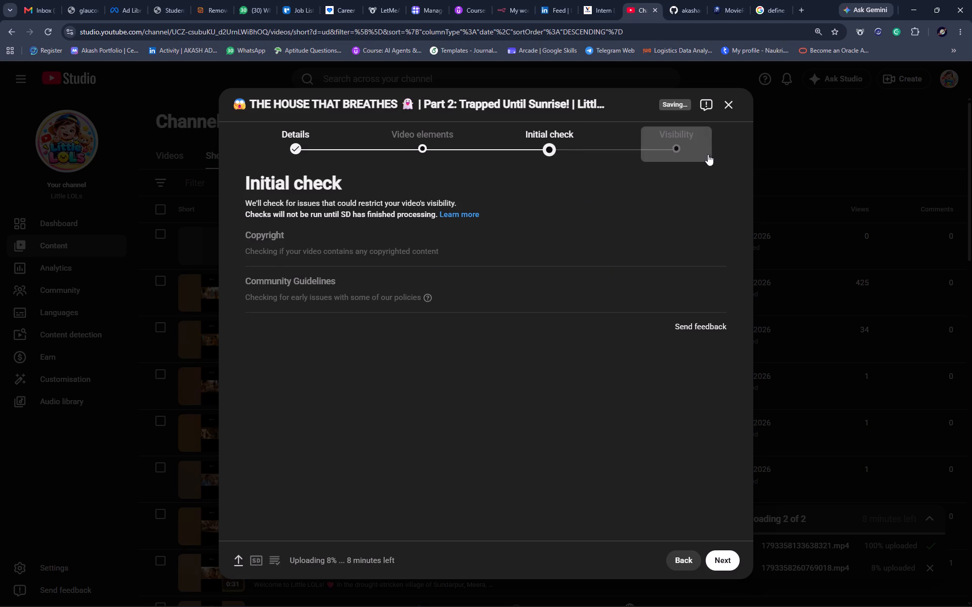
left_click(664, 145)
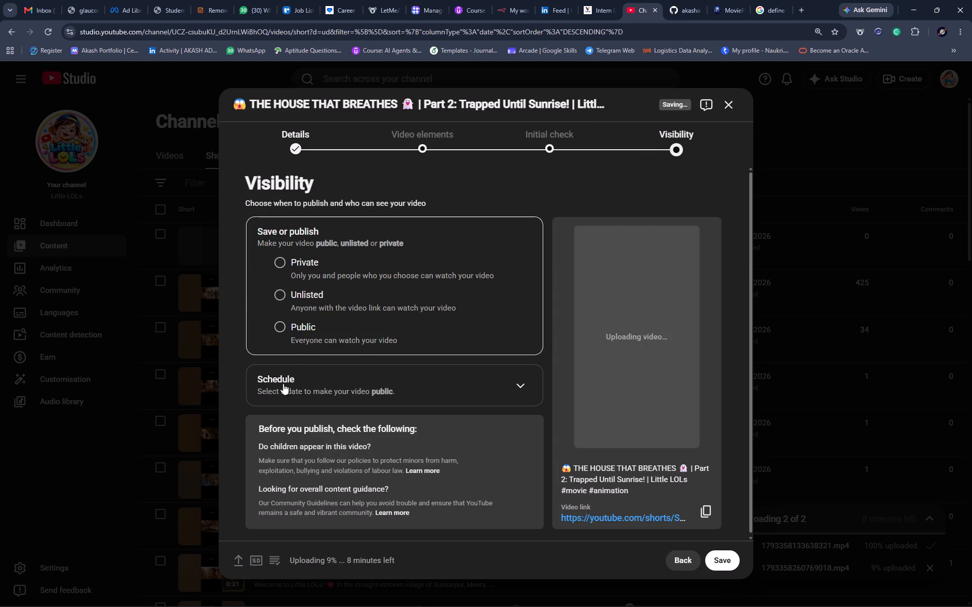
left_click(282, 387)
left_click(379, 374)
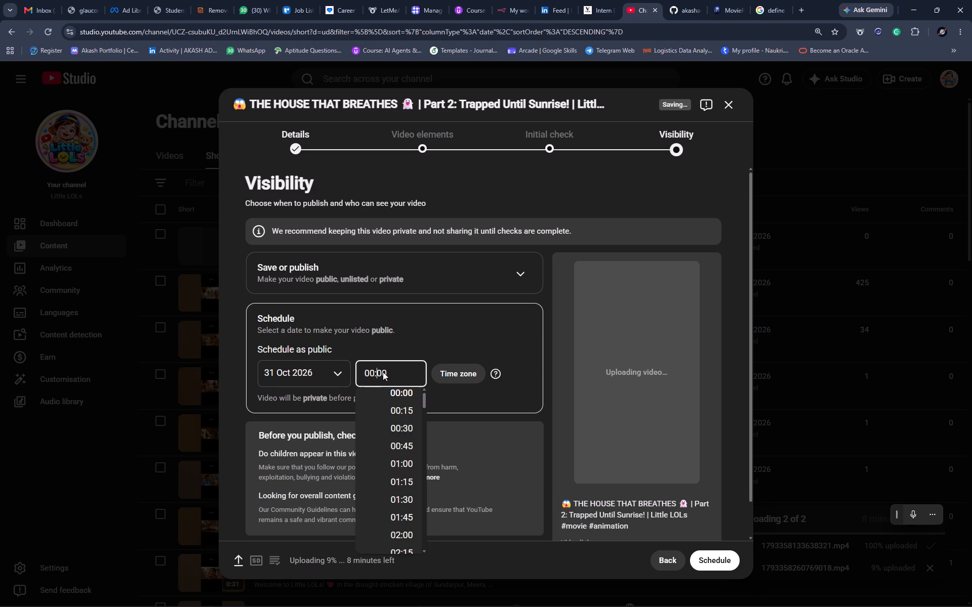
scroll(404, 459, "down", 7)
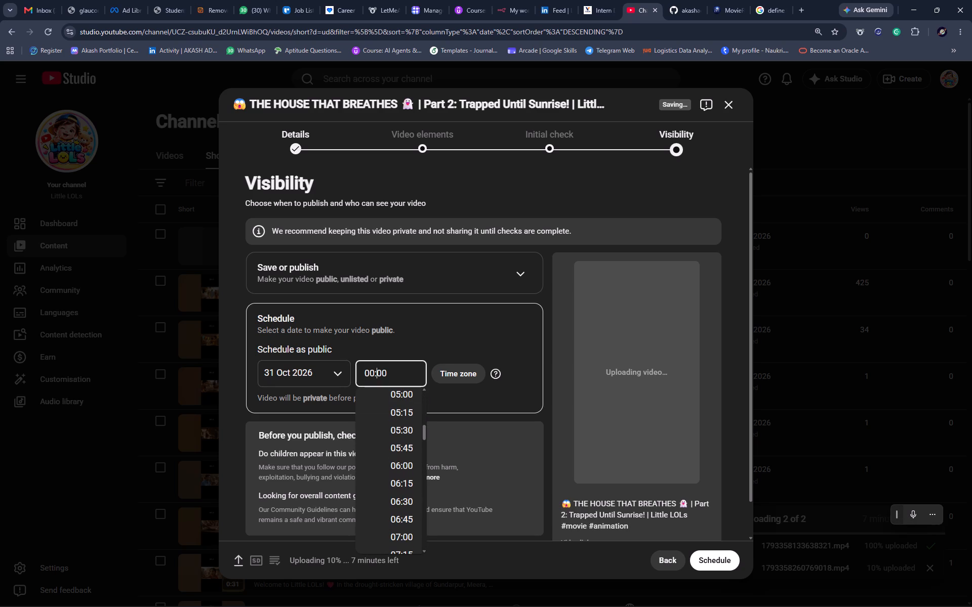
scroll(405, 459, "down", 3)
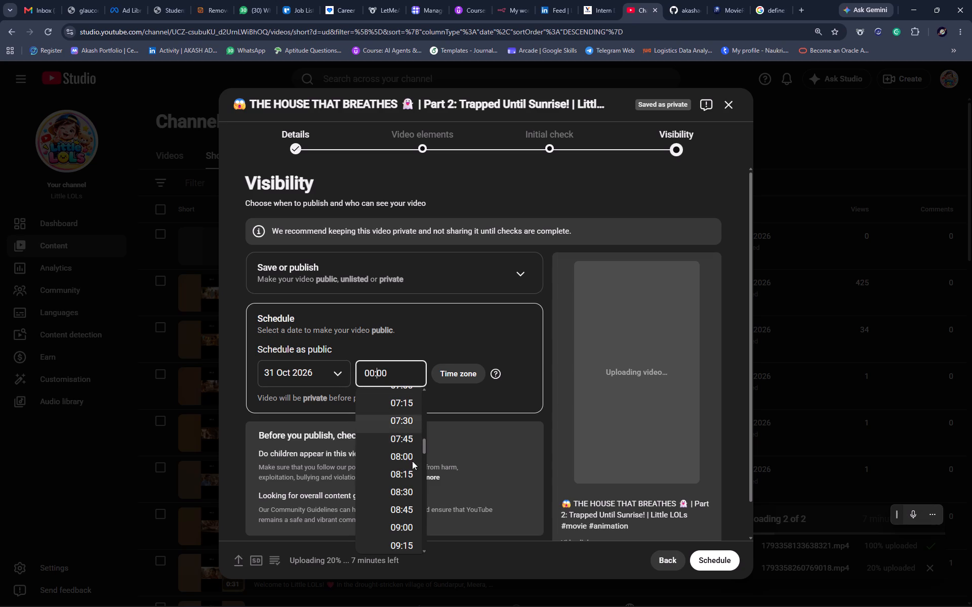
scroll(402, 453, "up", 5)
scroll(401, 472, "down", 5)
scroll(407, 473, "up", 1)
scroll(412, 491, "down", 6)
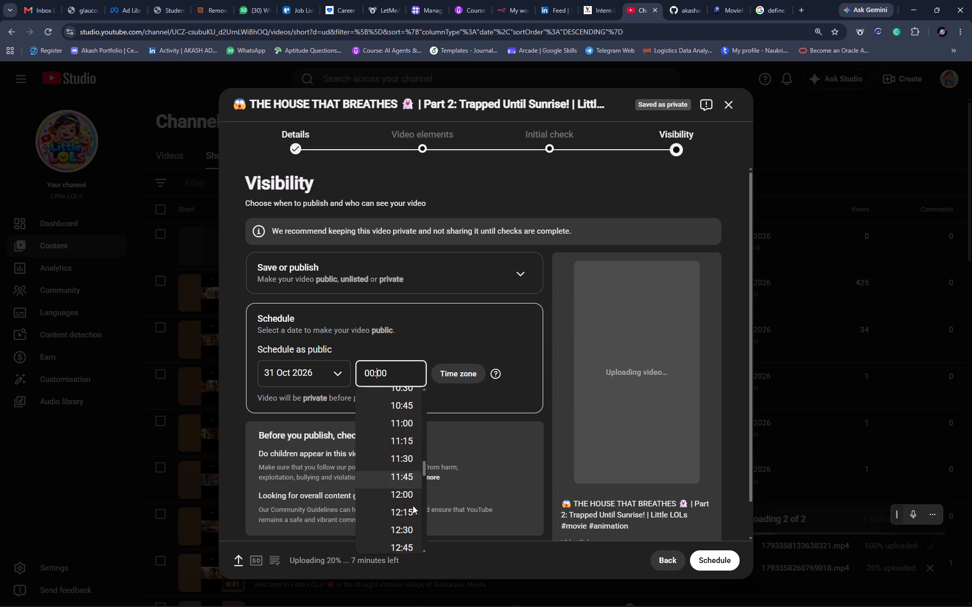
scroll(402, 464, "down", 1)
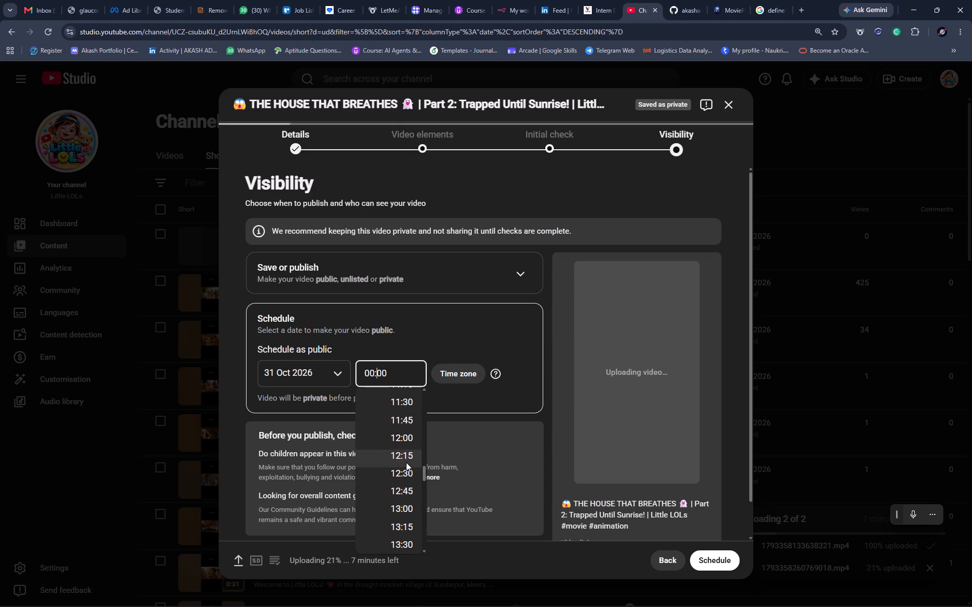
Set the Short's scheduled publish time on 31 Oct 2026 to 12:15.
left_click(406, 462)
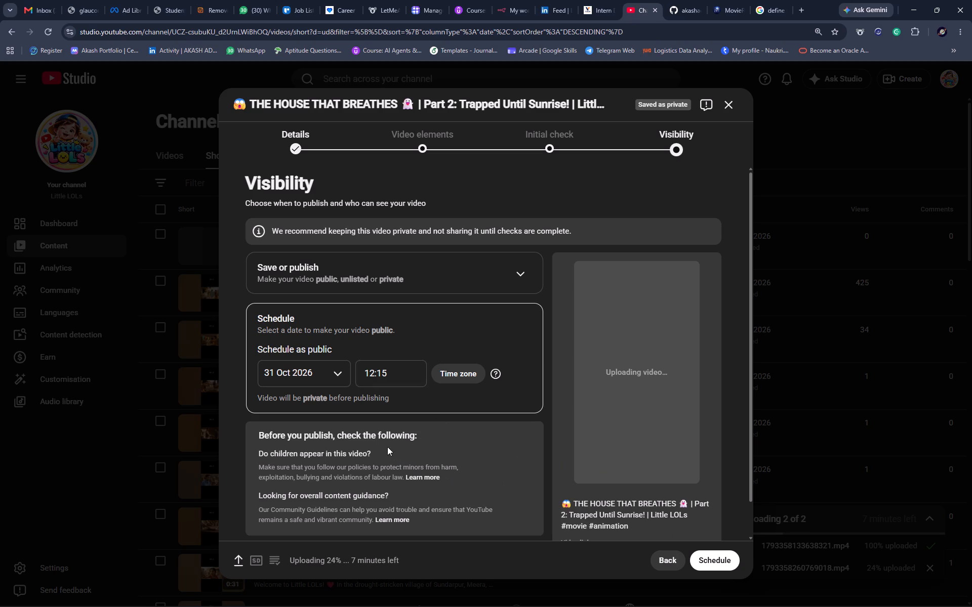
Go back through the Short's details, video elements and initial check stages to review the entries.
left_click(300, 149)
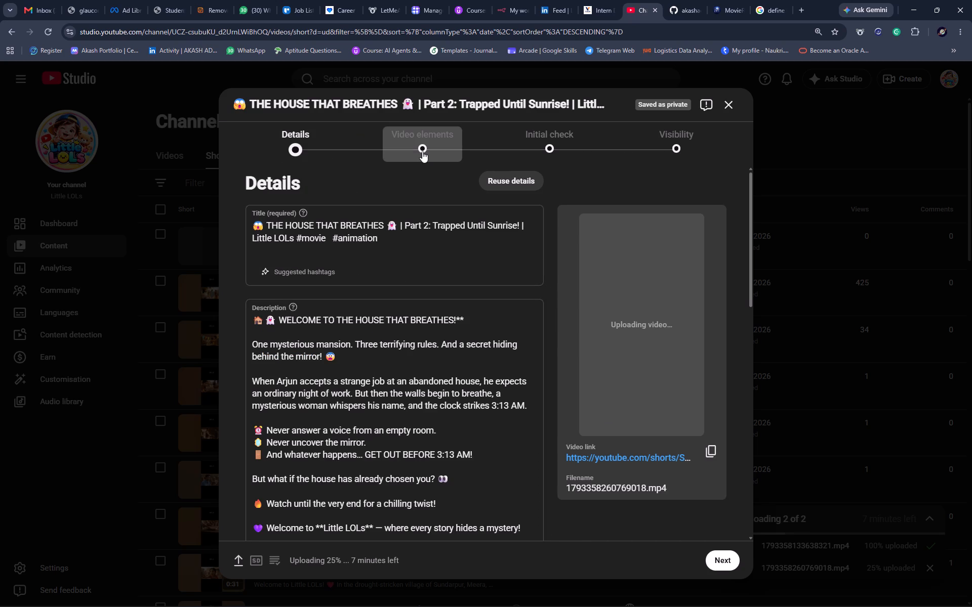
left_click(422, 150)
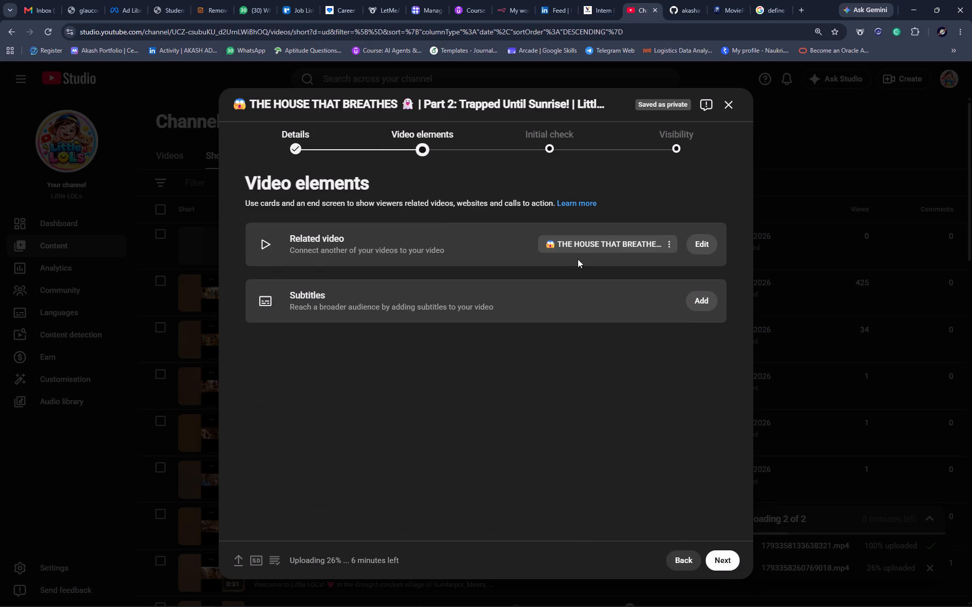
left_click(551, 150)
left_click(417, 135)
left_click(282, 141)
scroll(423, 396, "down", 5)
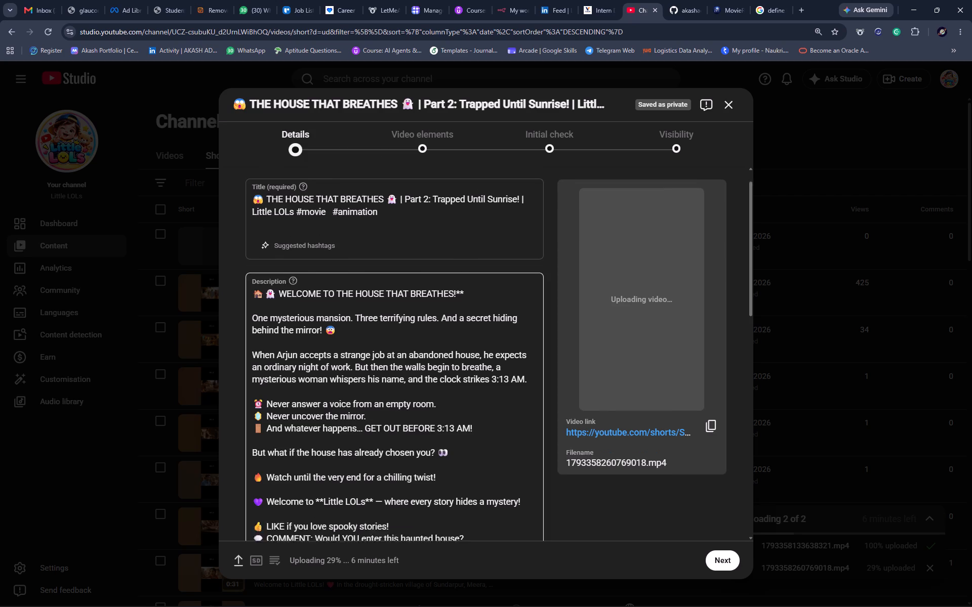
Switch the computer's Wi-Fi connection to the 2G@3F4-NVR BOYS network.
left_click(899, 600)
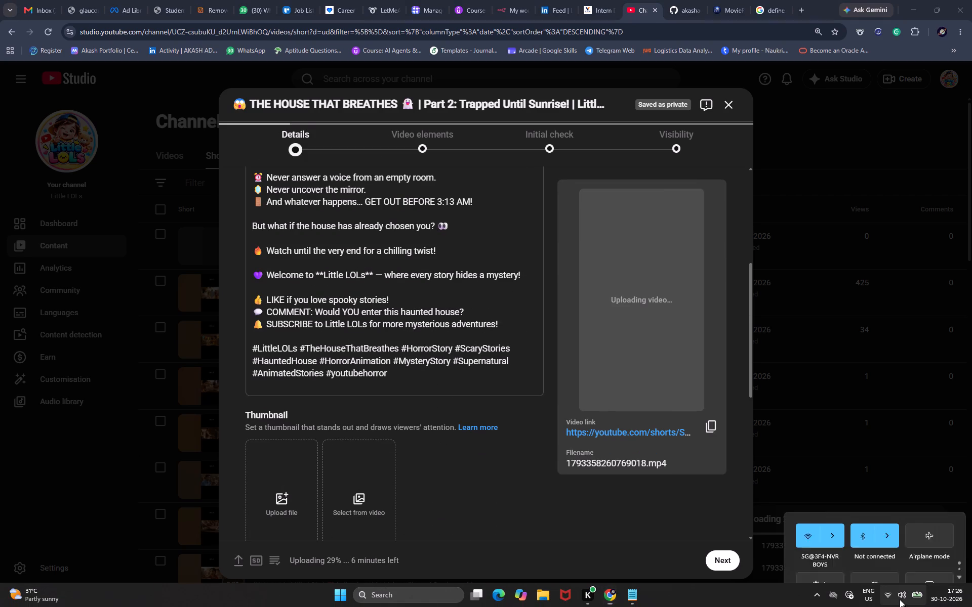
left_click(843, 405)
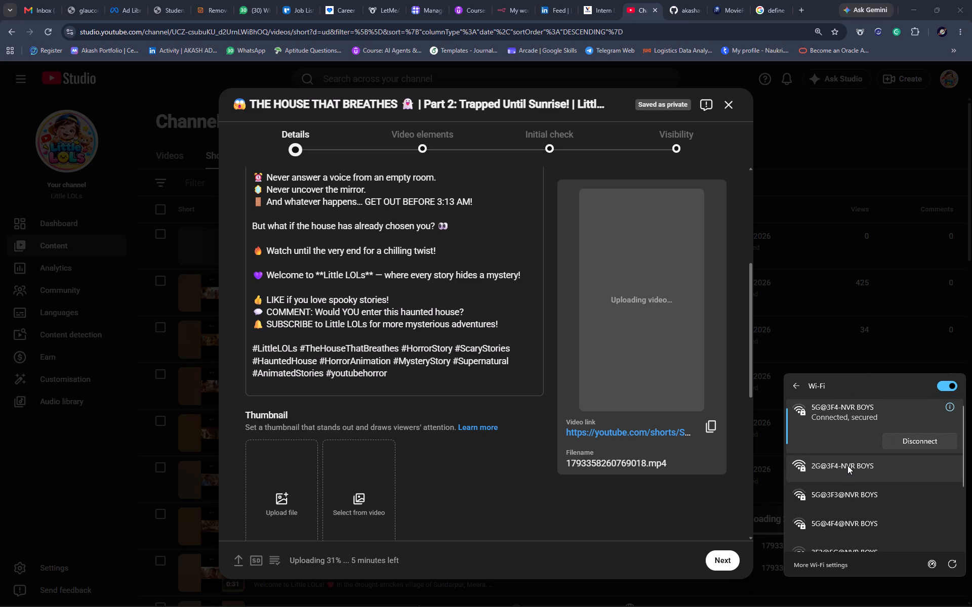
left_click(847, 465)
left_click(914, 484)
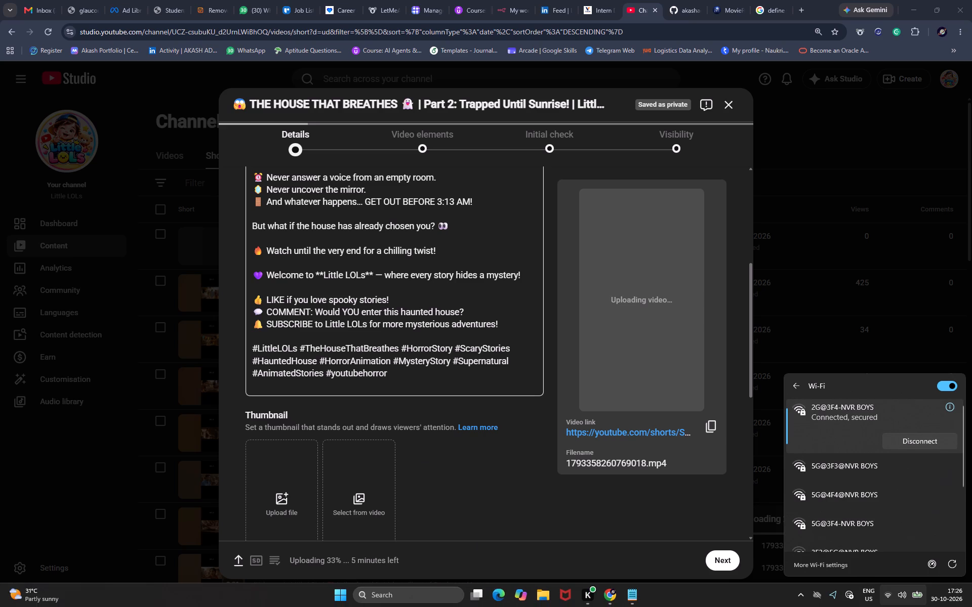
Review the Short's title, description, thumbnail, playlist and audience settings on the Details page.
scroll(393, 277, "up", 10)
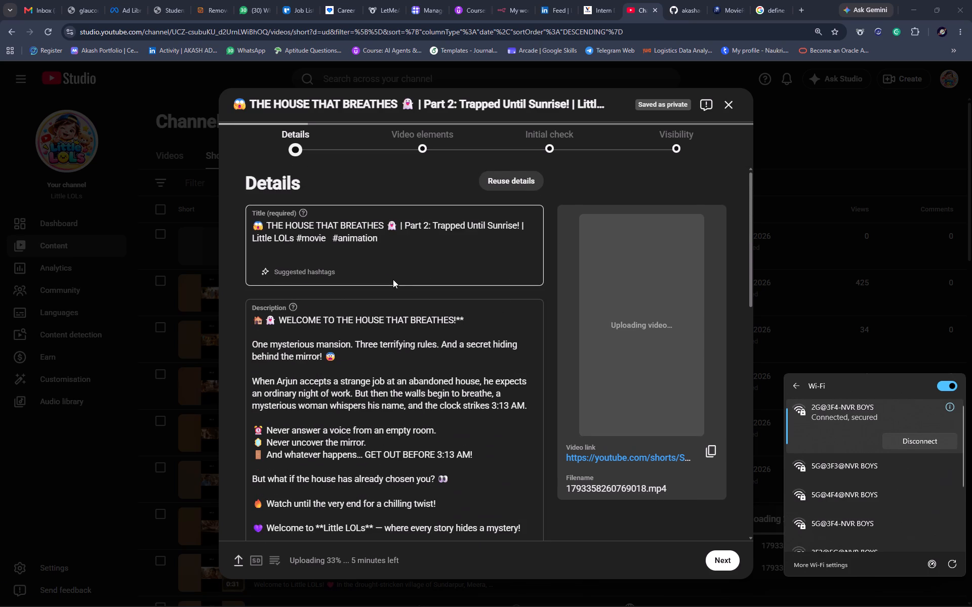
scroll(393, 281, "down", 8)
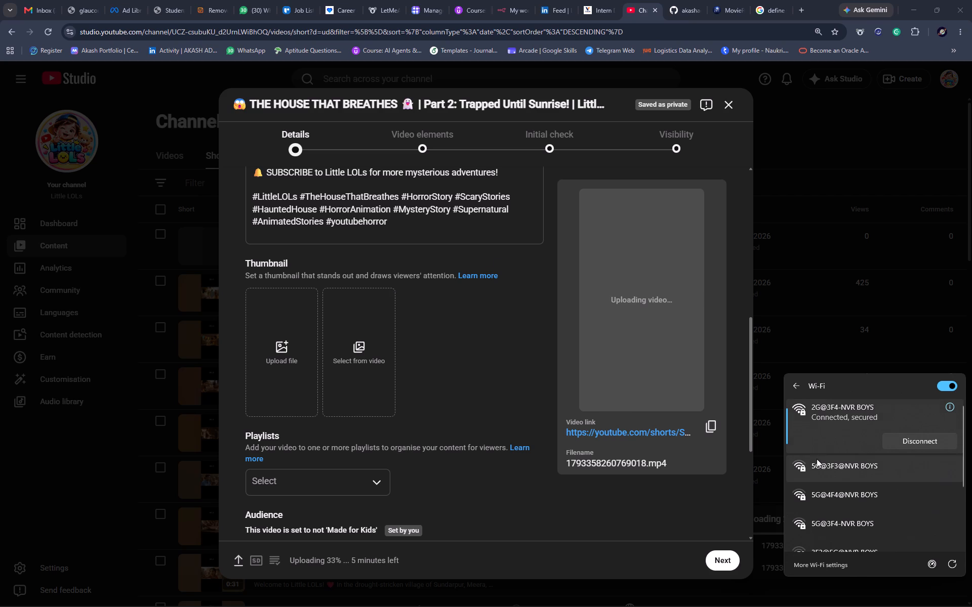
scroll(475, 420, "up", 3)
scroll(475, 420, "down", 1)
scroll(475, 420, "up", 6)
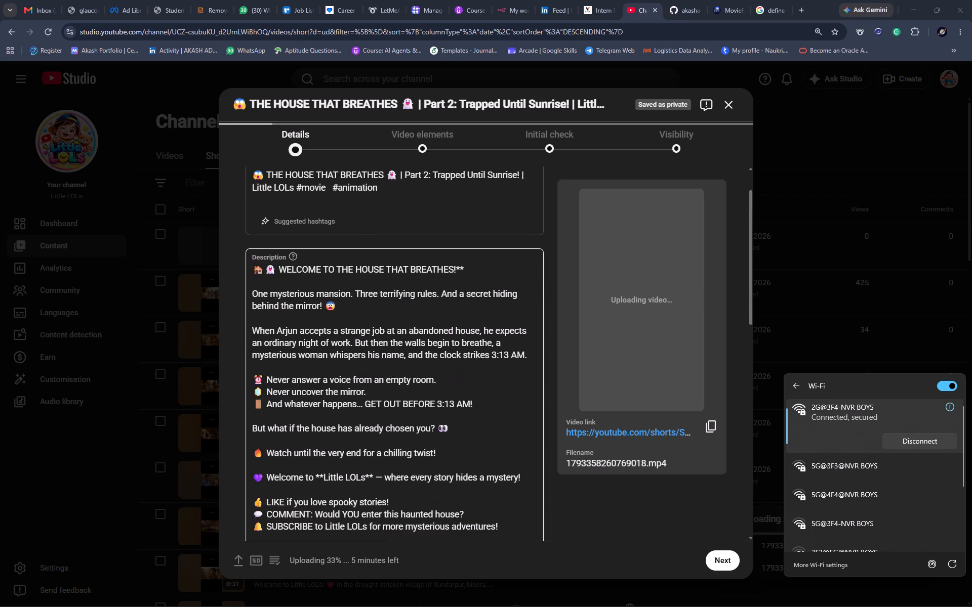
scroll(462, 407, "up", 5)
scroll(461, 412, "down", 1)
scroll(452, 408, "up", 13)
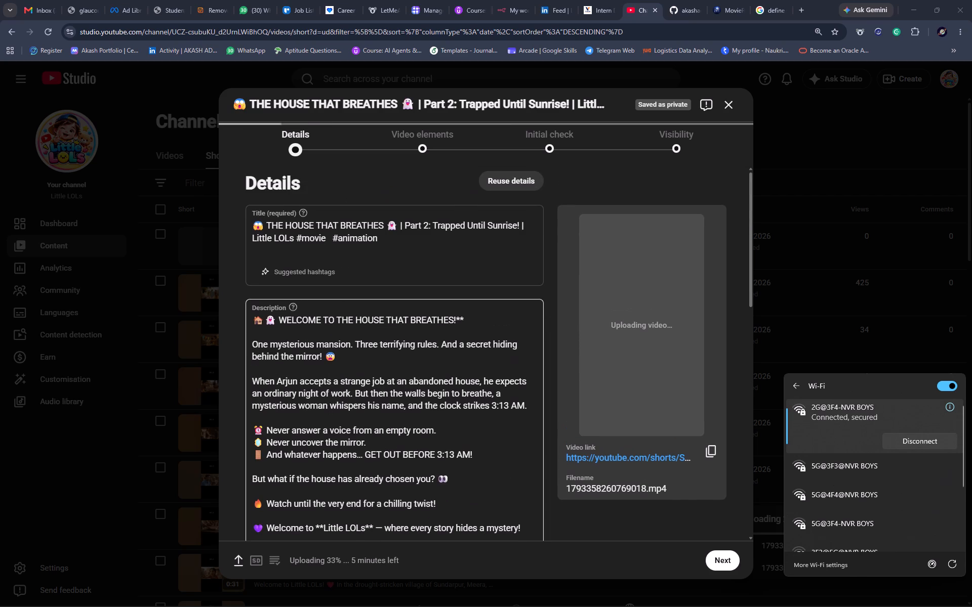
scroll(448, 407, "up", 3)
scroll(444, 396, "down", 14)
scroll(471, 451, "down", 3)
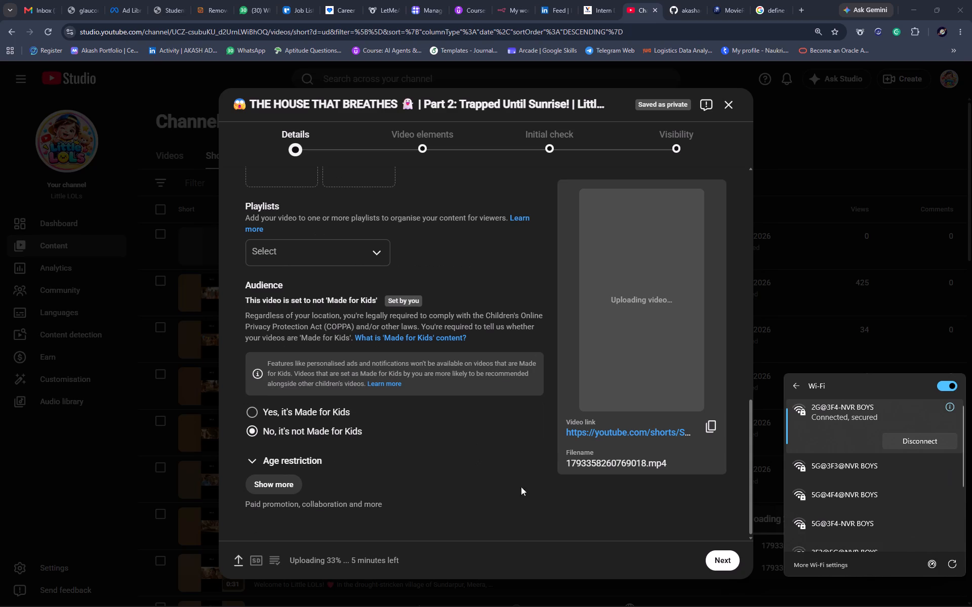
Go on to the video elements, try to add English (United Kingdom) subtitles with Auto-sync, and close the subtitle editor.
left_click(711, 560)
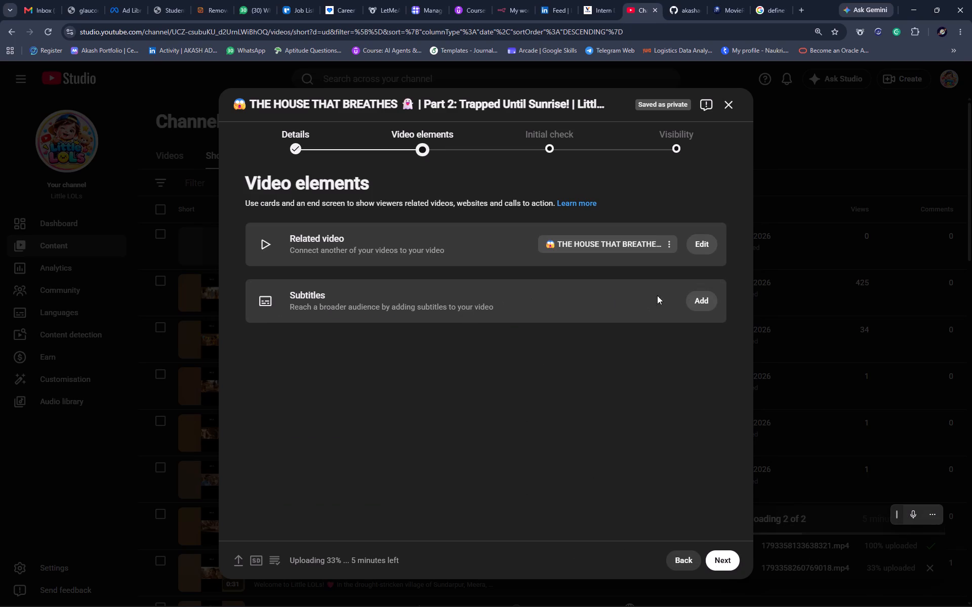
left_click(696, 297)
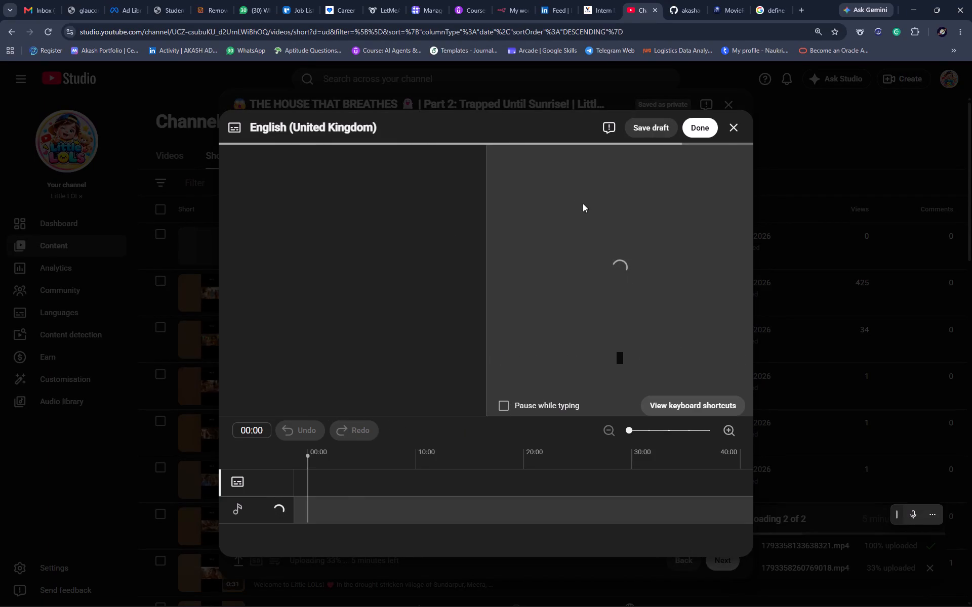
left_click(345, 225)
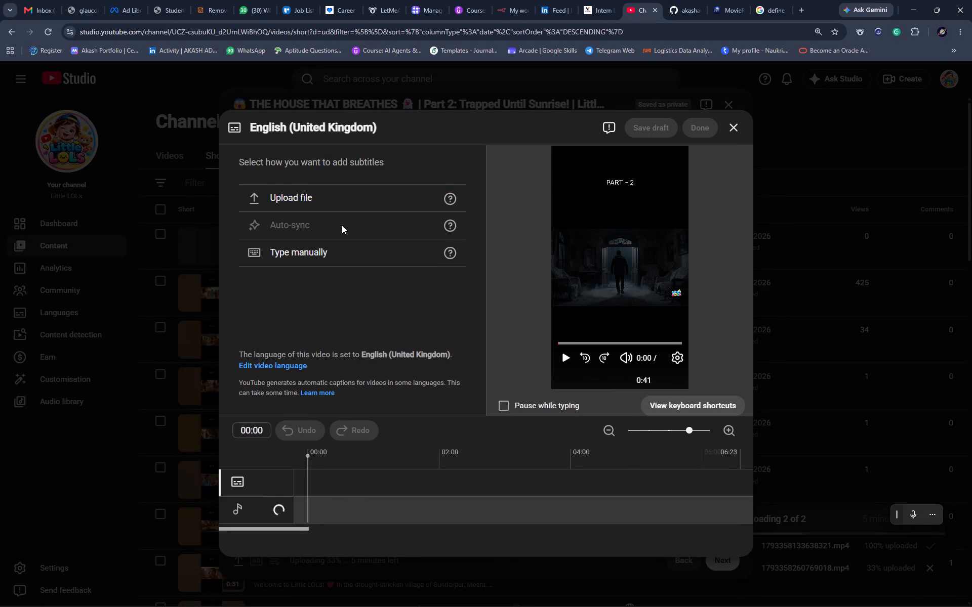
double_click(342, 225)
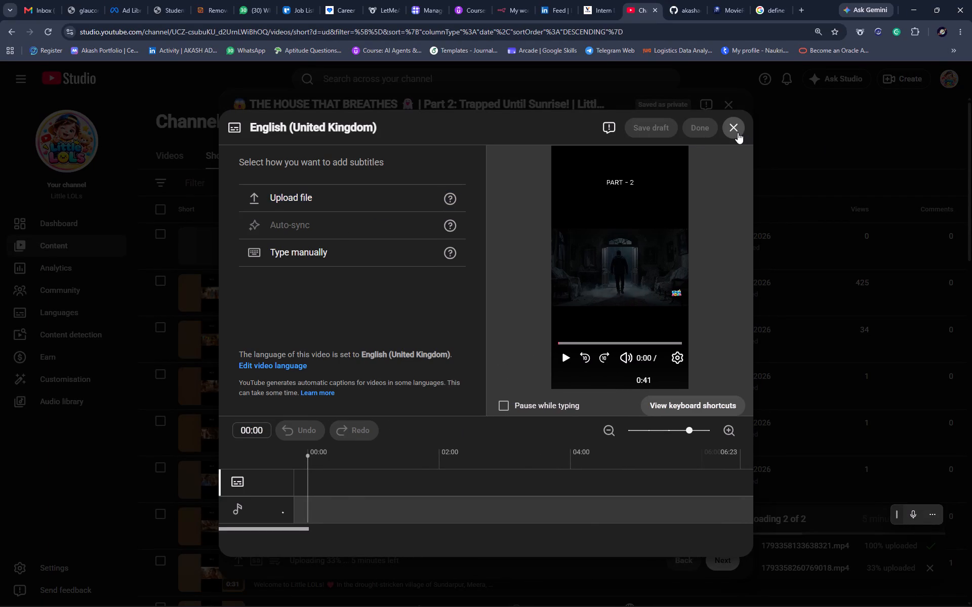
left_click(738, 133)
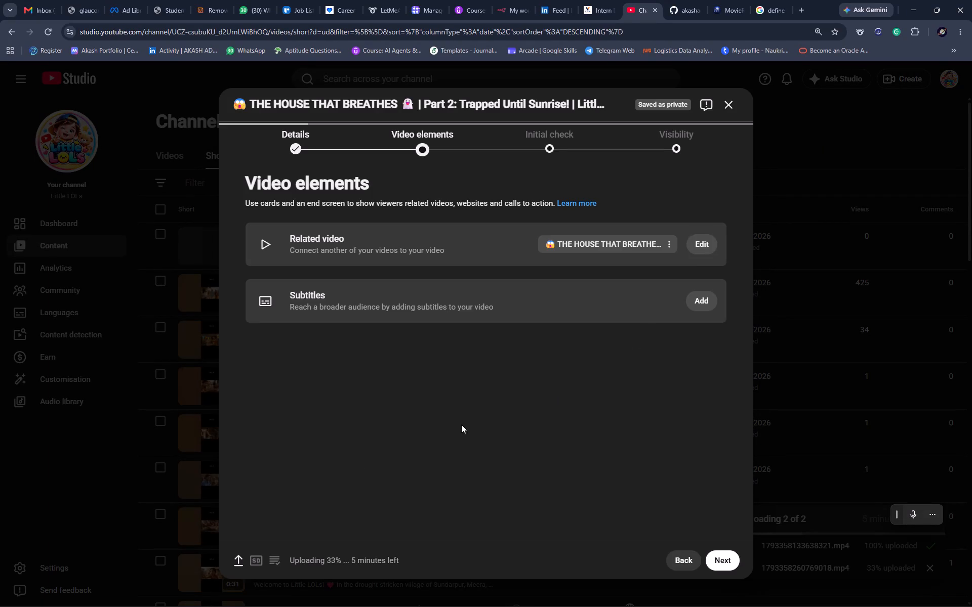
Connect the computer's Wi-Fi to the 5G@3F4-NVR BOYS network and return to the upload dialog.
left_click(892, 602)
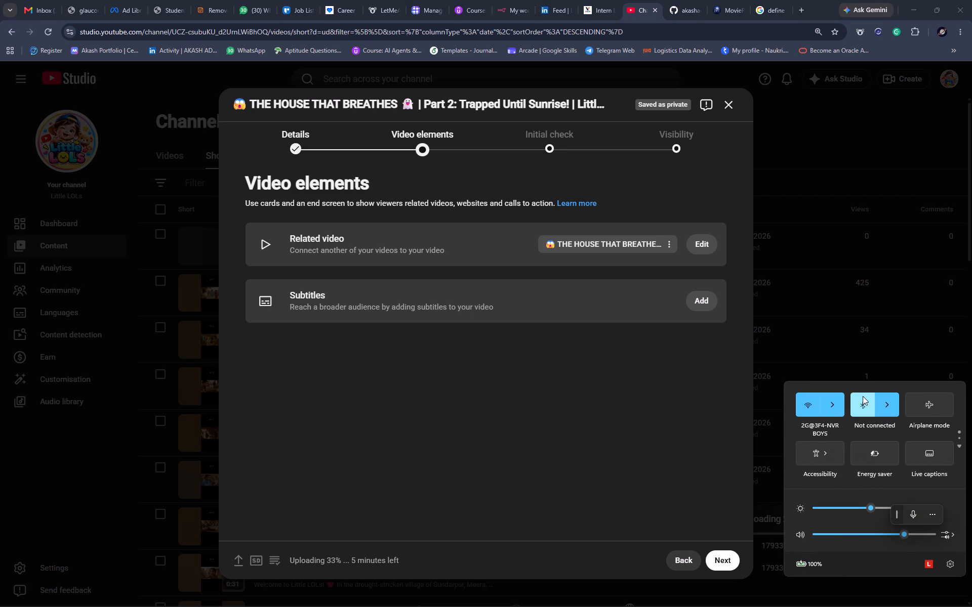
left_click(834, 406)
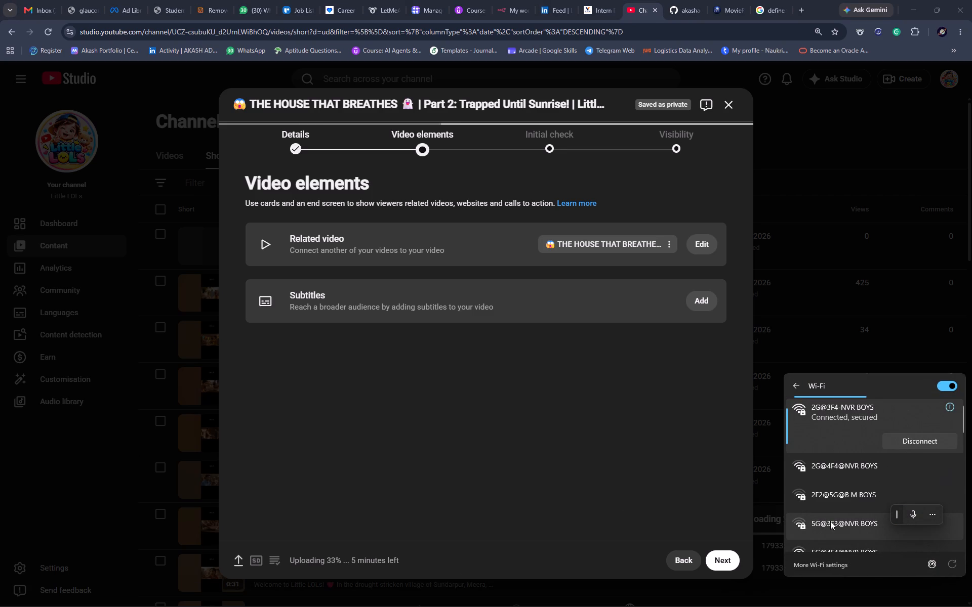
scroll(830, 521, "down", 1)
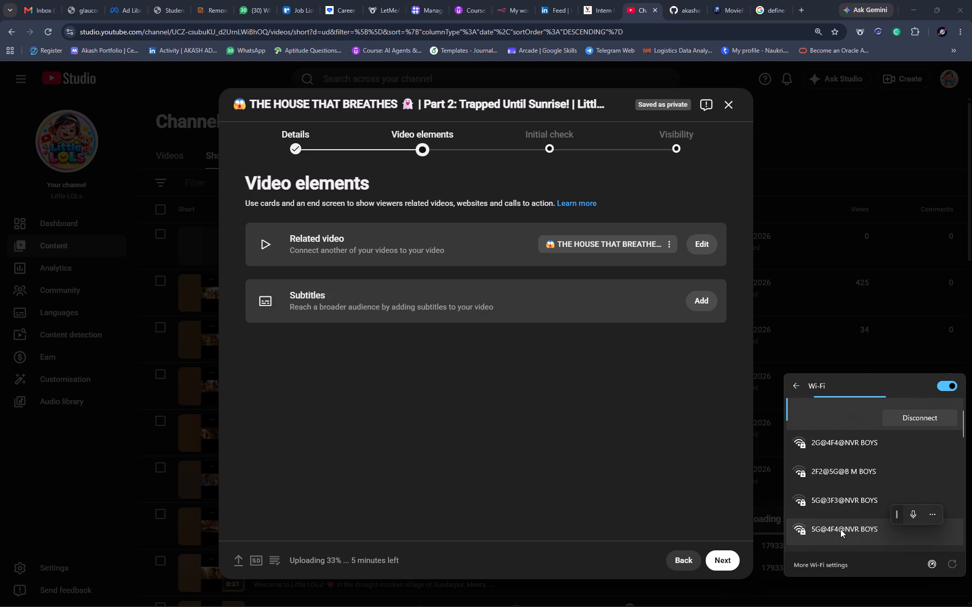
scroll(859, 533, "down", 1)
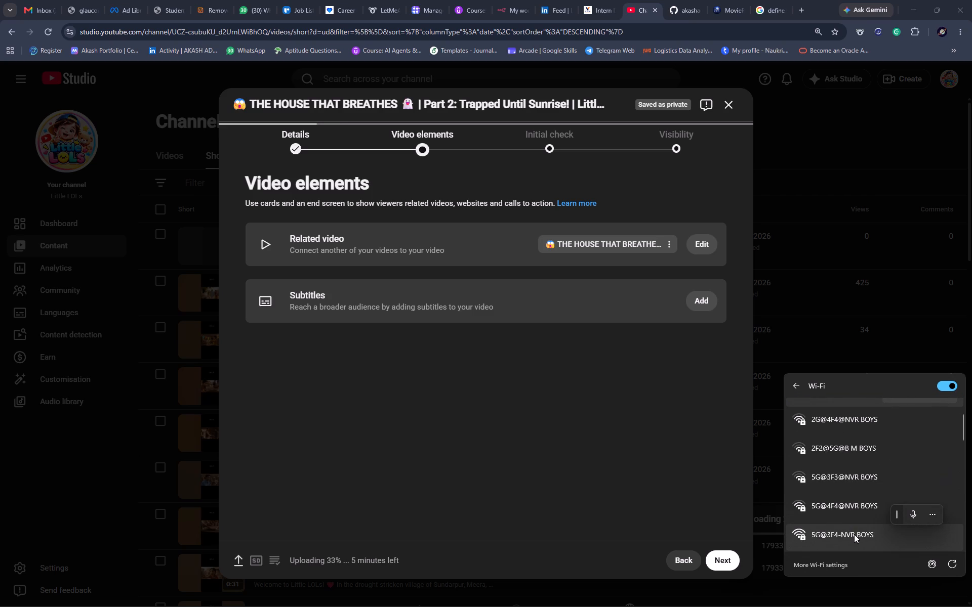
left_click(853, 535)
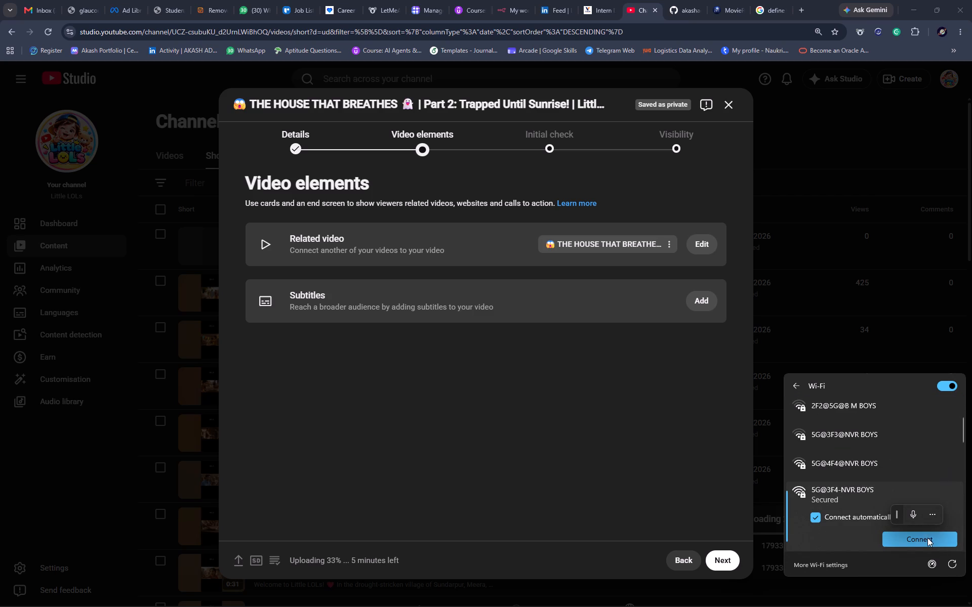
left_click(927, 538)
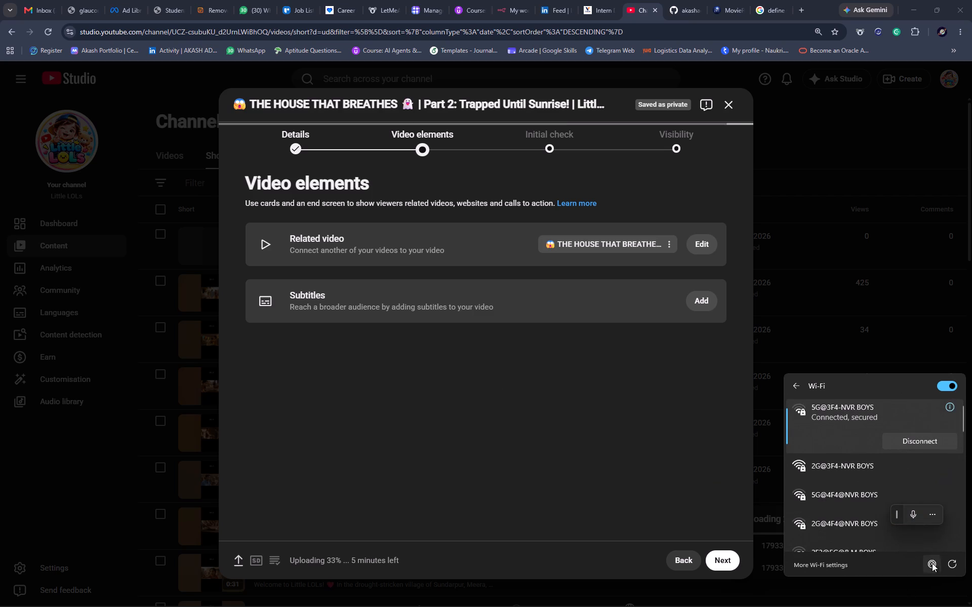
left_click(513, 466)
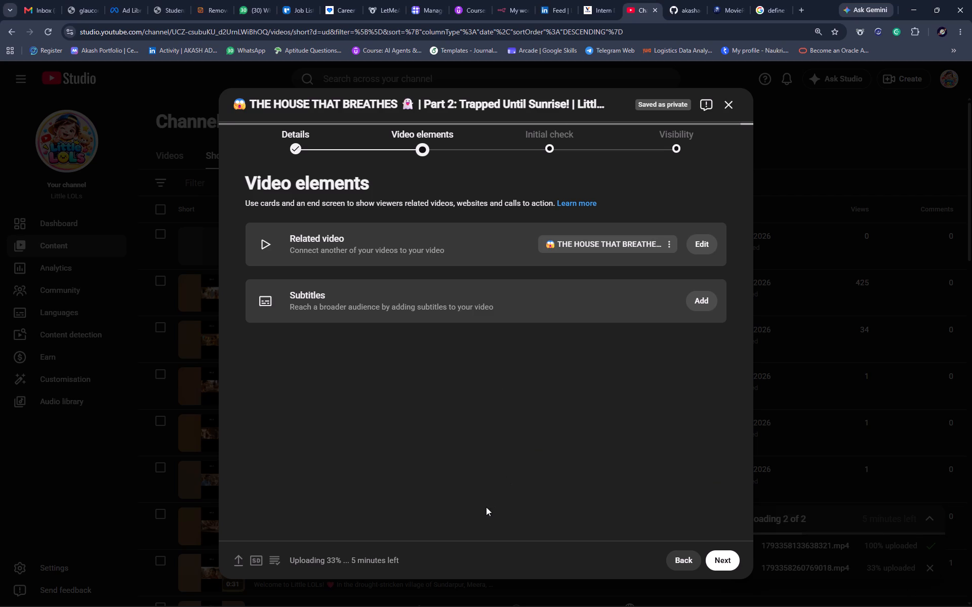
Search Google for "internet speed" in a new browser tab and run the internet speed test.
left_click(772, 8)
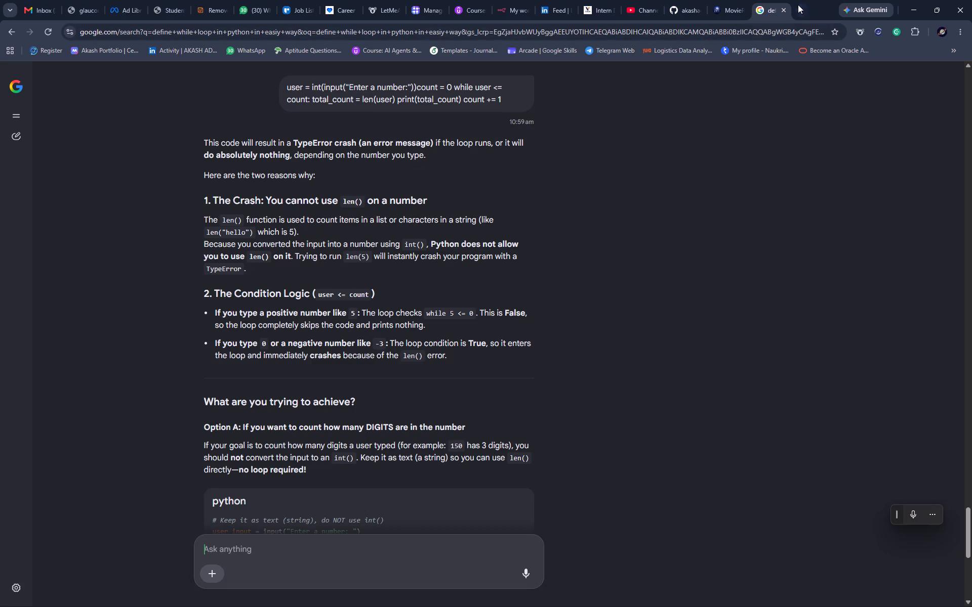
left_click(799, 3)
left_click(471, 198)
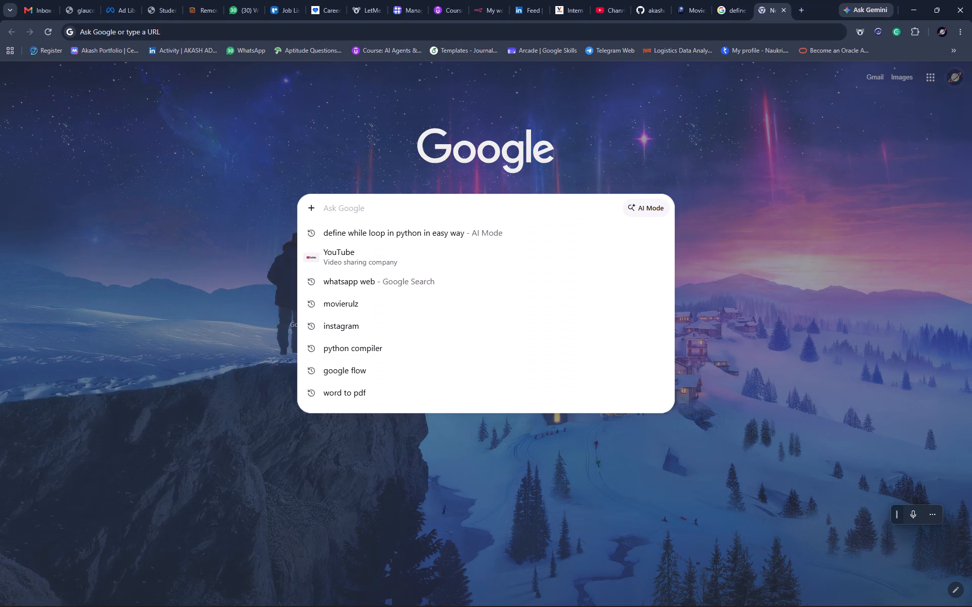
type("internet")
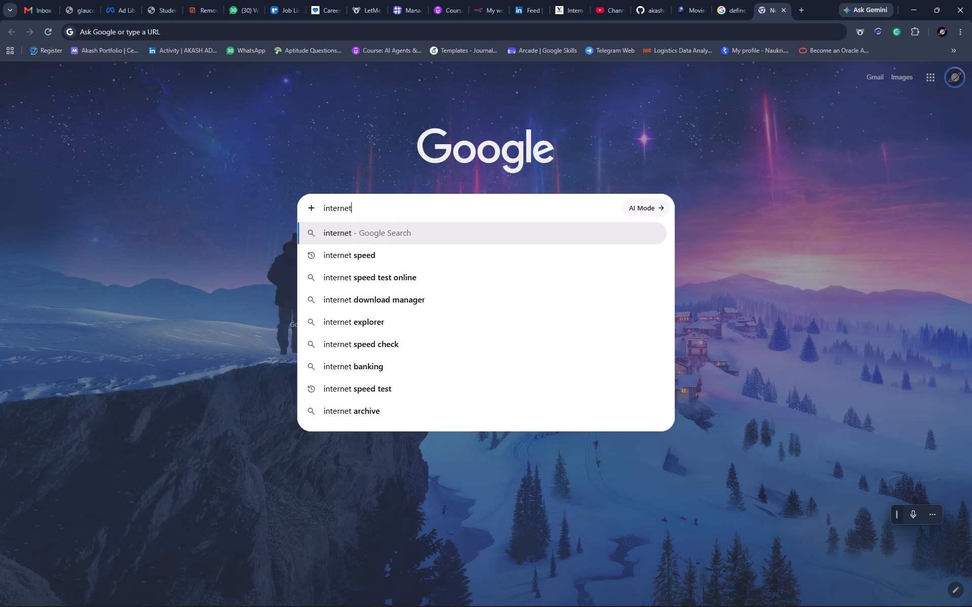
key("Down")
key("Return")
left_click(432, 268)
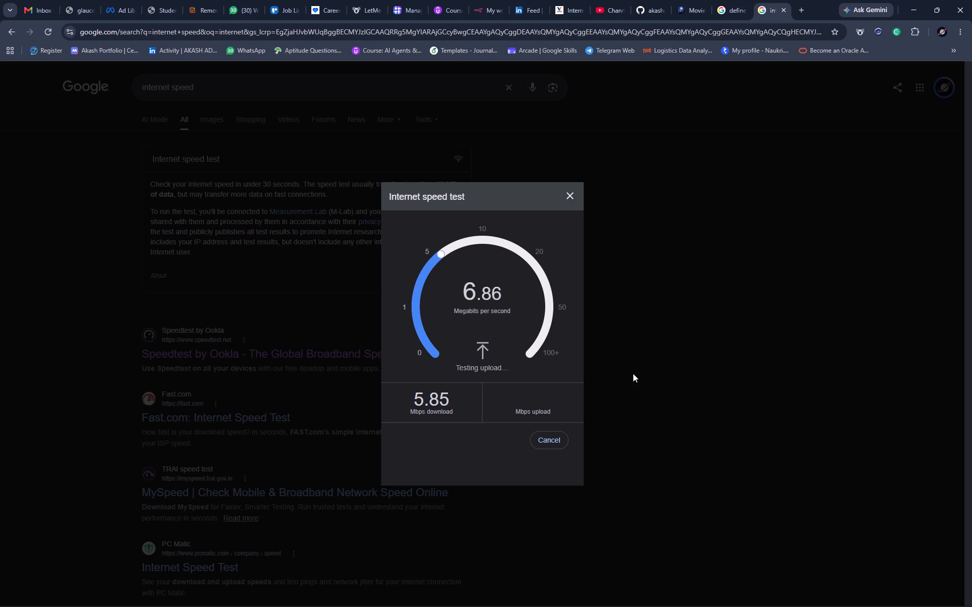
Close the internet speed test and both Google search pages, and return to the Part 2 upload in YouTube Studio.
left_click(576, 191)
left_click(573, 195)
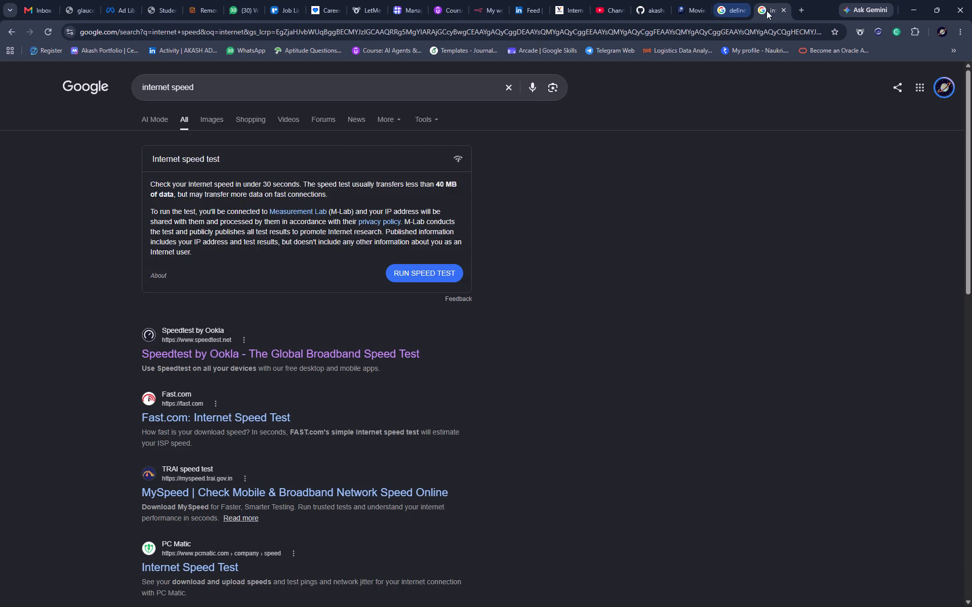
left_click(781, 9)
left_click(783, 8)
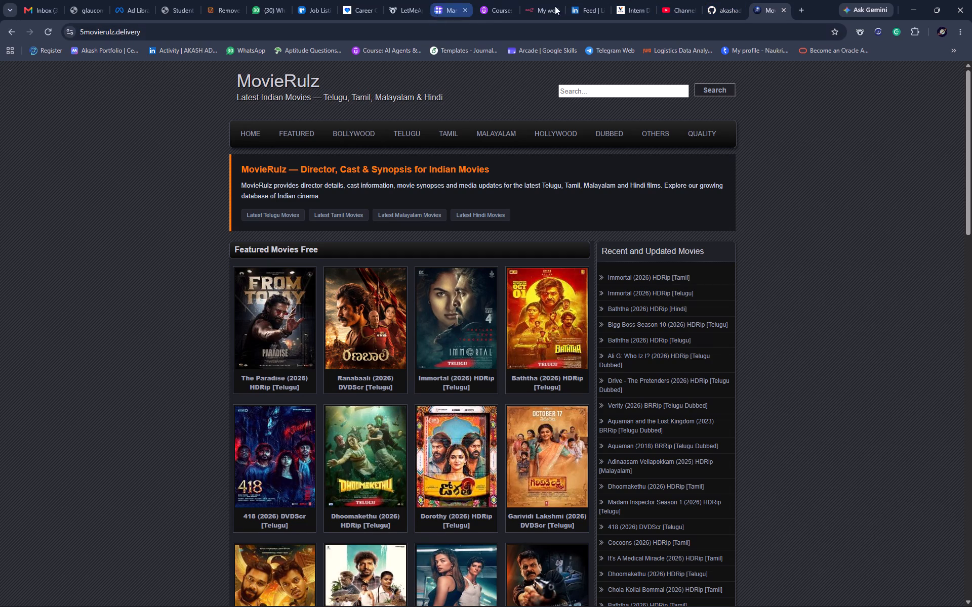
left_click(665, 2)
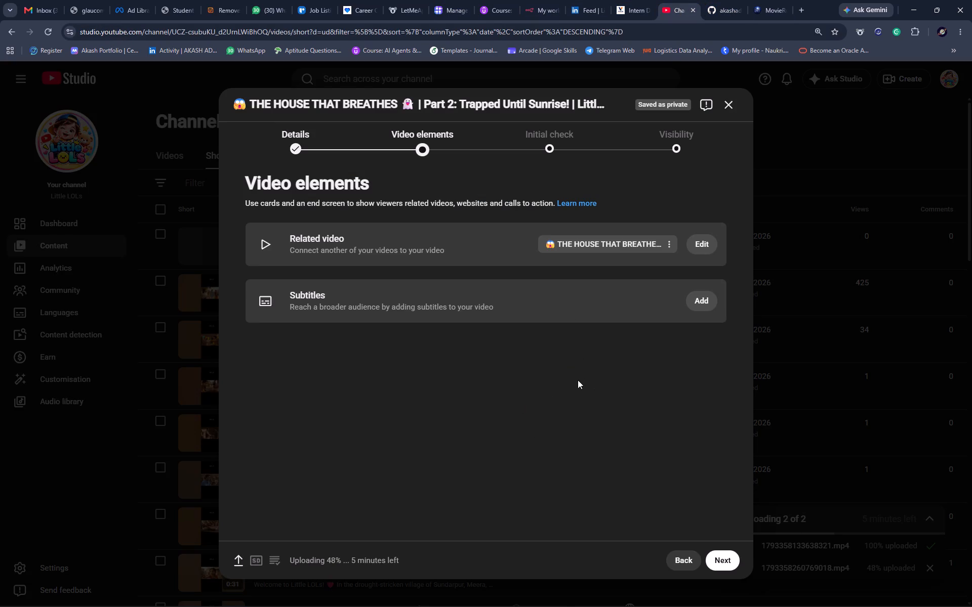
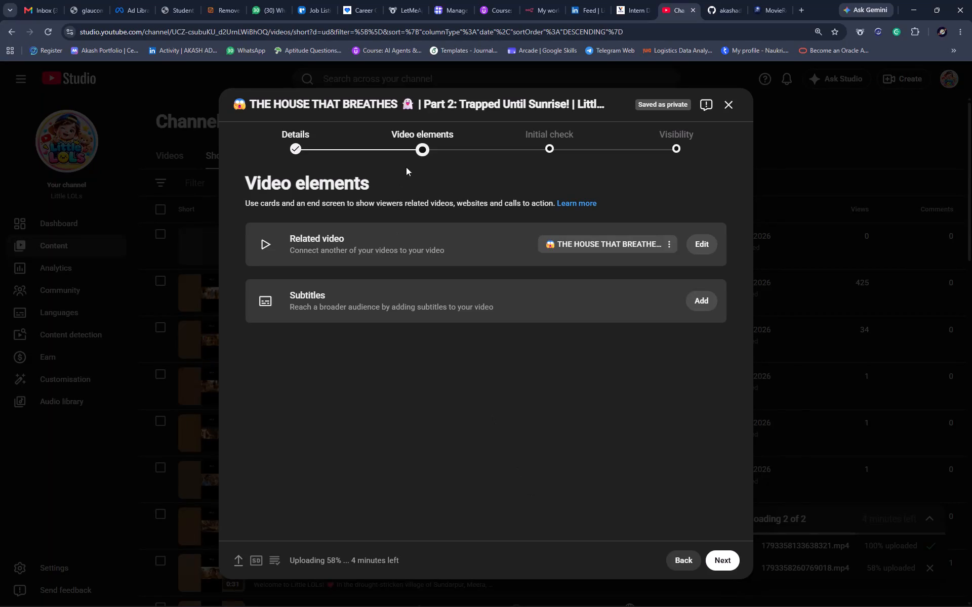
Review the Part 2 Short's upload settings, going back over its details, audience choice, video elements, initial check and visibility stages.
left_click(411, 153)
left_click(316, 148)
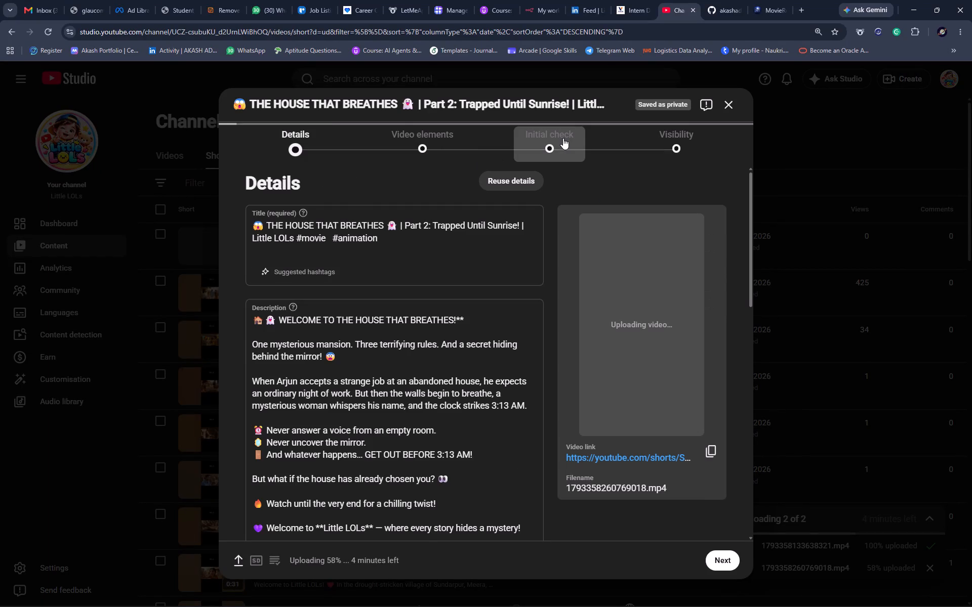
scroll(373, 321, "down", 7)
scroll(378, 337, "up", 1)
scroll(378, 344, "down", 4)
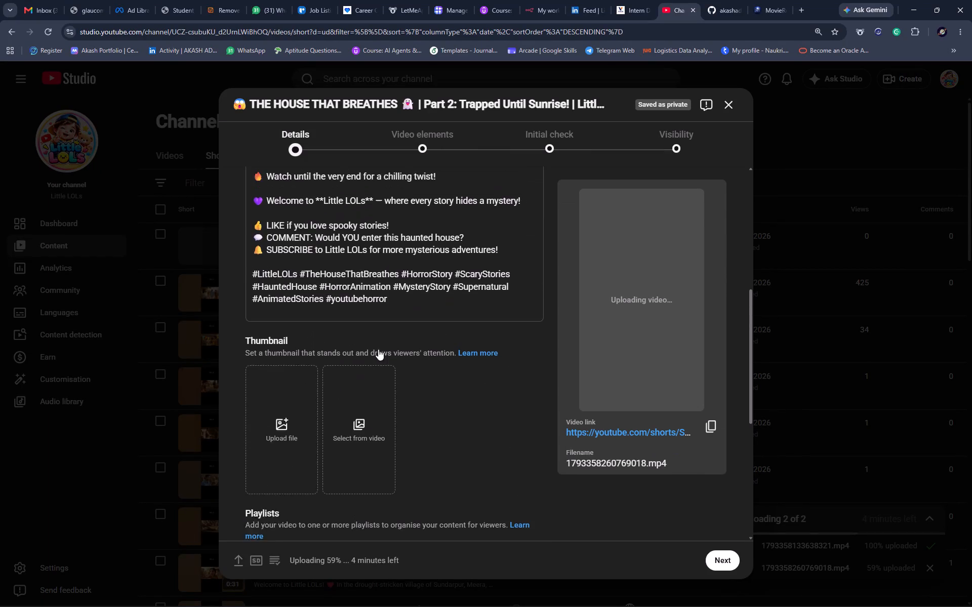
scroll(373, 358, "down", 2)
left_click(572, 148)
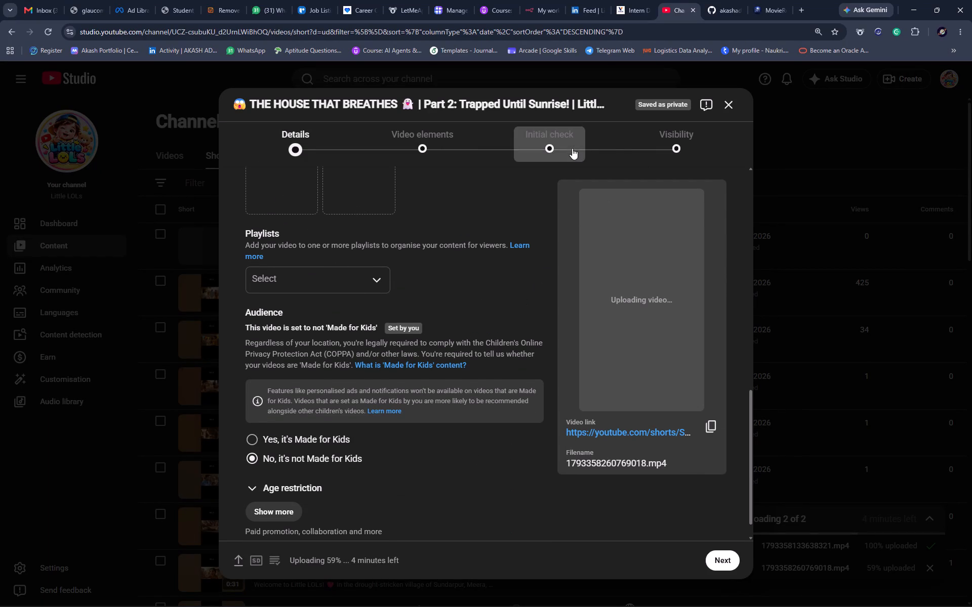
left_click(660, 141)
left_click(548, 147)
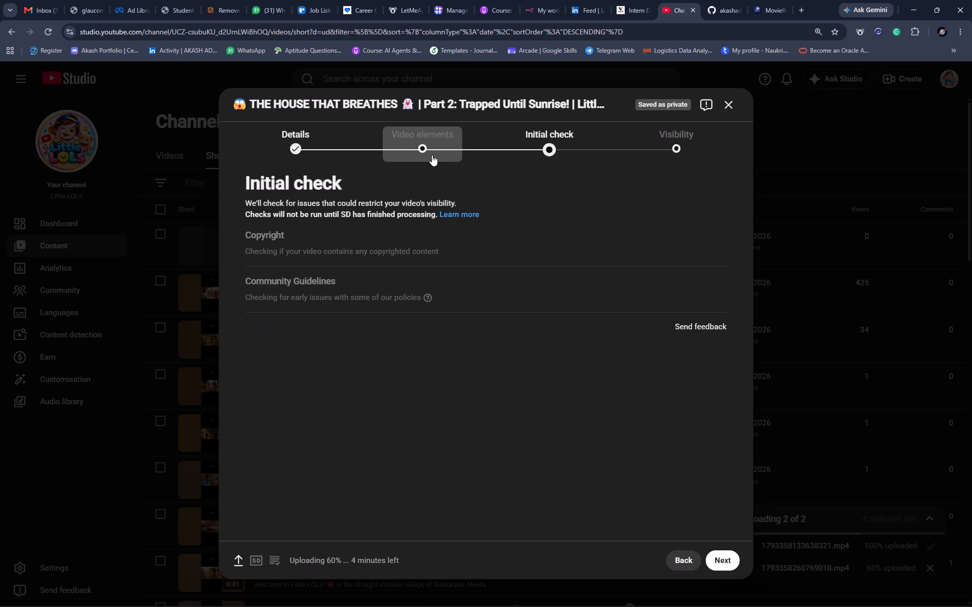
left_click(430, 154)
left_click(286, 150)
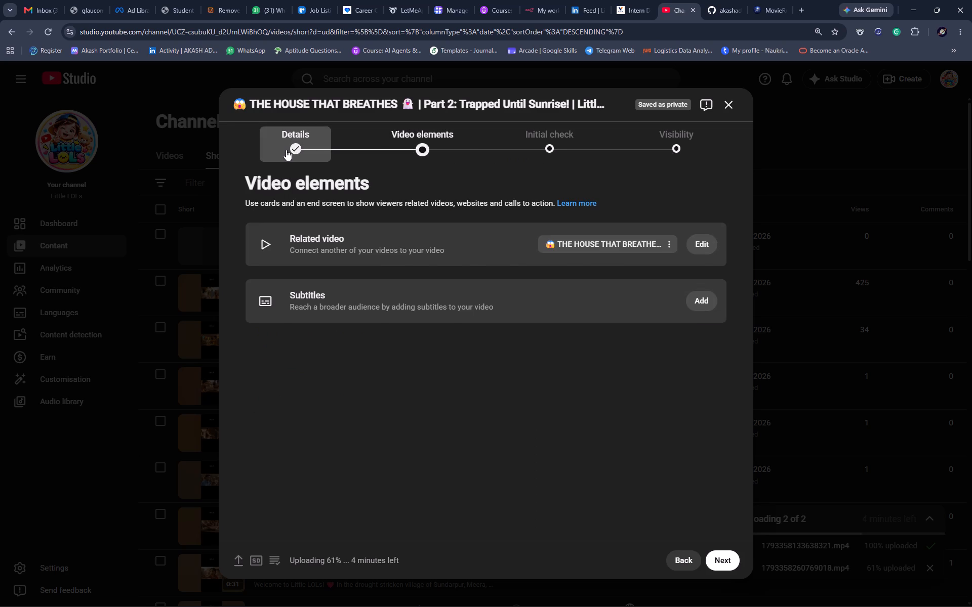
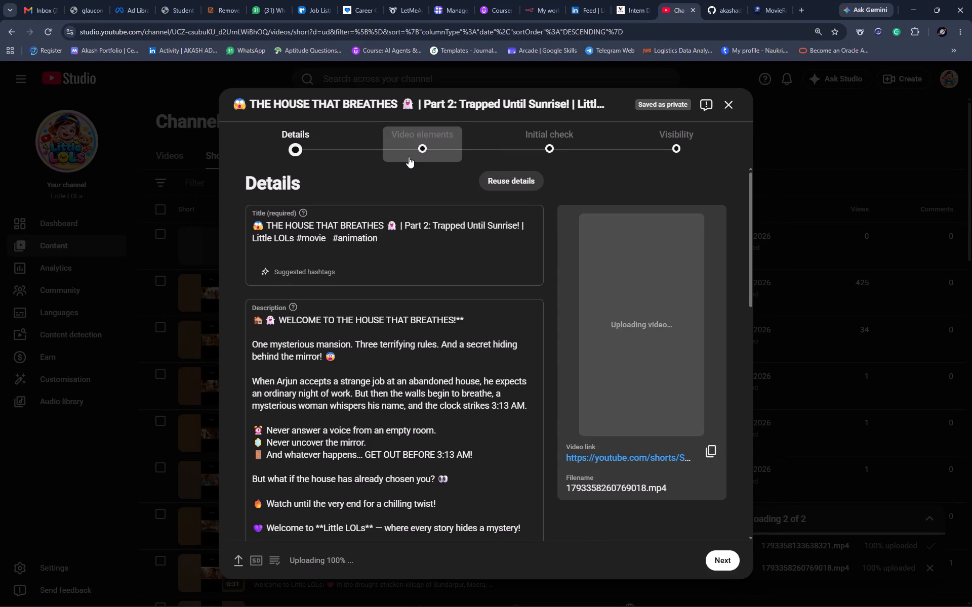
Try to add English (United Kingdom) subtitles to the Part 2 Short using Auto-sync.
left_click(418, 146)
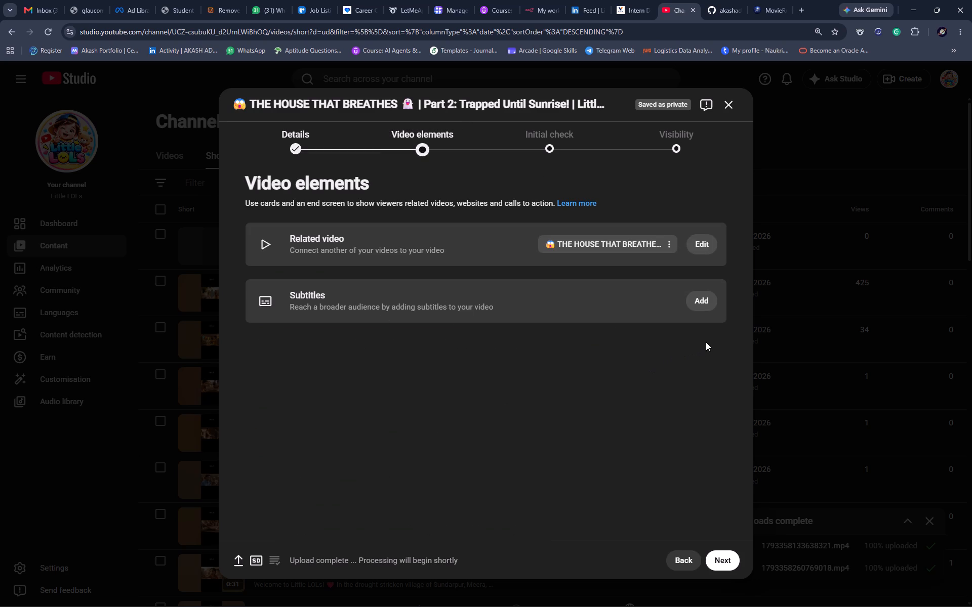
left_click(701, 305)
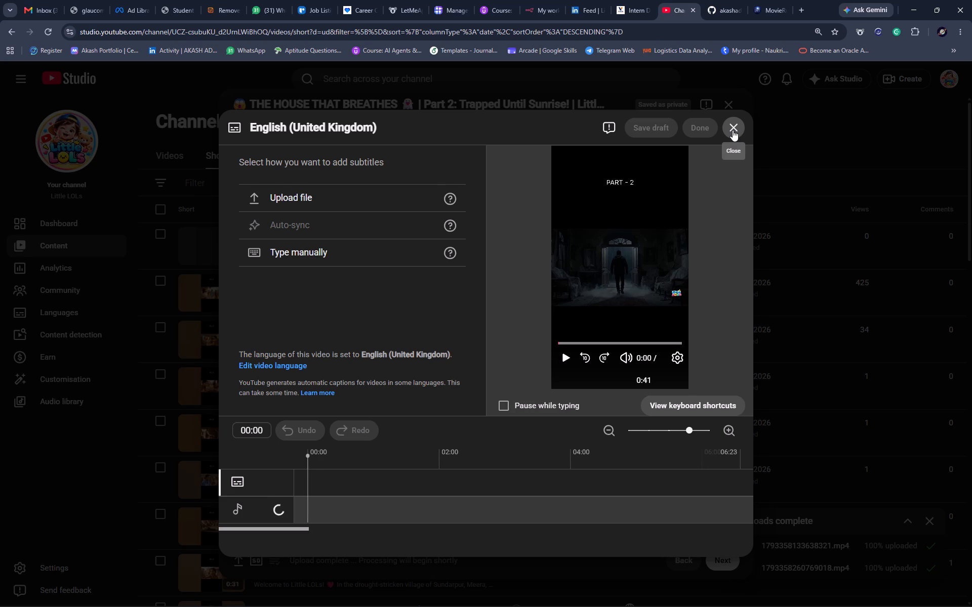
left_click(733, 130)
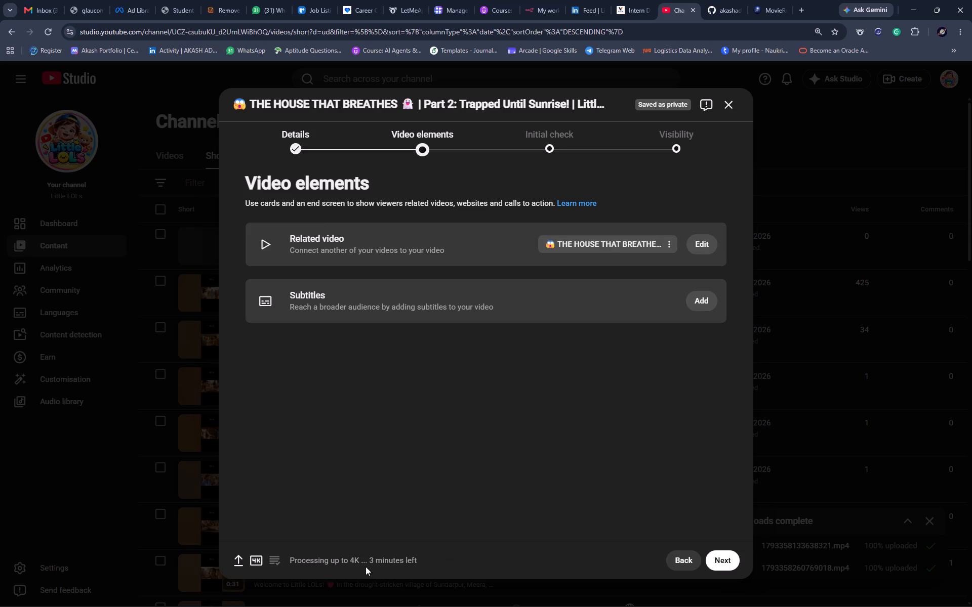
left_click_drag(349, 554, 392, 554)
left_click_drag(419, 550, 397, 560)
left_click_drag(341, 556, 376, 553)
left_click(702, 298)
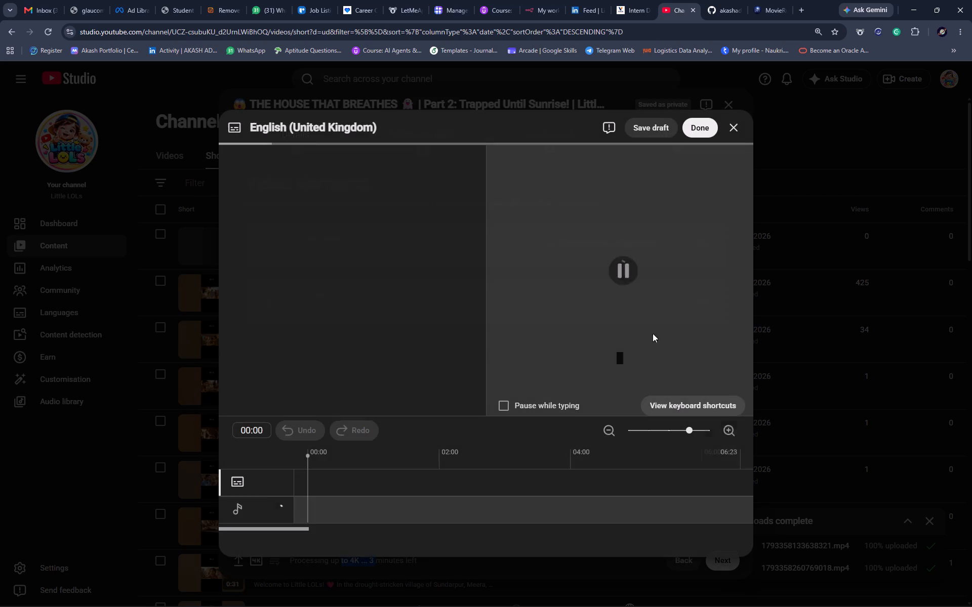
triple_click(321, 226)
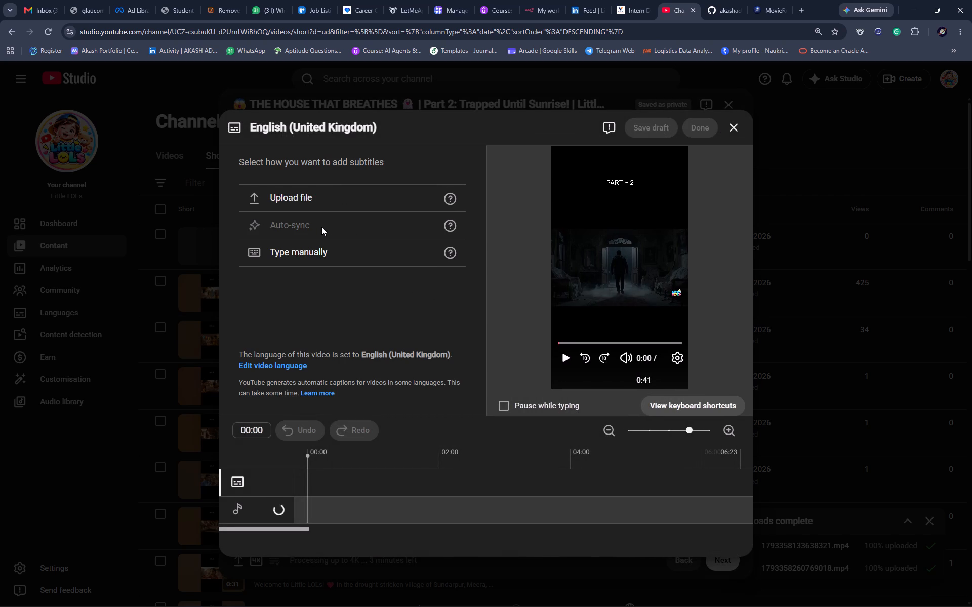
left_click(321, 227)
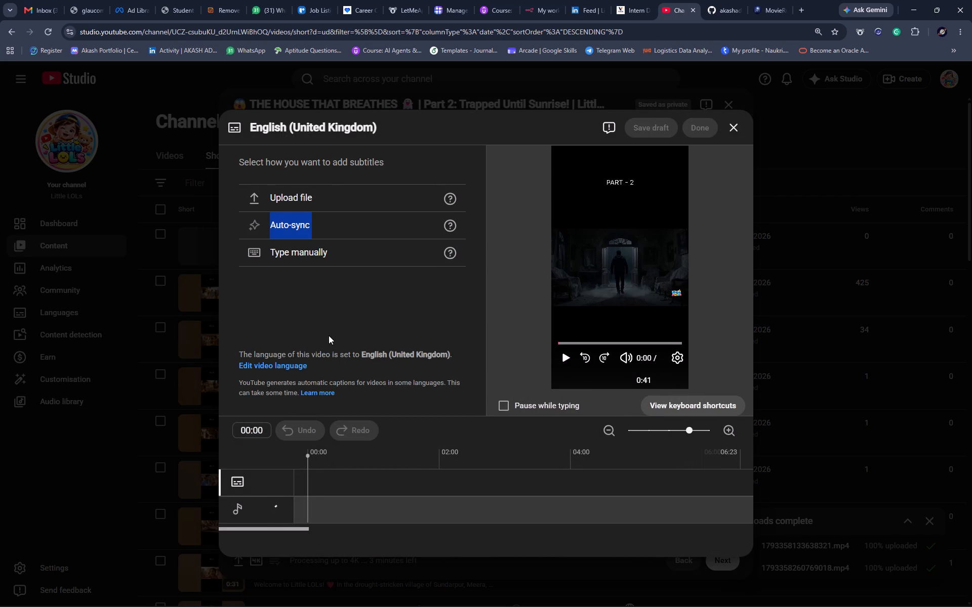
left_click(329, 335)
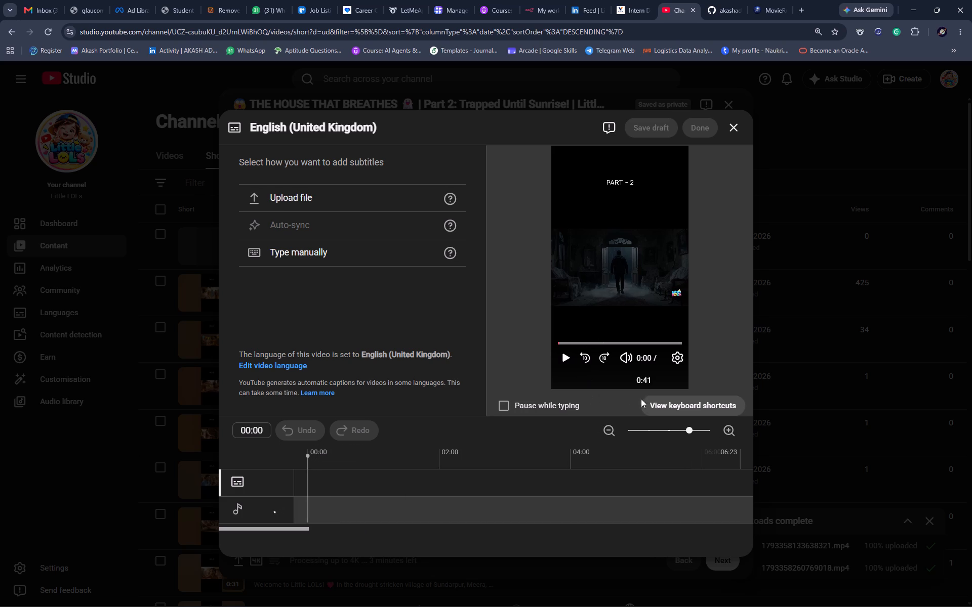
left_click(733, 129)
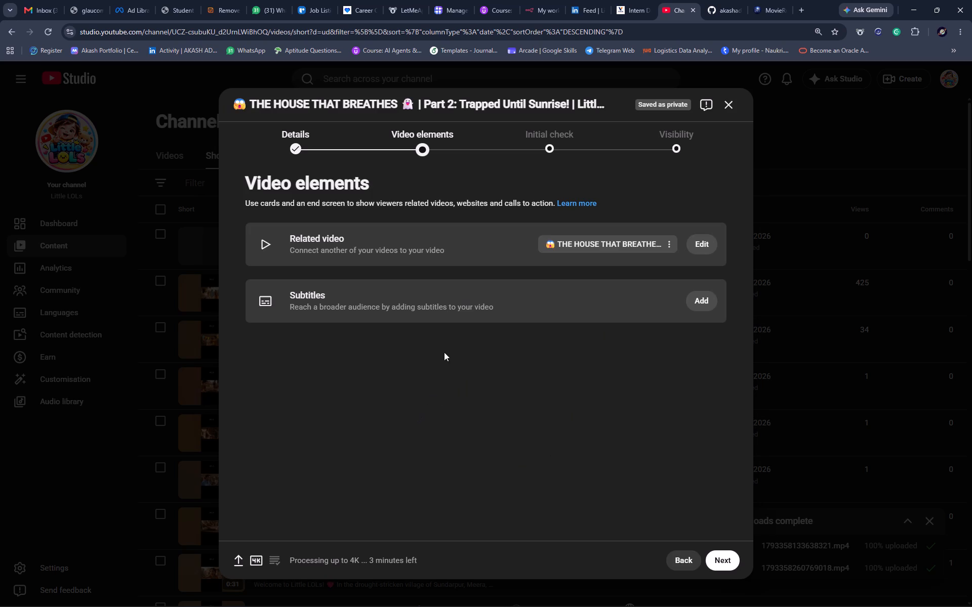
Look at the Part 2 Short's Initial check stage and recheck which methods are offered for adding subtitles.
left_click(546, 136)
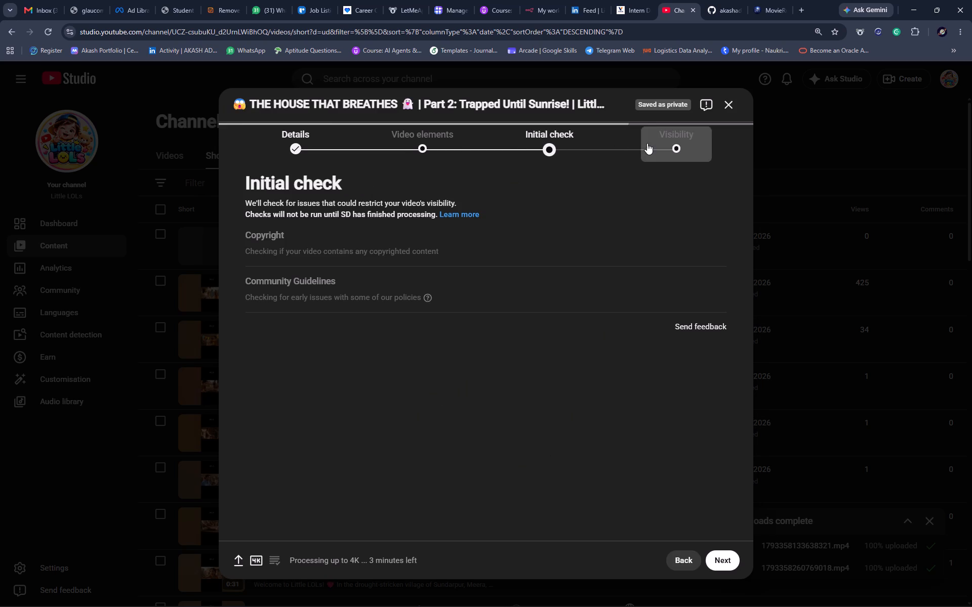
left_click(429, 161)
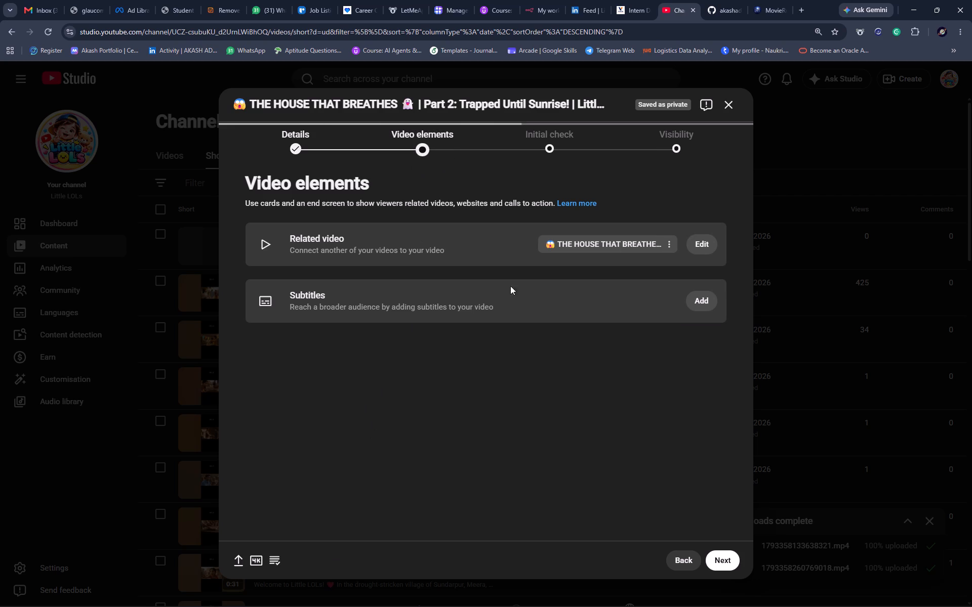
left_click(701, 295)
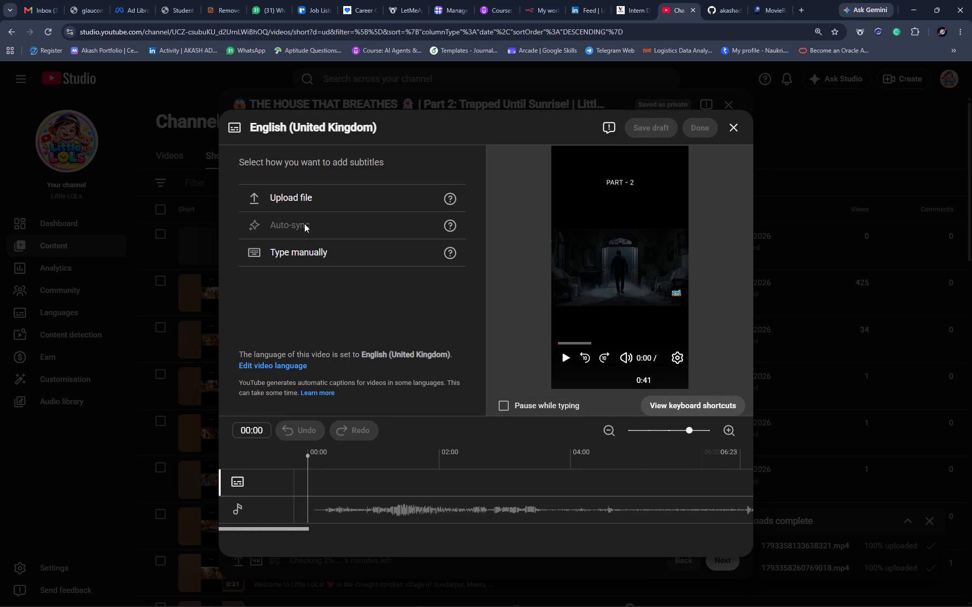
left_click(742, 126)
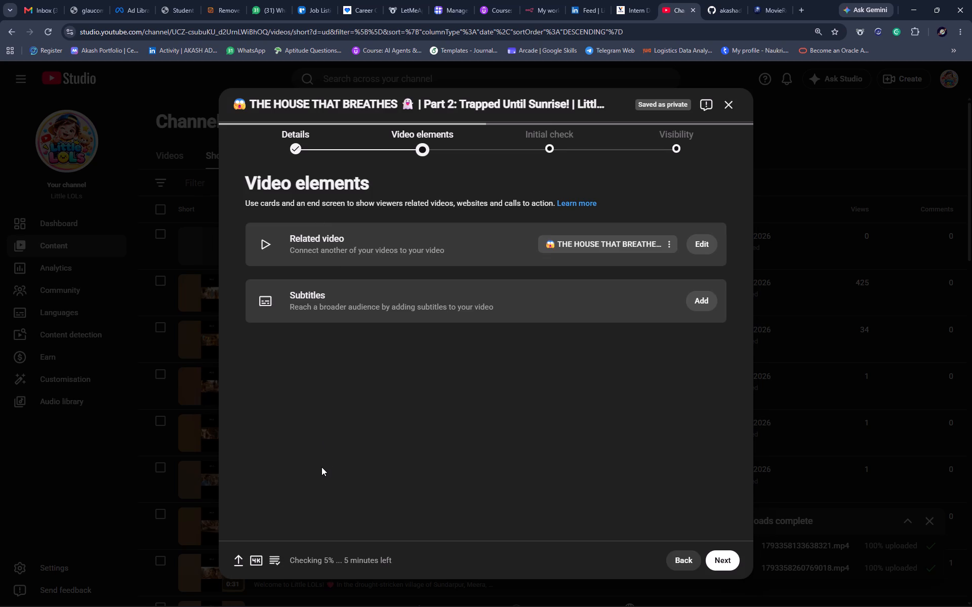
Set the Part 2 Short's thumbnail to the third suggested video frame, showing the man against blue mist.
left_click(276, 150)
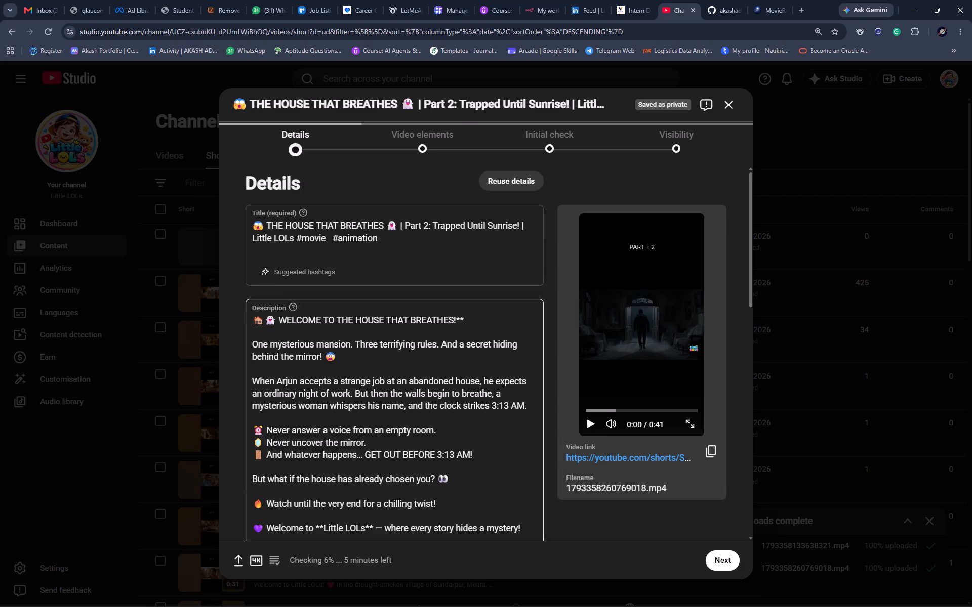
scroll(463, 434, "down", 12)
left_click(374, 200)
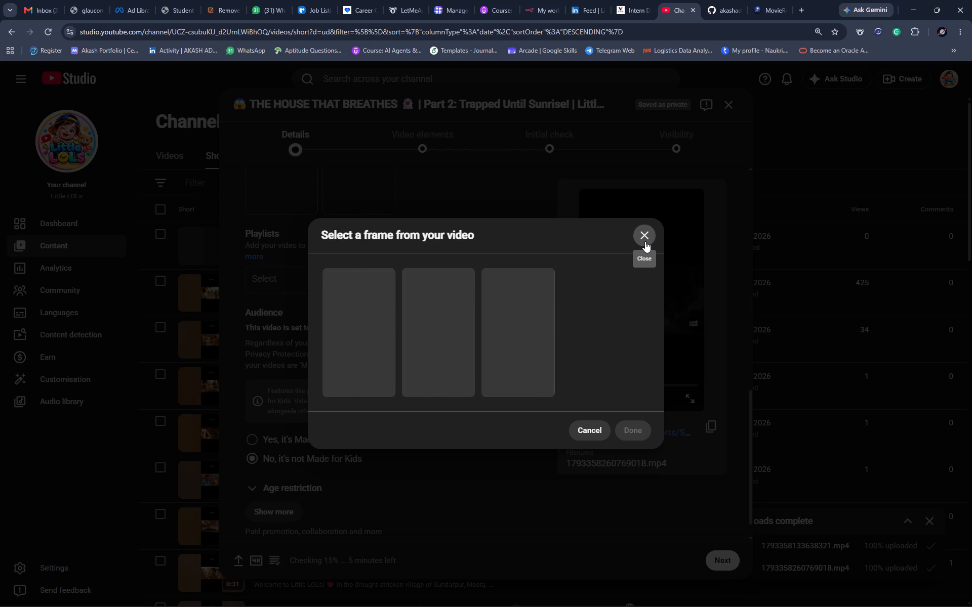
left_click(645, 241)
scroll(458, 427, "up", 2)
scroll(458, 427, "down", 1)
scroll(458, 427, "up", 2)
scroll(458, 427, "down", 1)
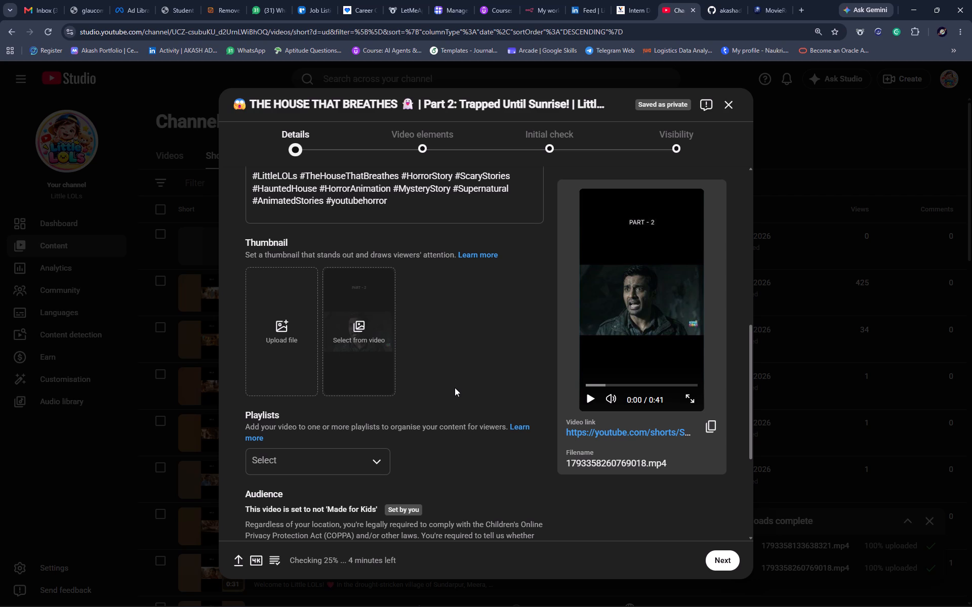
left_click(387, 347)
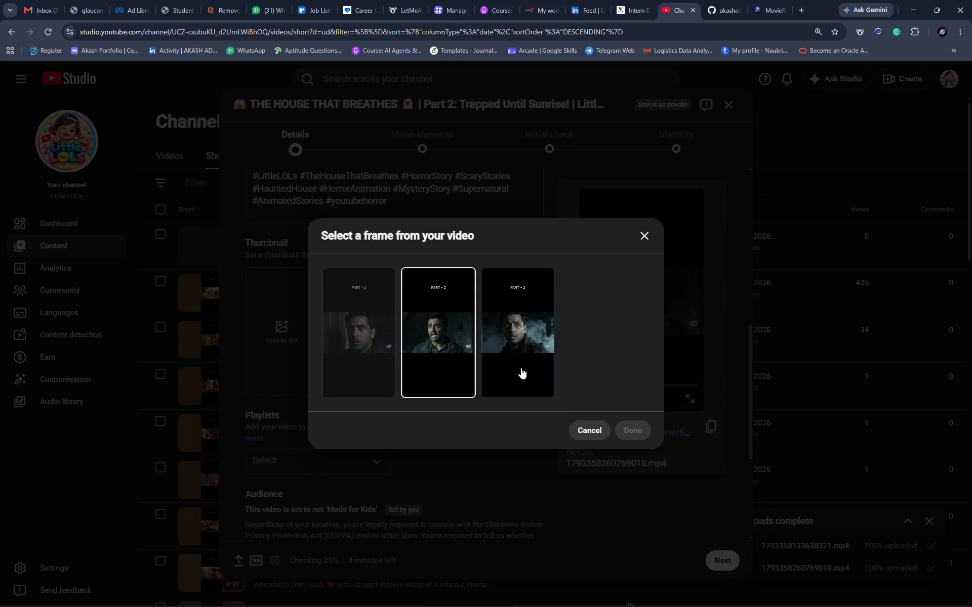
left_click(500, 330)
left_click(632, 431)
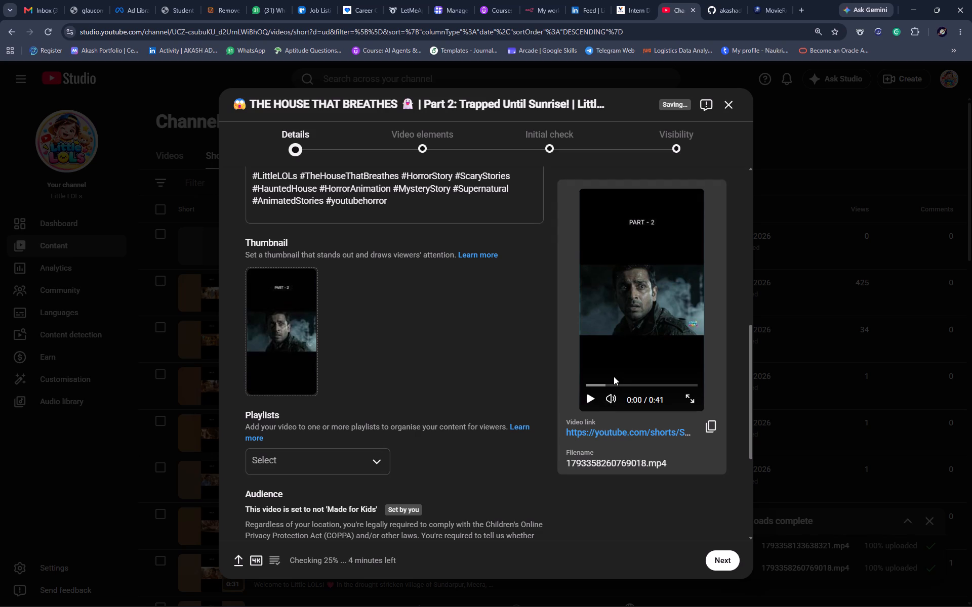
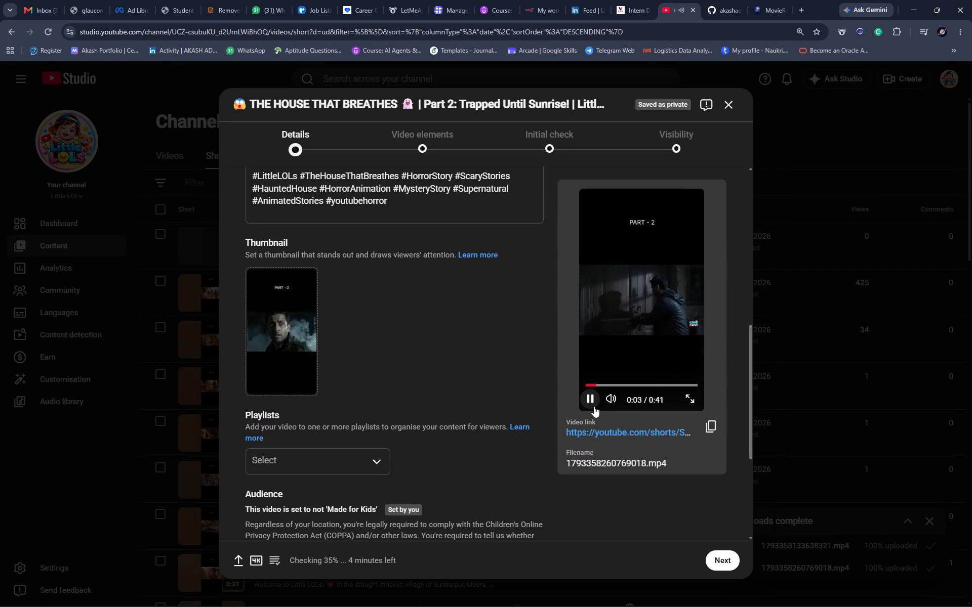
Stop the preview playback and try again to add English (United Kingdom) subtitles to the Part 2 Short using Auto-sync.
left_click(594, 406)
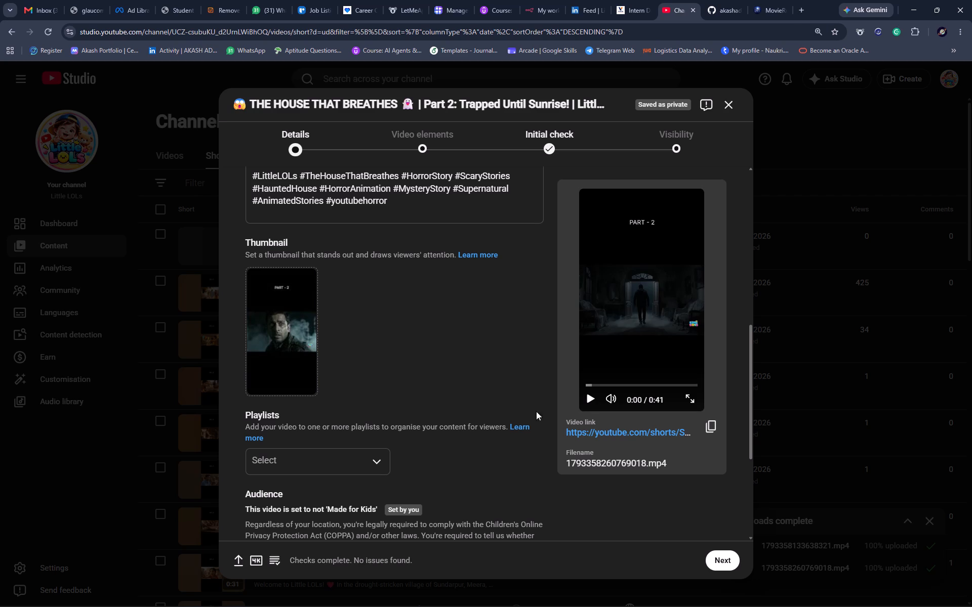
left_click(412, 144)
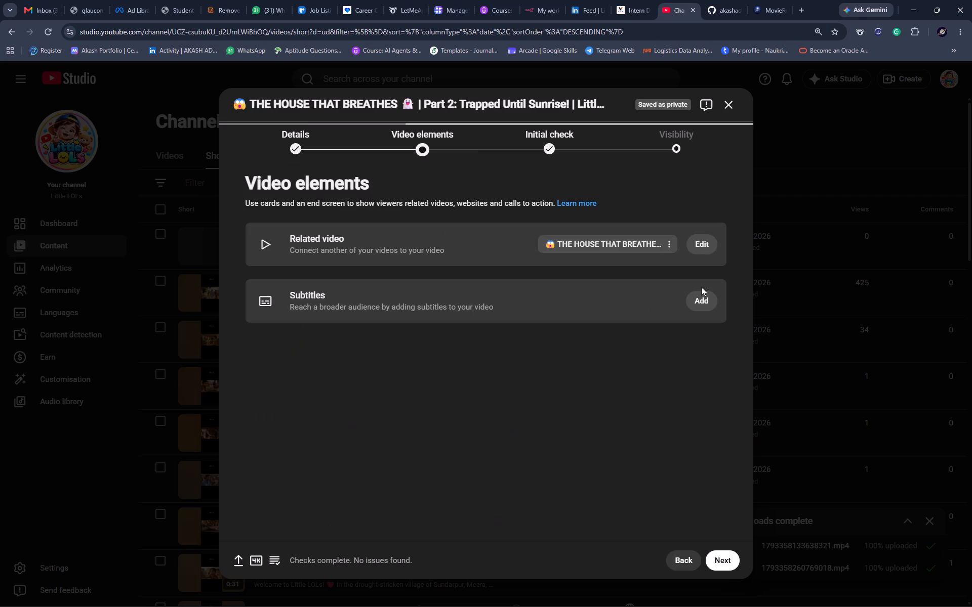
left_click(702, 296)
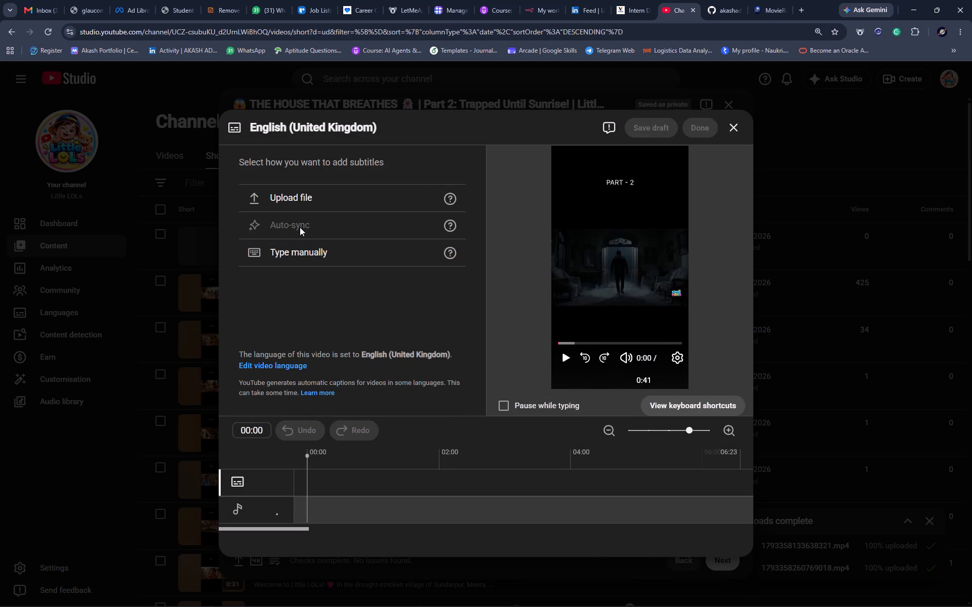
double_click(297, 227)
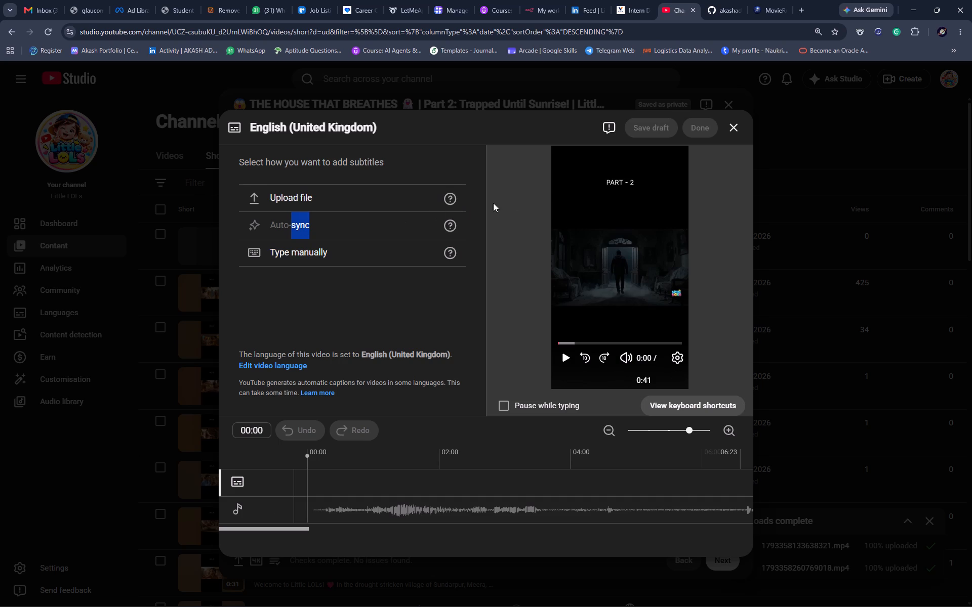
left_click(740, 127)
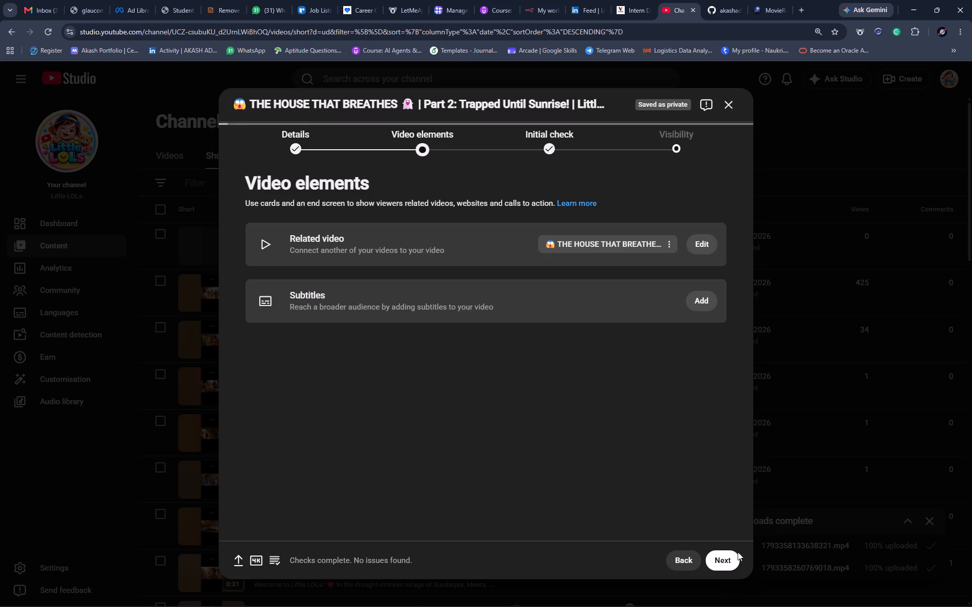
Schedule the Part 2 Short of THE HOUSE THAT BREATHES as public for 31 Oct 2026 at 12:15.
left_click(721, 556)
left_click(718, 557)
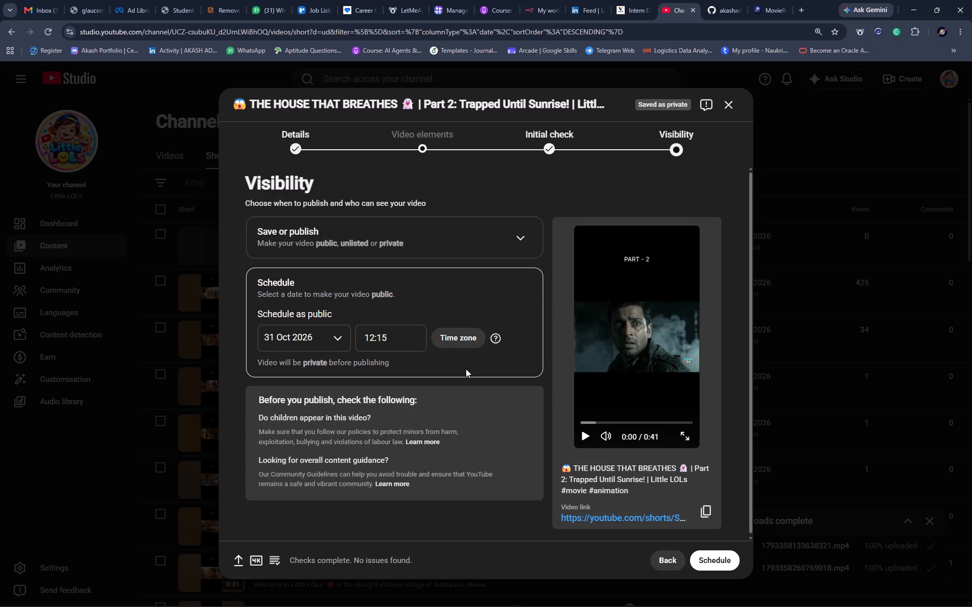
left_click(714, 553)
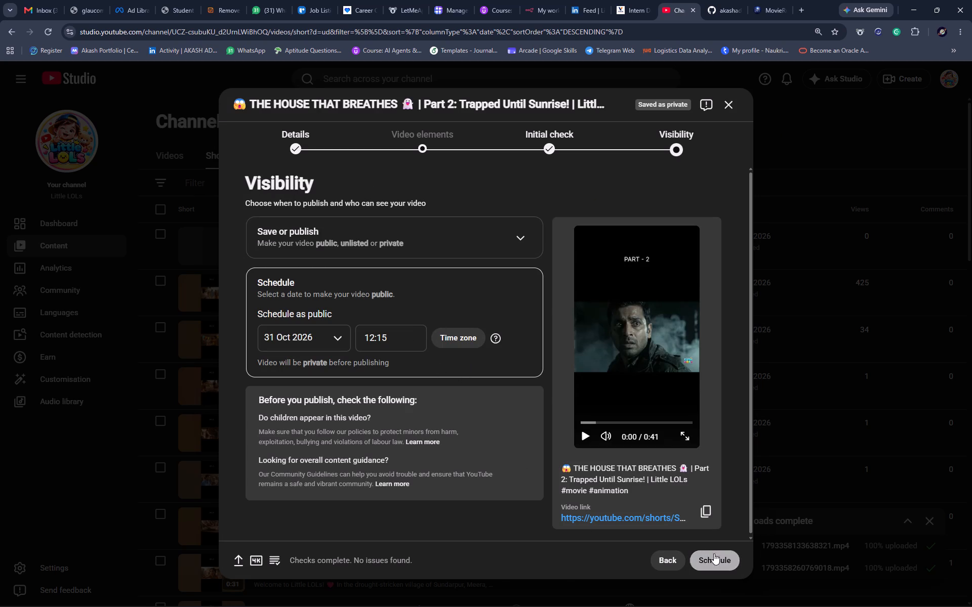
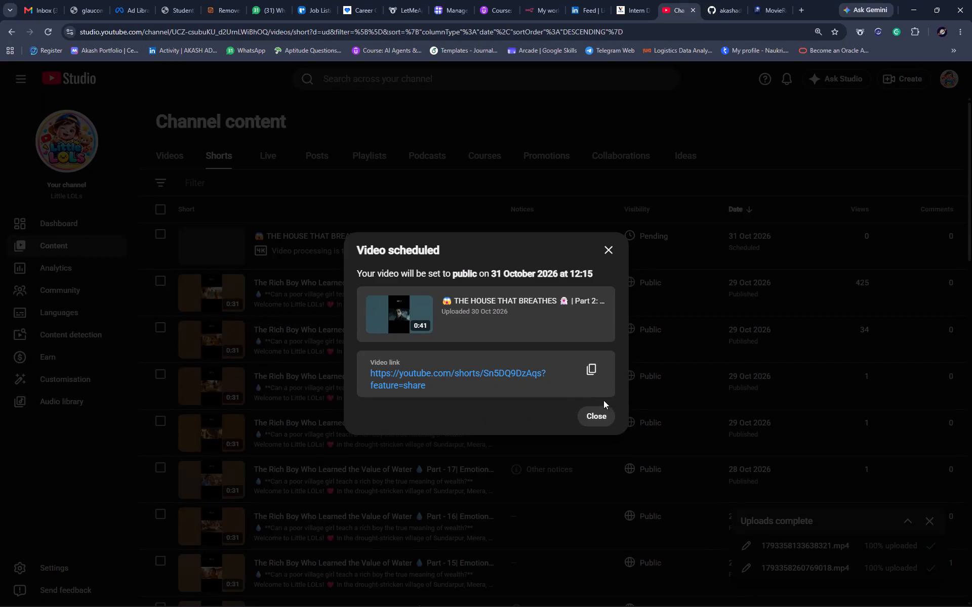
Close the Part 2 scheduling confirmation and dismiss the notice about completed uploads.
left_click(601, 410)
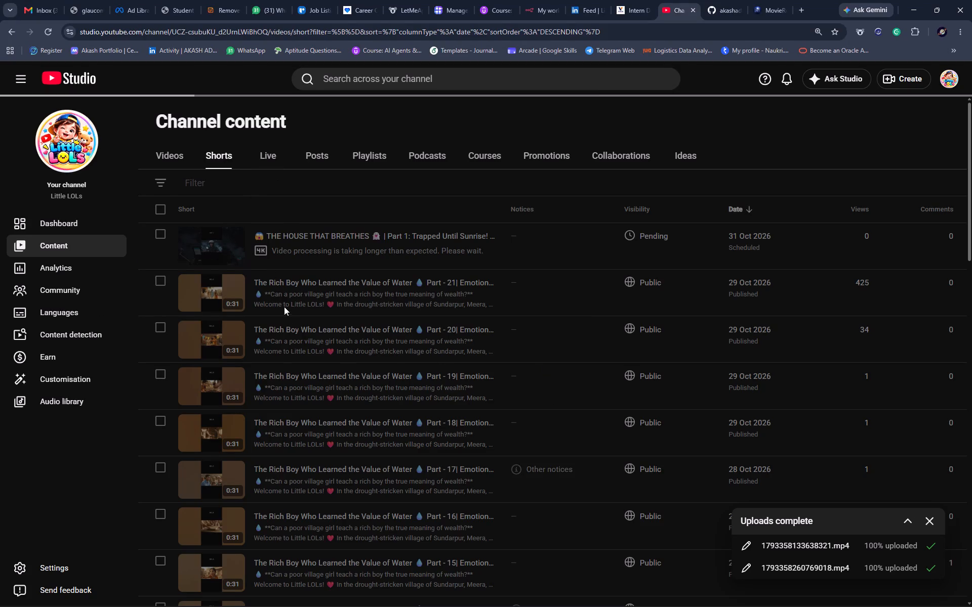
scroll(313, 291, "up", 4)
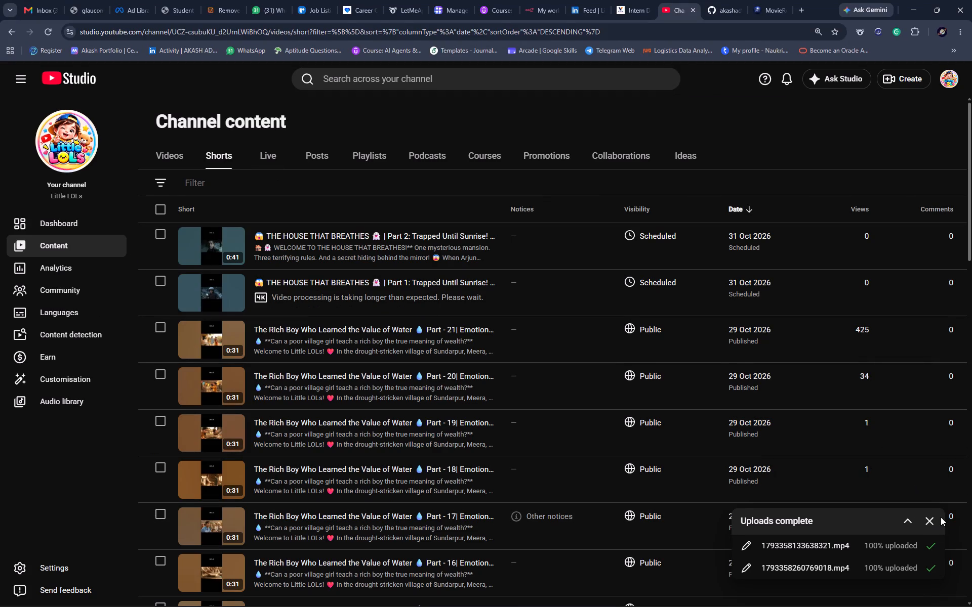
left_click(933, 522)
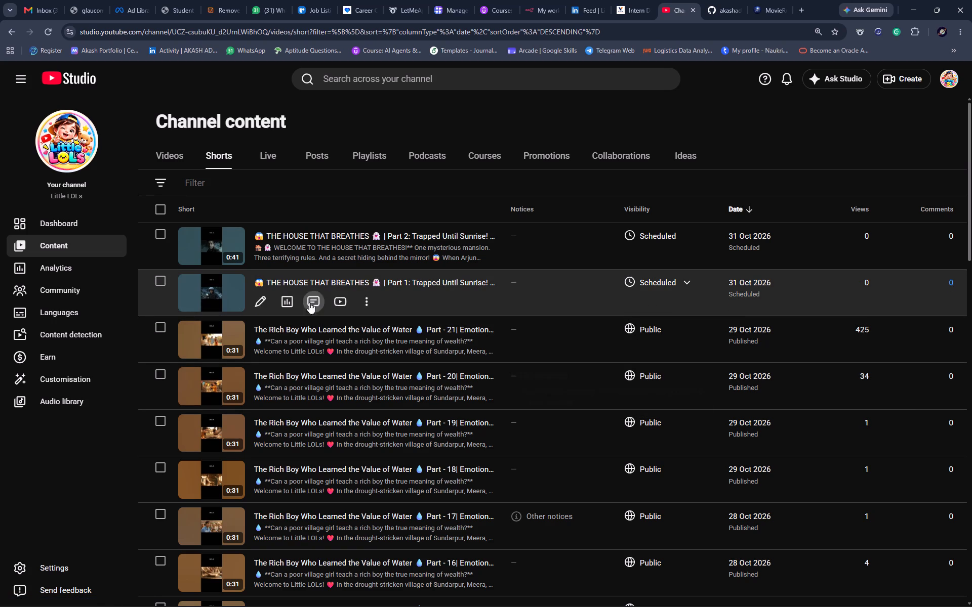
Open the details of the Part 1 Short of THE HOUSE THAT BREATHES.
left_click(306, 285)
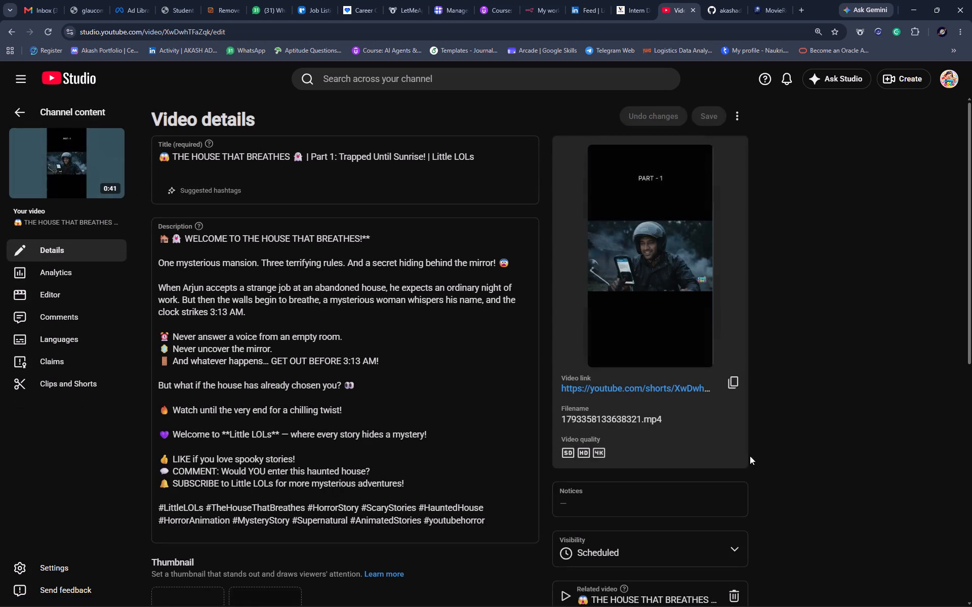
Check the network connection by searching Google for "internet speed" in a new tab and running its speed test.
left_click(889, 594)
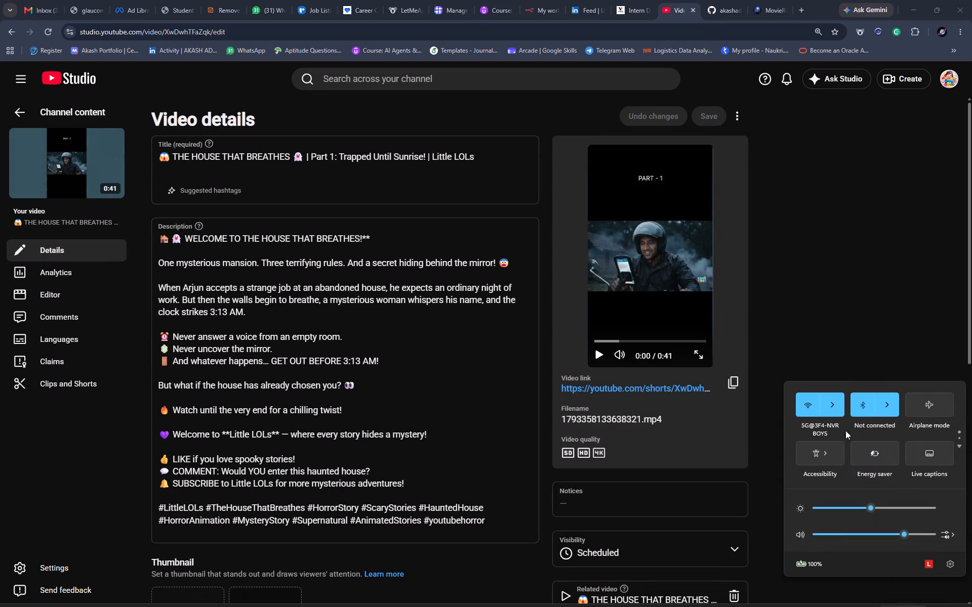
left_click(803, 6)
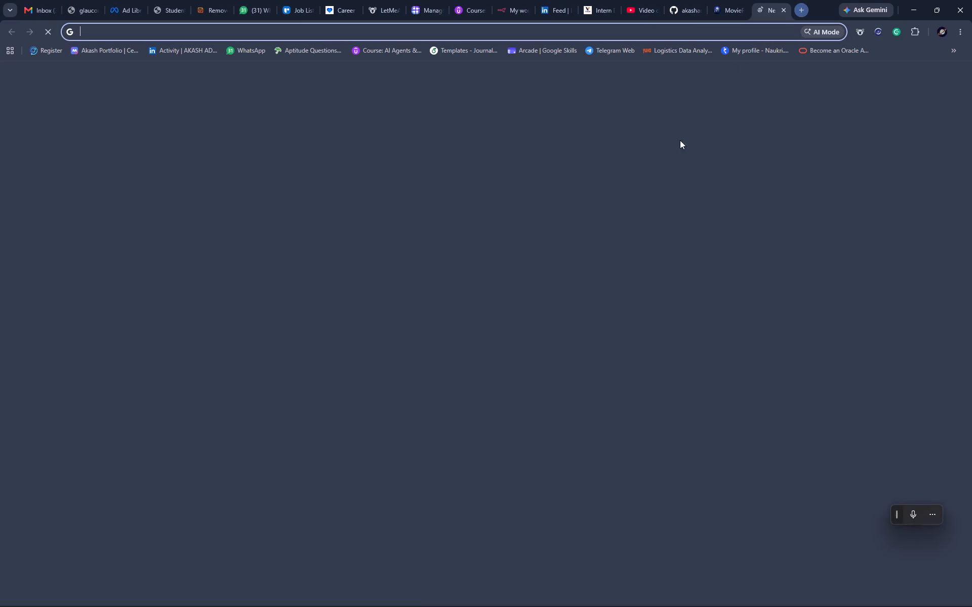
left_click(536, 213)
left_click(417, 244)
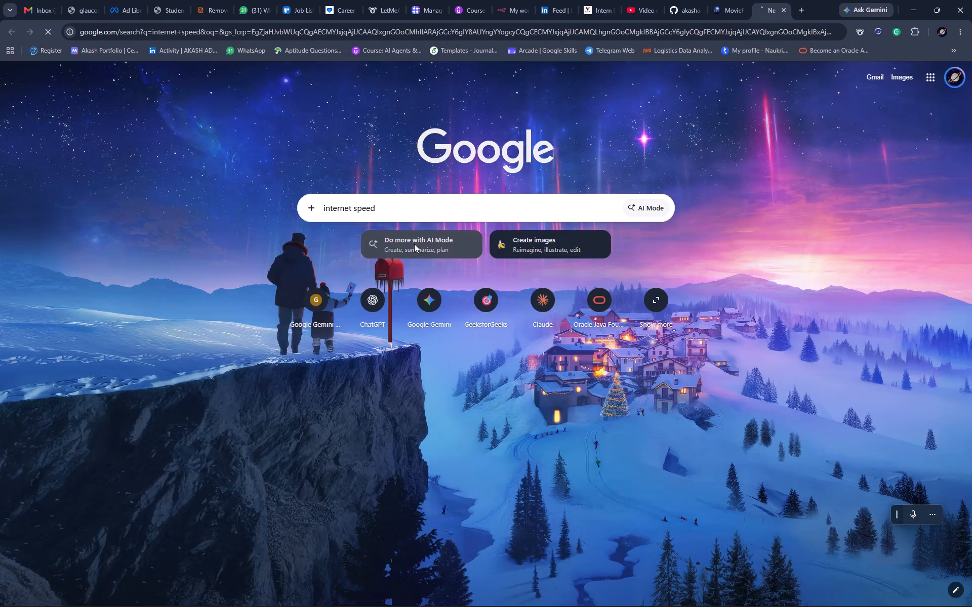
left_click(415, 271)
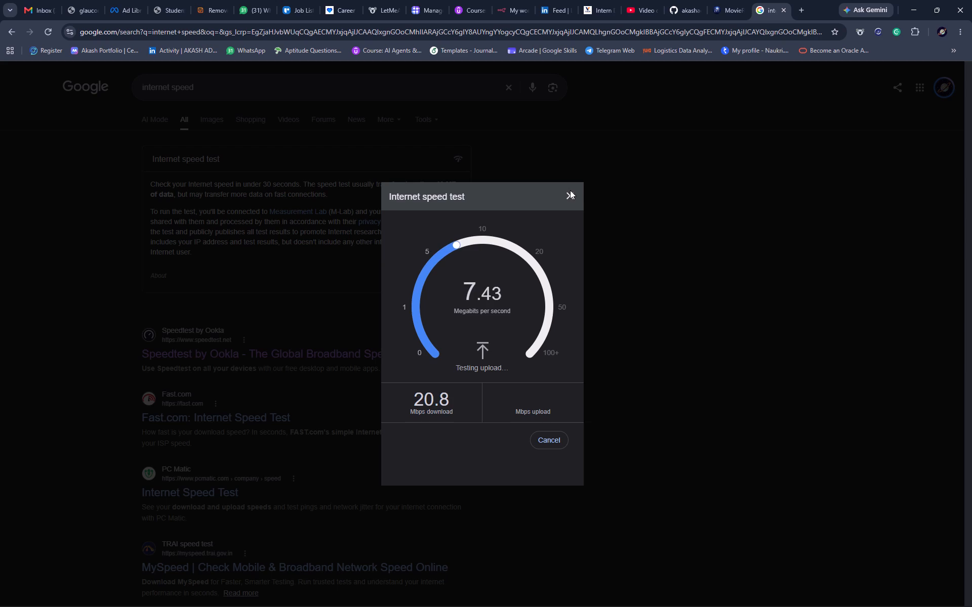
left_click(570, 190)
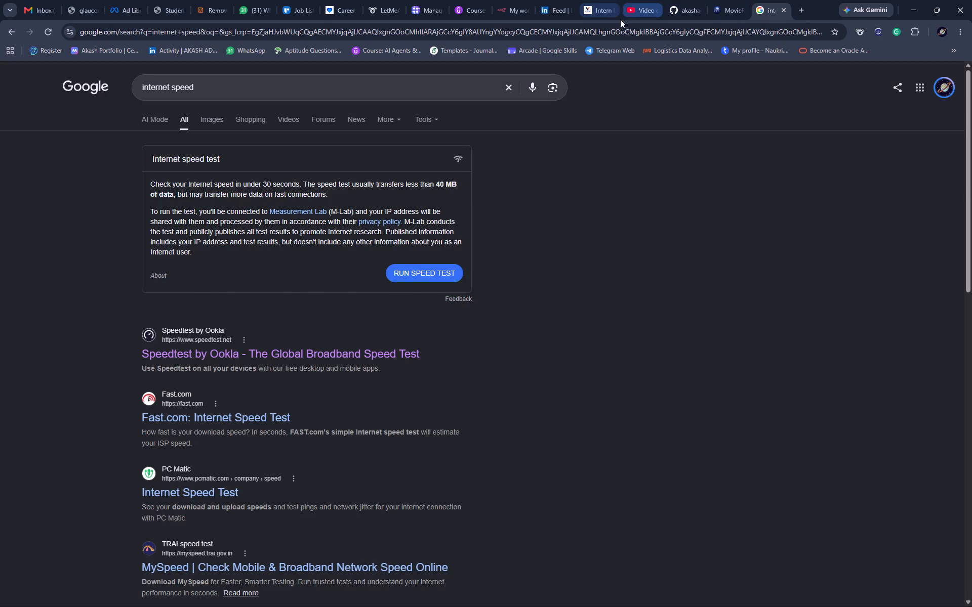
Return to the Part 1 Short's details and review its description, thumbnail, playlist, audience and subtitle settings.
left_click(633, 14)
scroll(316, 343, "down", 3)
scroll(318, 361, "up", 1)
scroll(318, 362, "down", 4)
scroll(330, 360, "up", 1)
scroll(336, 362, "down", 1)
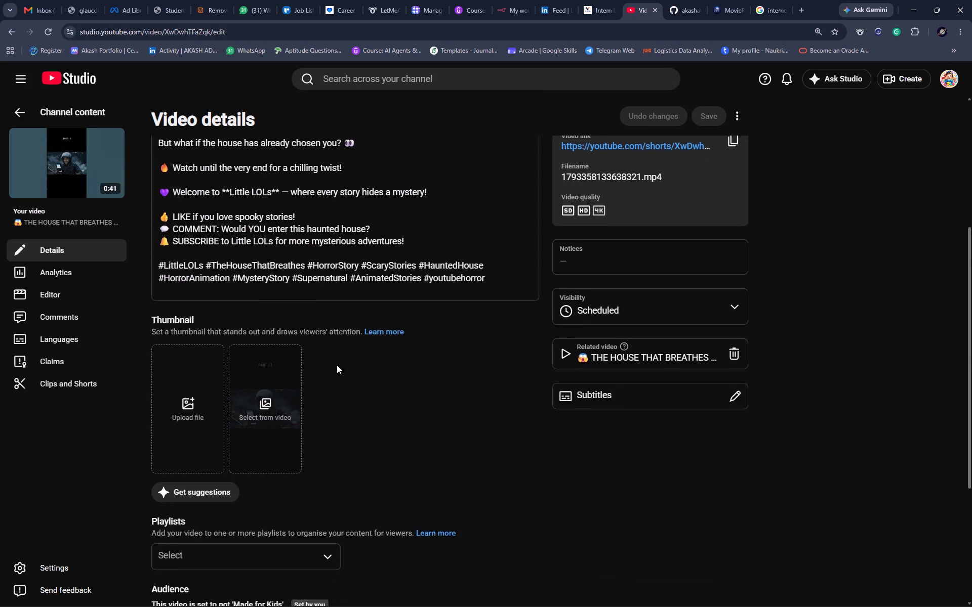
scroll(322, 408, "down", 2)
scroll(326, 426, "up", 2)
scroll(326, 431, "down", 3)
scroll(381, 241, "down", 6)
scroll(381, 308, "down", 5)
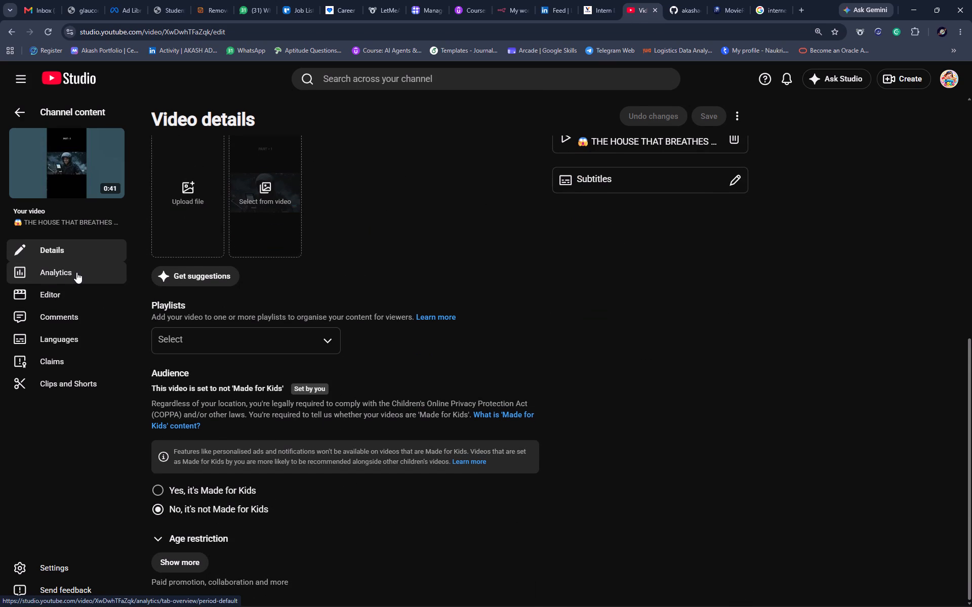
Open the Part 1 Short in the video editor and preview its opening seconds.
left_click(74, 290)
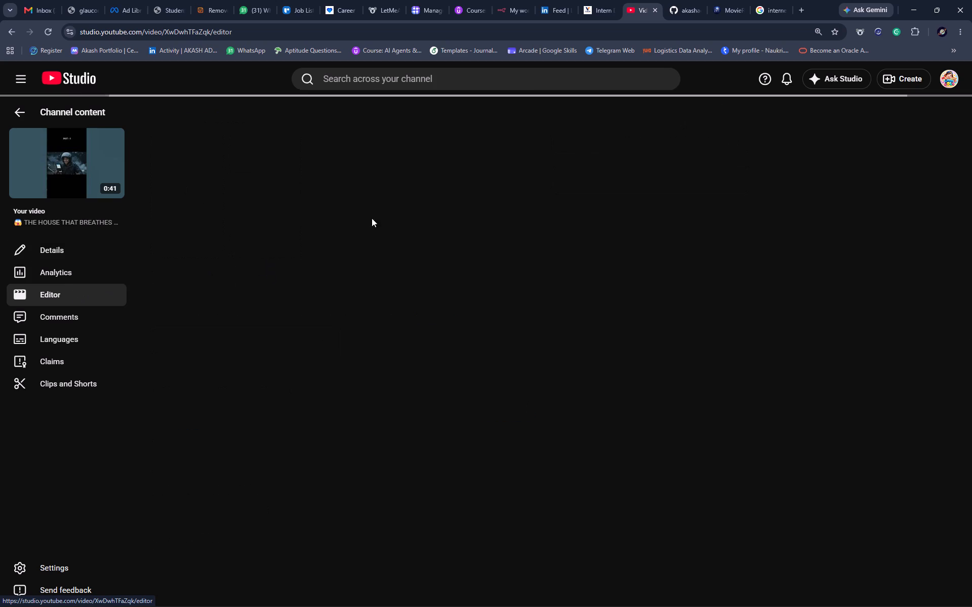
left_click(552, 492)
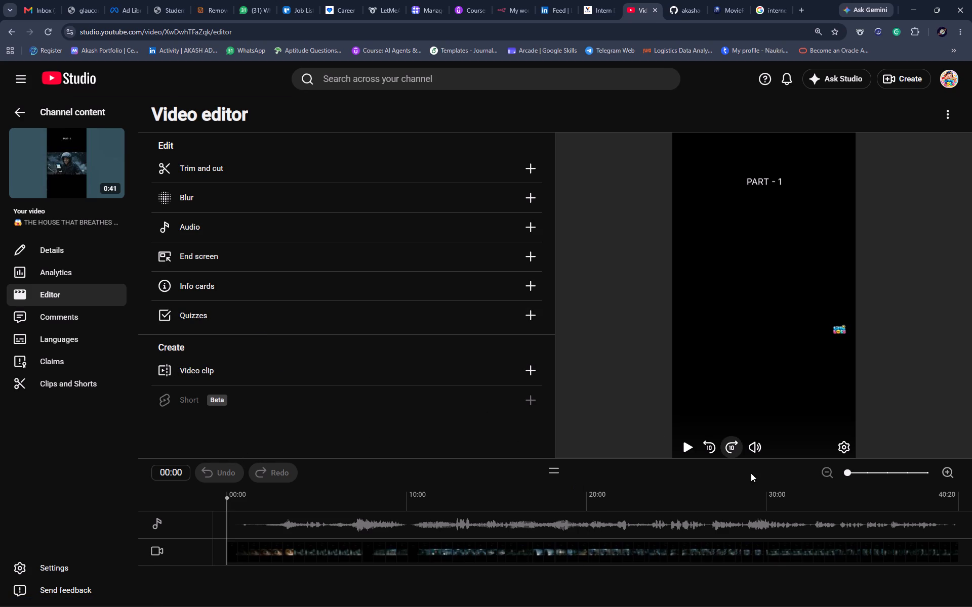
left_click(680, 447)
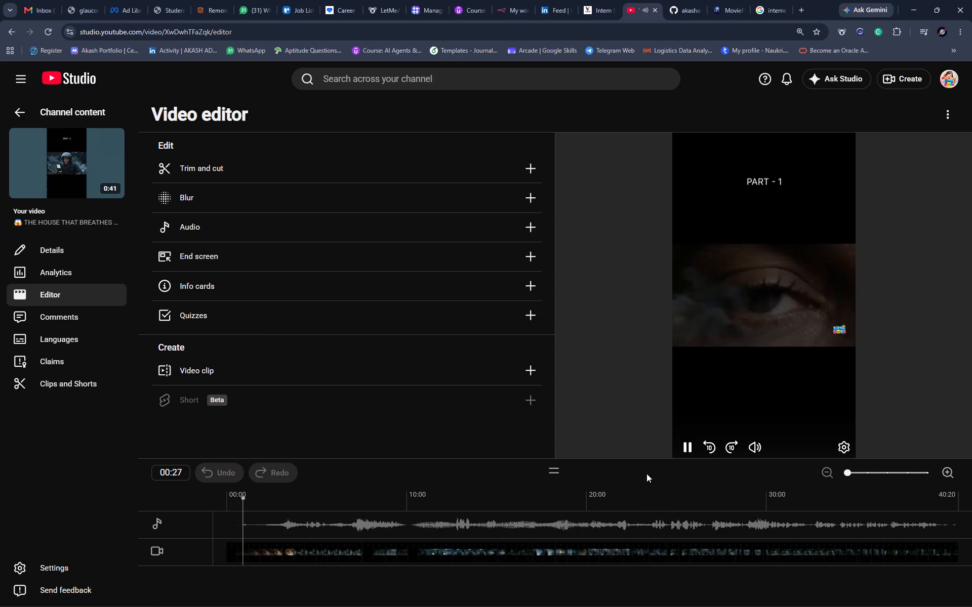
left_click(689, 448)
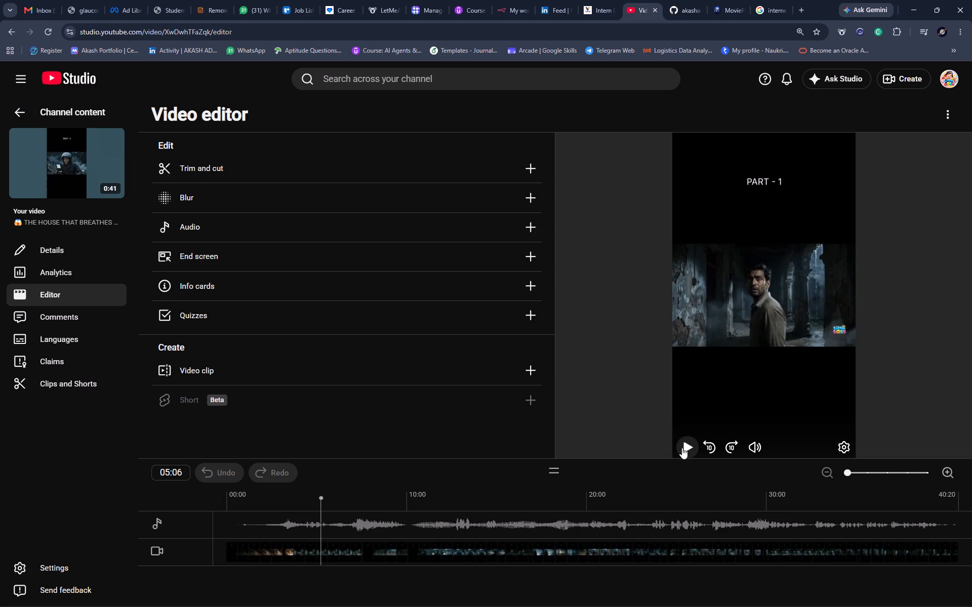
Open the Part 1 Short's English (United Kingdom) subtitles for editing and publish them.
left_click(59, 328)
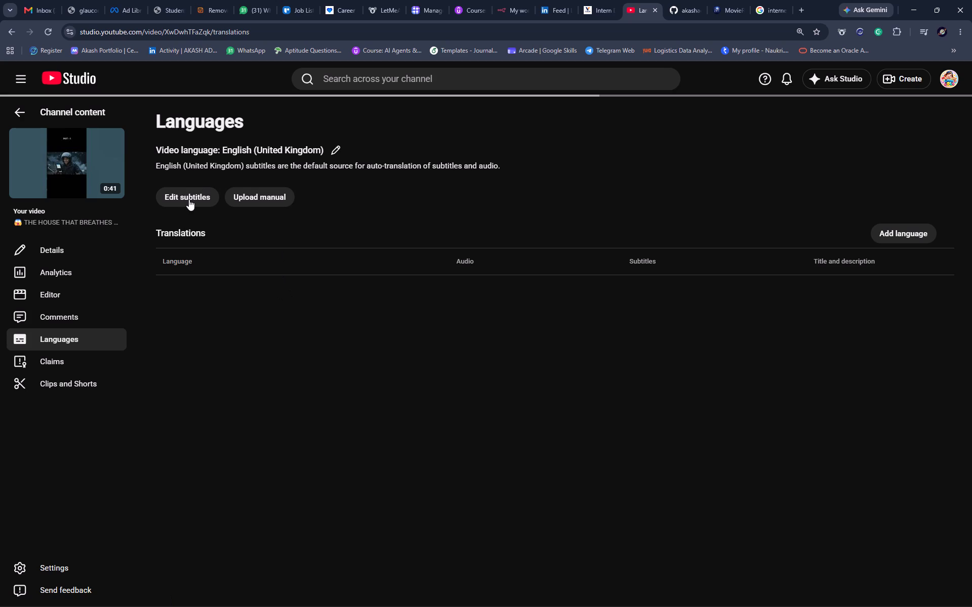
left_click(189, 199)
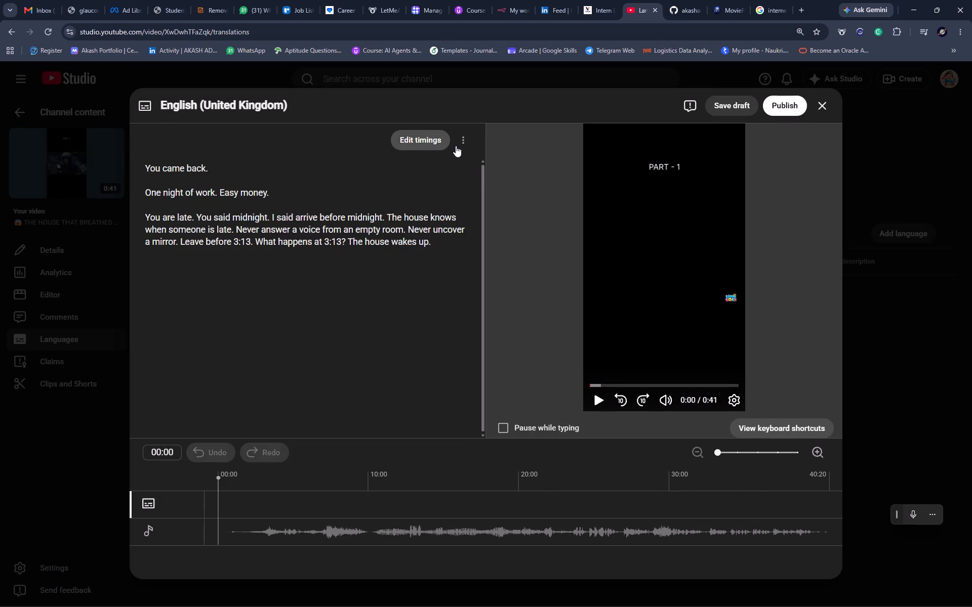
left_click(259, 209)
left_click(790, 104)
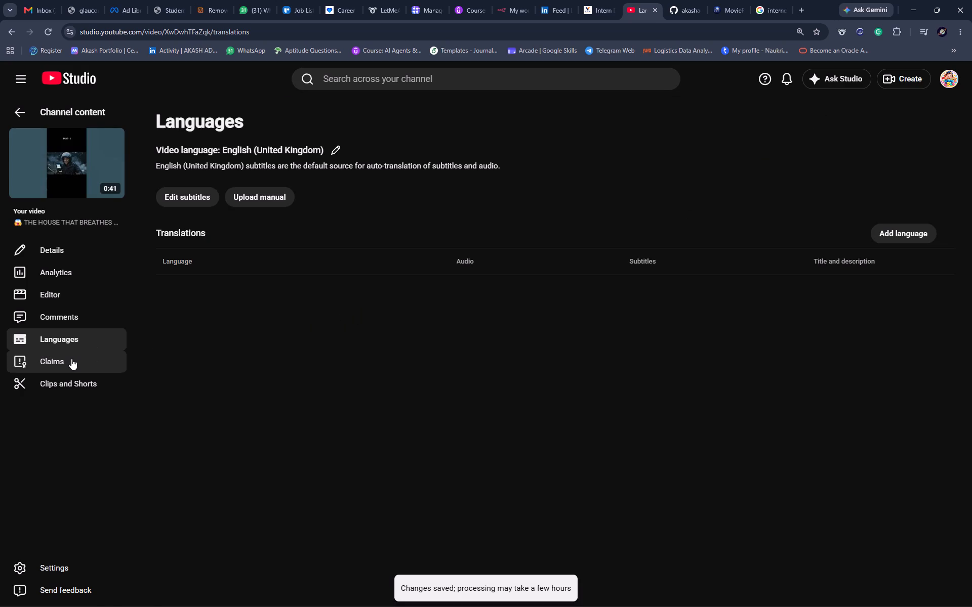
Look through the Part 1 Short's claims, clips, comments, editor and analytics pages.
left_click(70, 359)
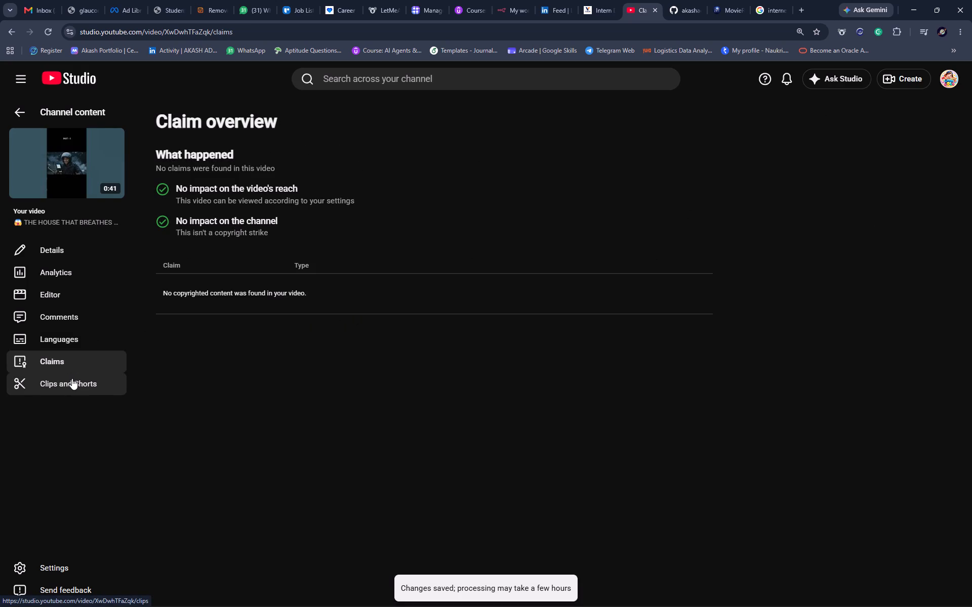
left_click(72, 378)
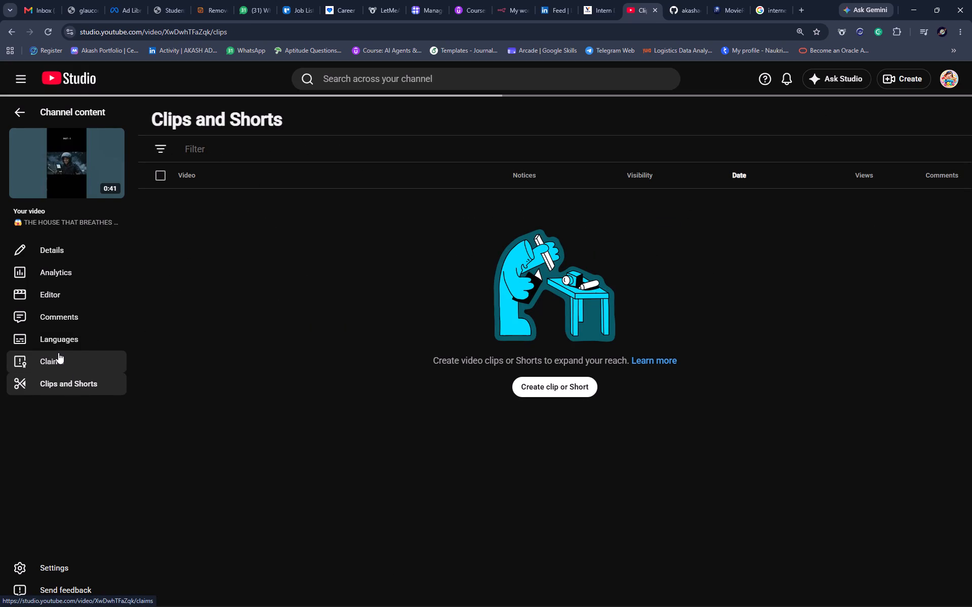
left_click(58, 354)
left_click(59, 339)
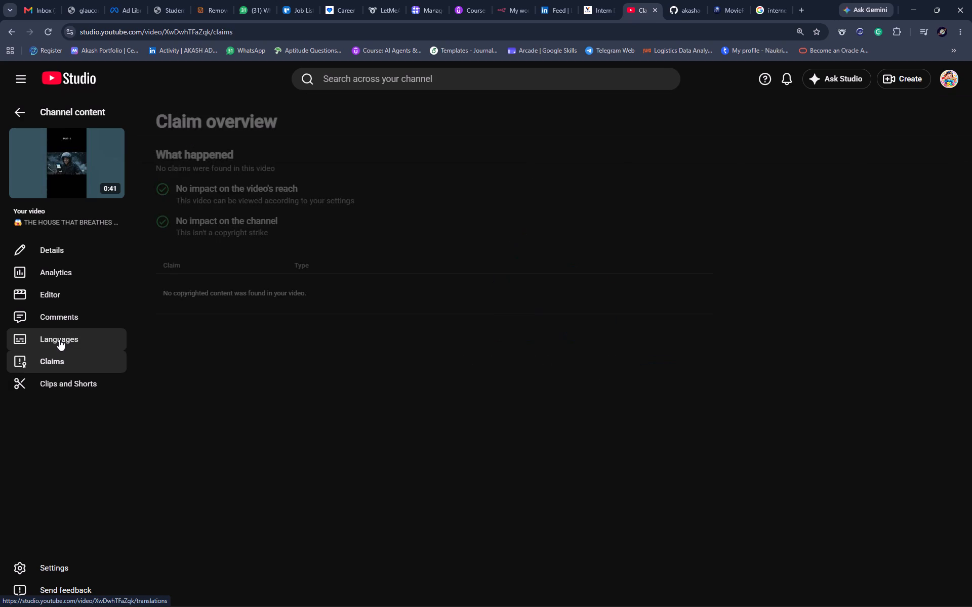
left_click(59, 324)
left_click(53, 306)
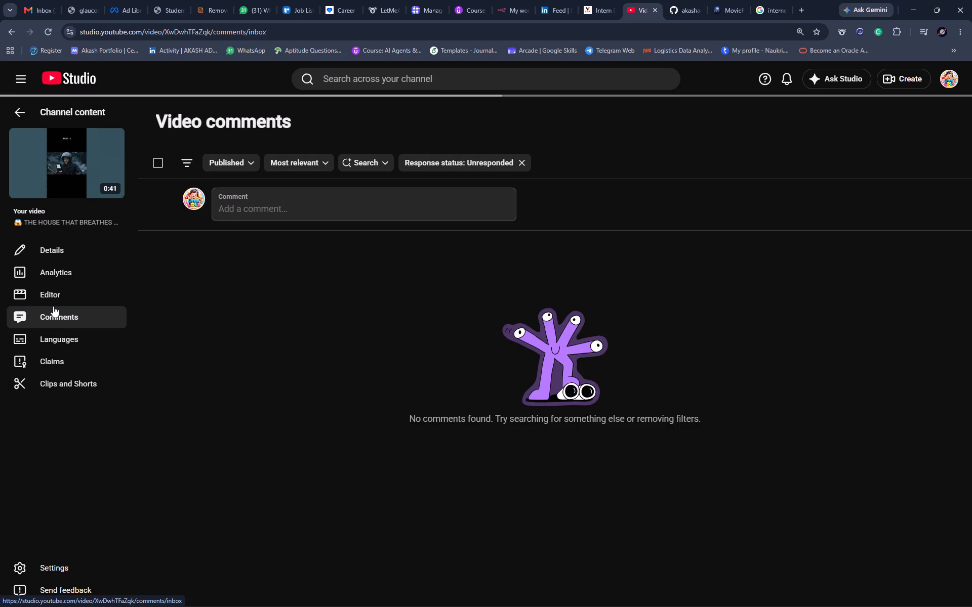
left_click(53, 294)
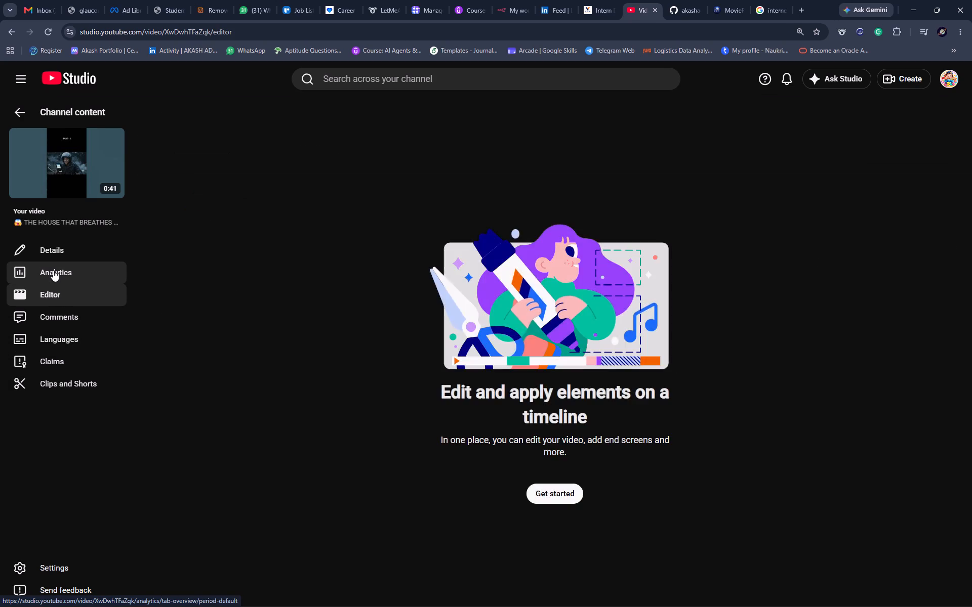
left_click(53, 270)
left_click(53, 272)
left_click(60, 300)
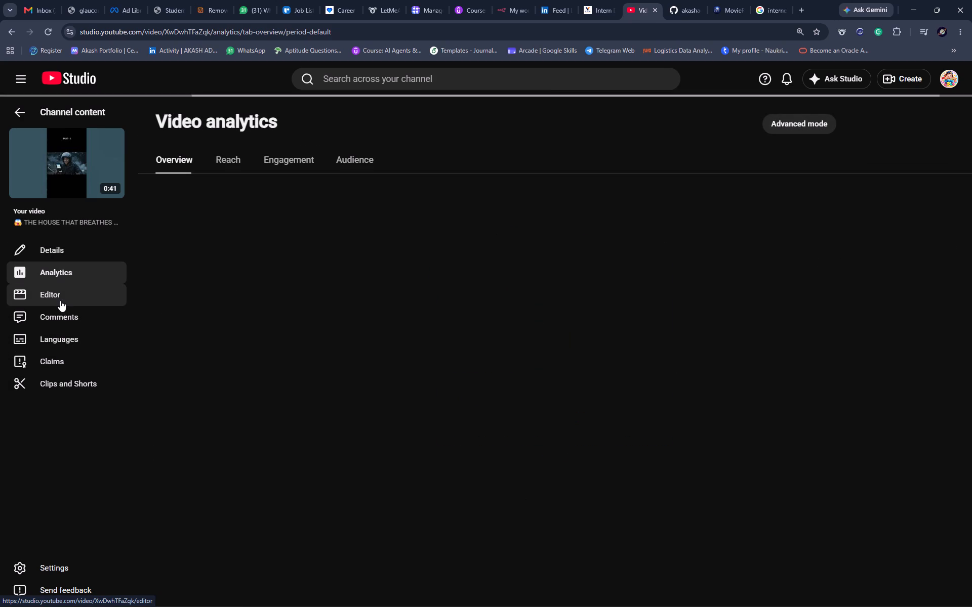
left_click(62, 265)
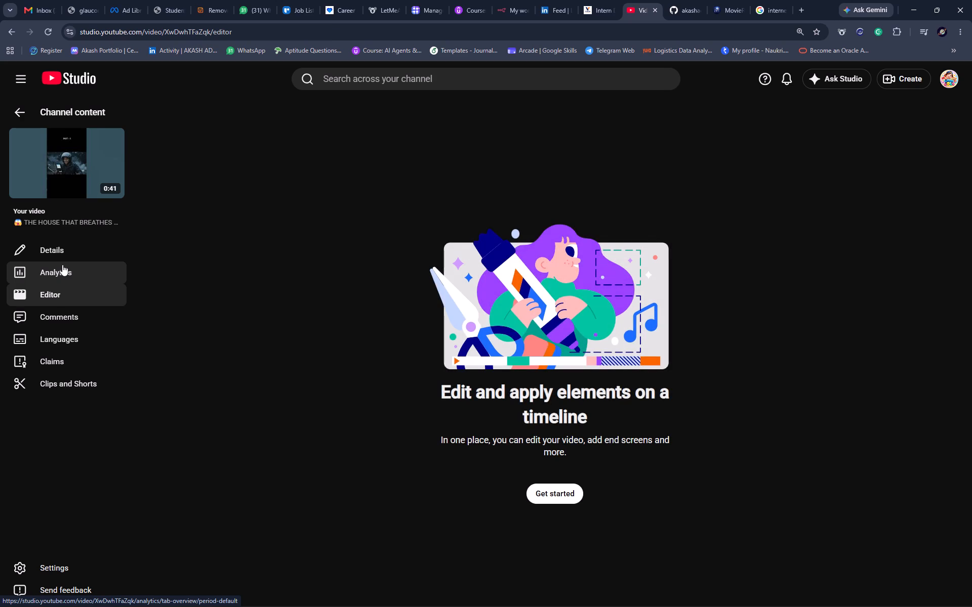
Add all the suggested hashtags #movie, #animation and #film to the Part 1 Short's title and save the changes.
left_click(62, 253)
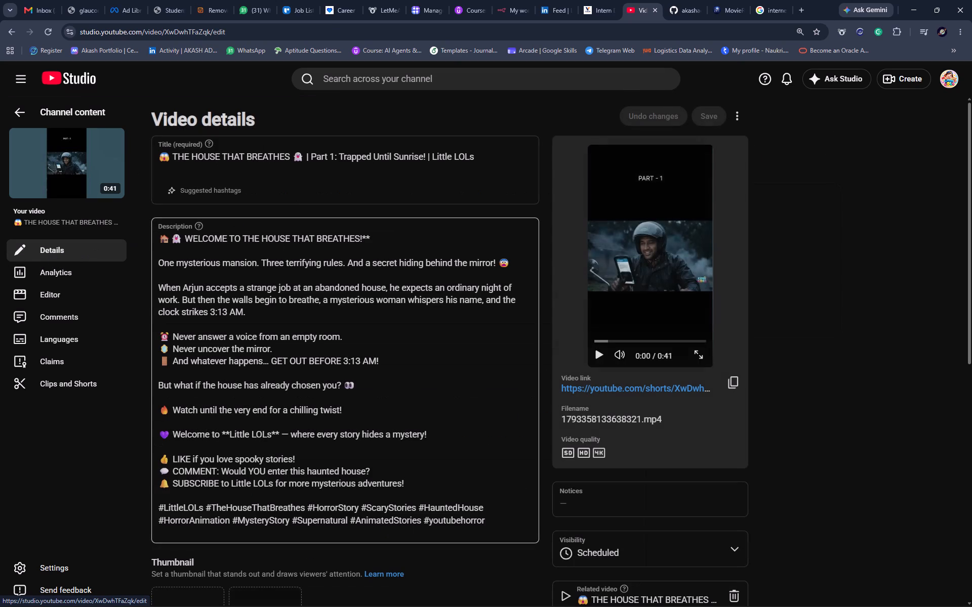
left_click(261, 166)
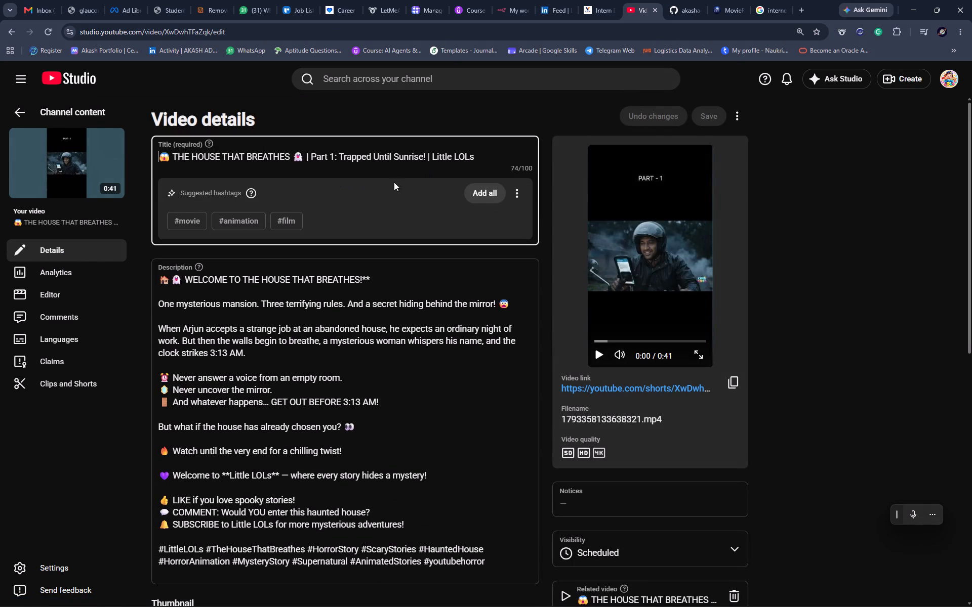
left_click(487, 188)
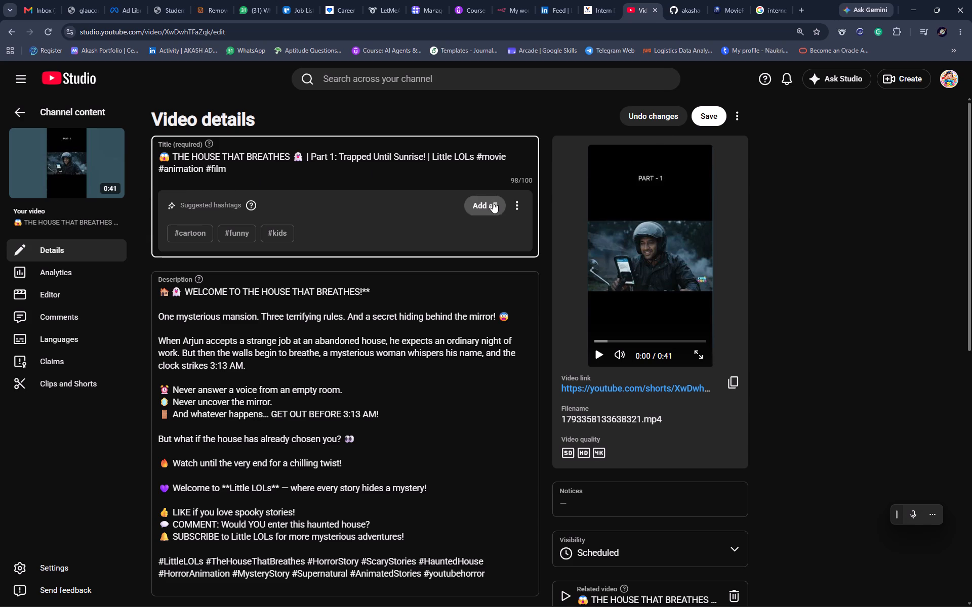
left_click(717, 115)
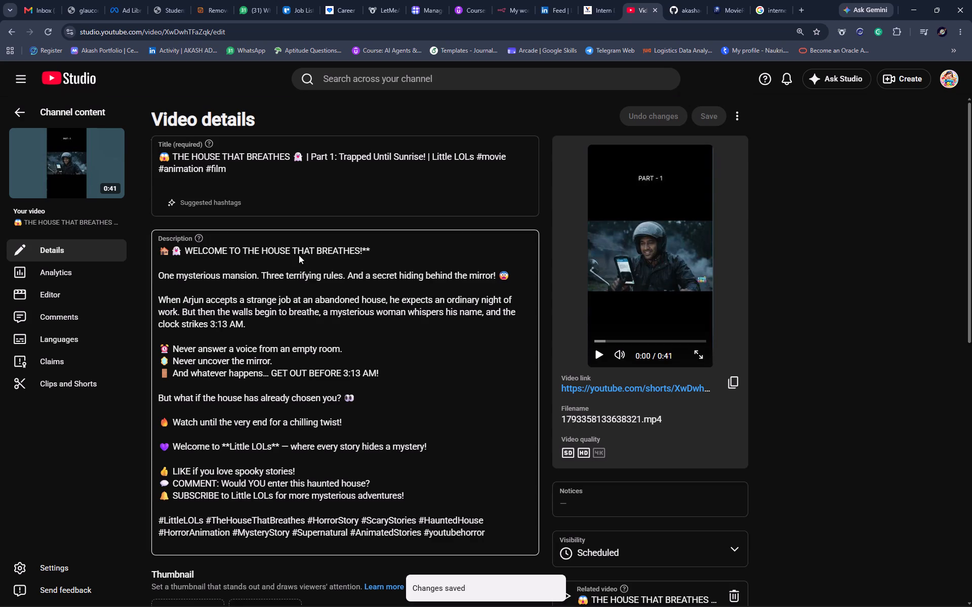
Return to the channel's Shorts list and reload it.
left_click(15, 108)
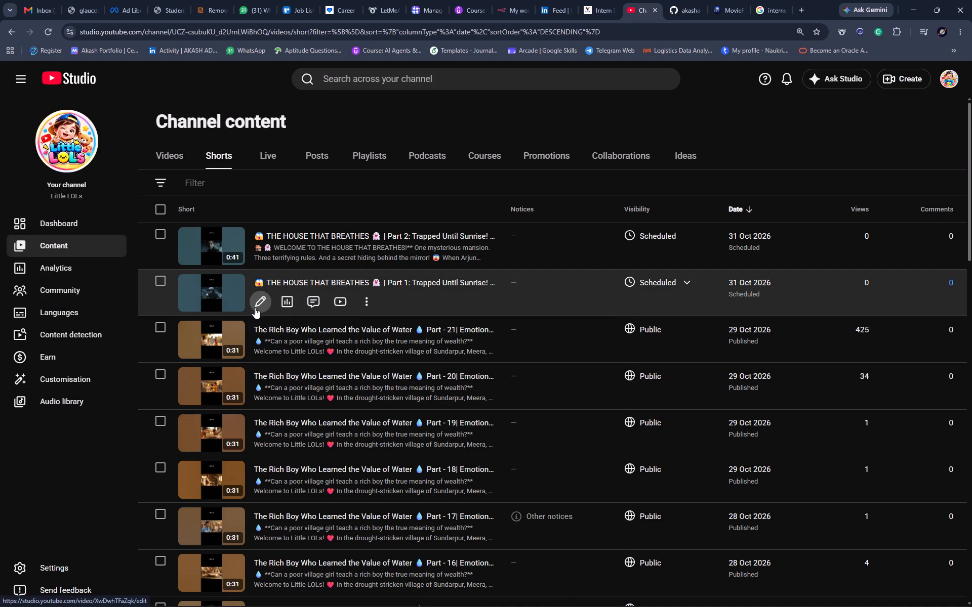
left_click(45, 33)
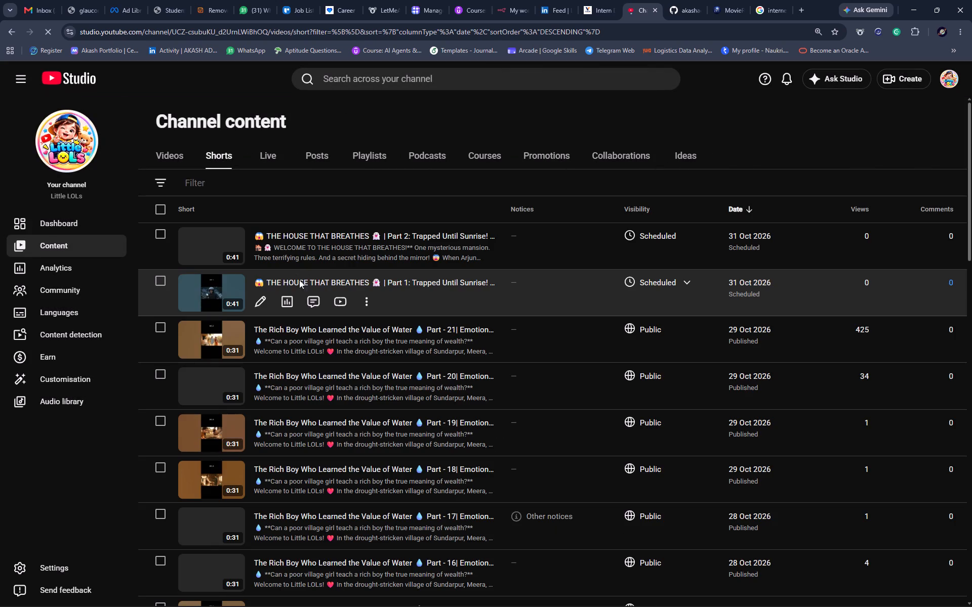
Replace the Part 1 Short's description with the copied 'WELCOME TO THE HOUSE THAT BREATHES!' text, ending with the #youtubehorror hashtag, and save it.
left_click(264, 306)
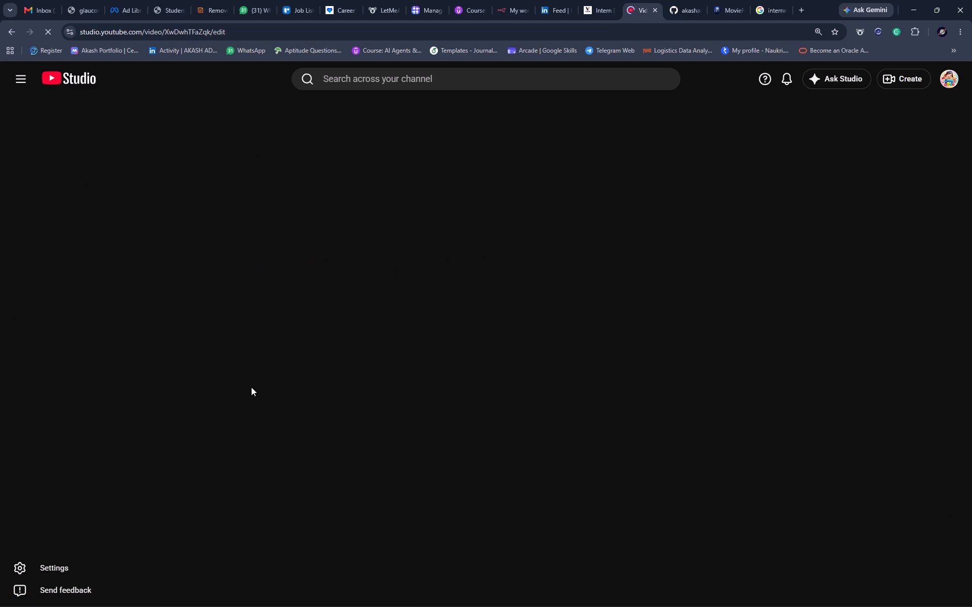
left_click(263, 435)
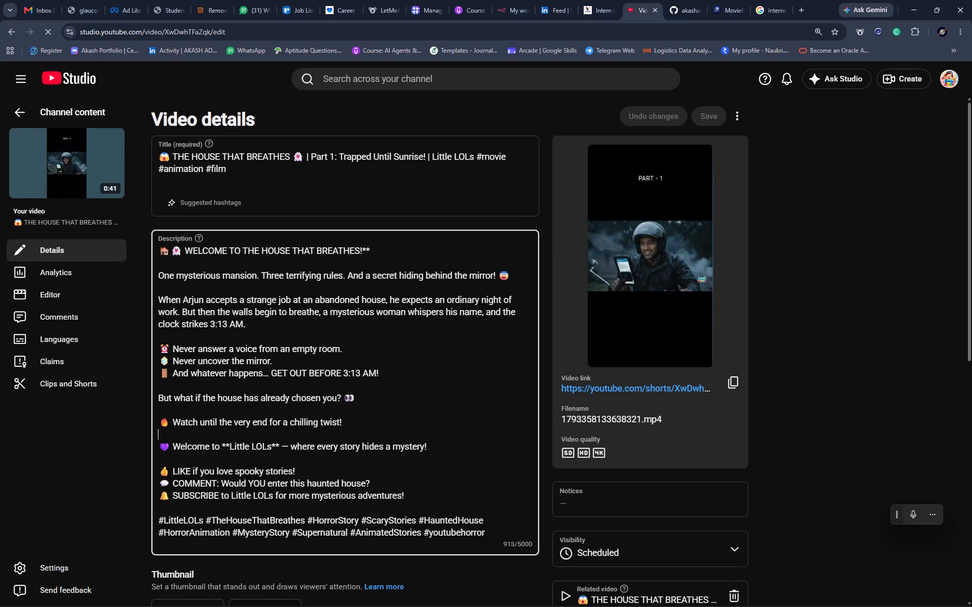
key("ctrl+a")
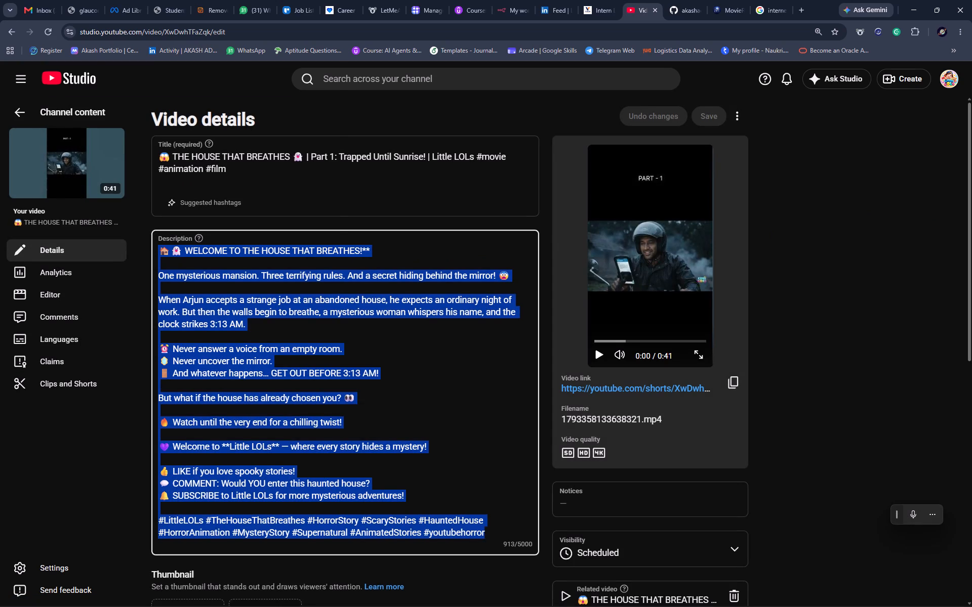
key("super+v")
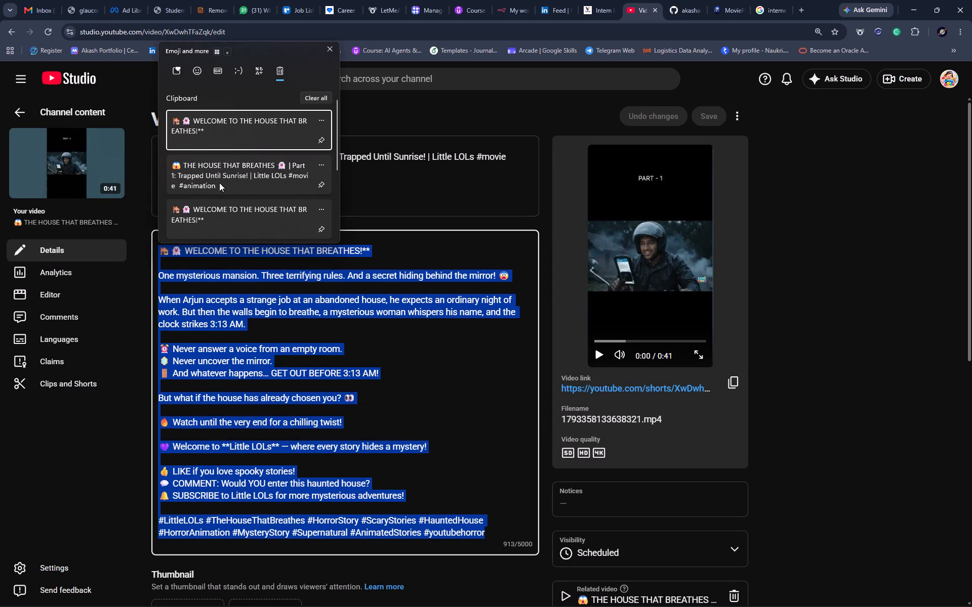
left_click(228, 133)
key("ctrl+v")
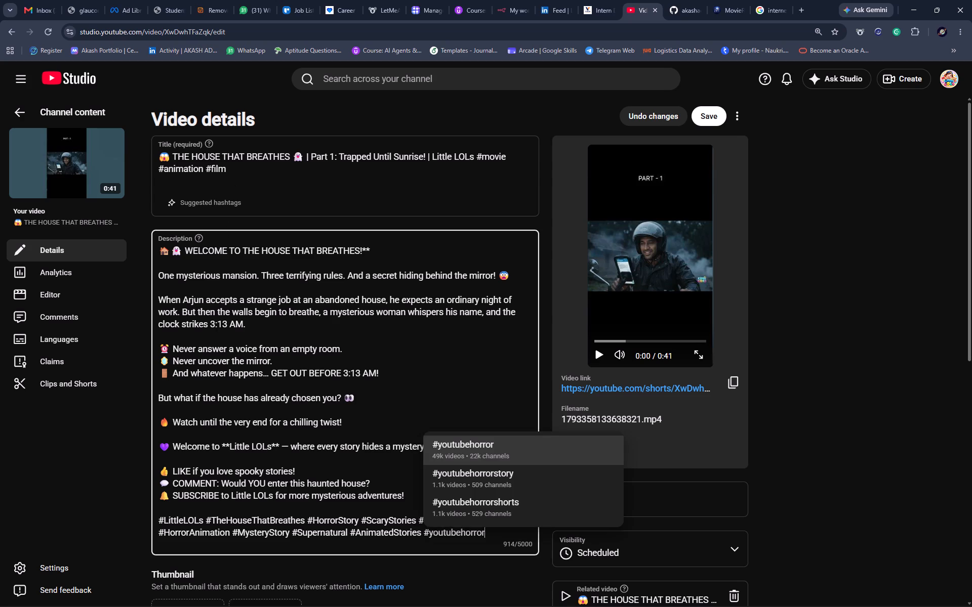
left_click(500, 453)
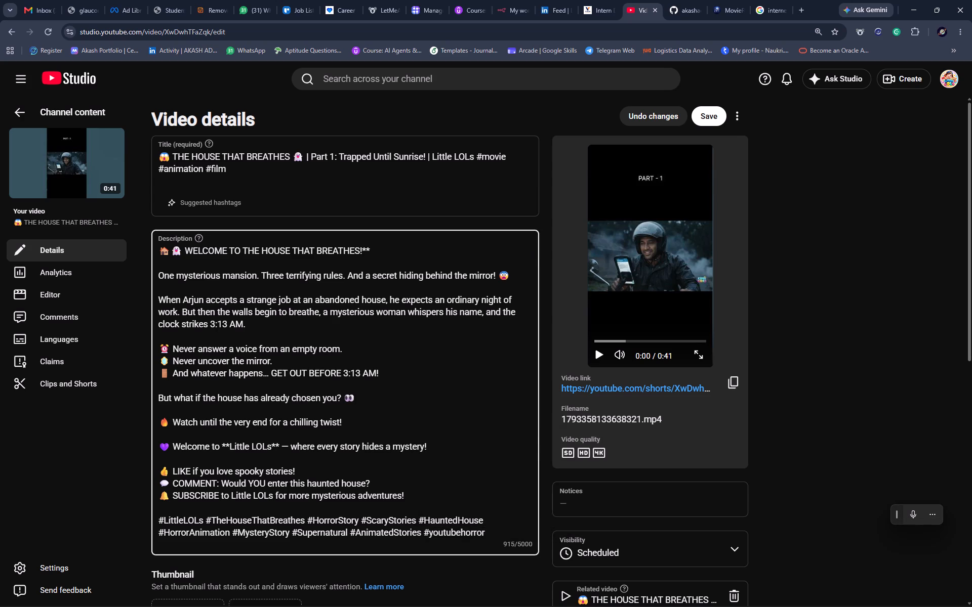
left_click(709, 118)
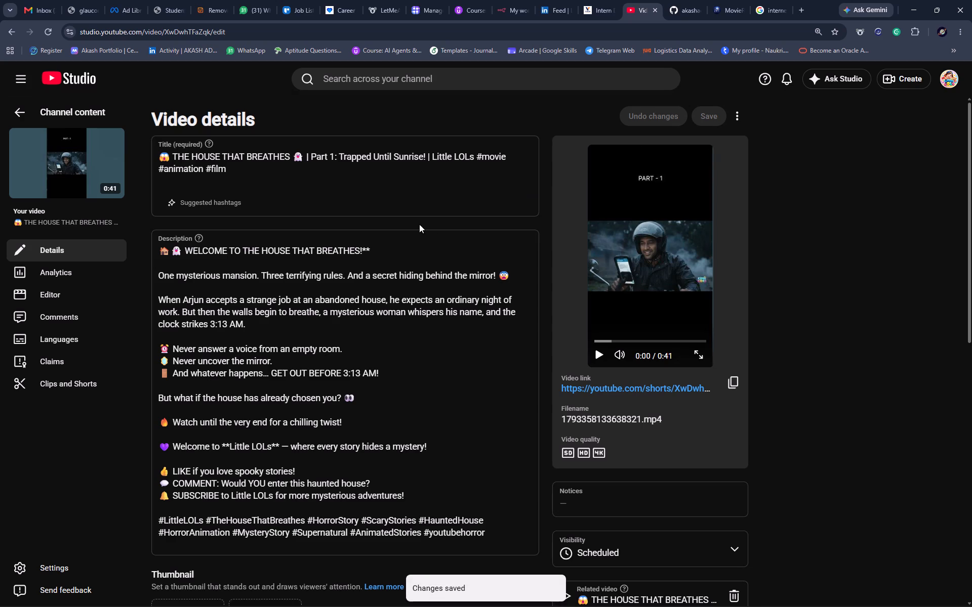
Return to the channel's Shorts list and upload the video file 1793358384309398.mp4.
left_click(21, 107)
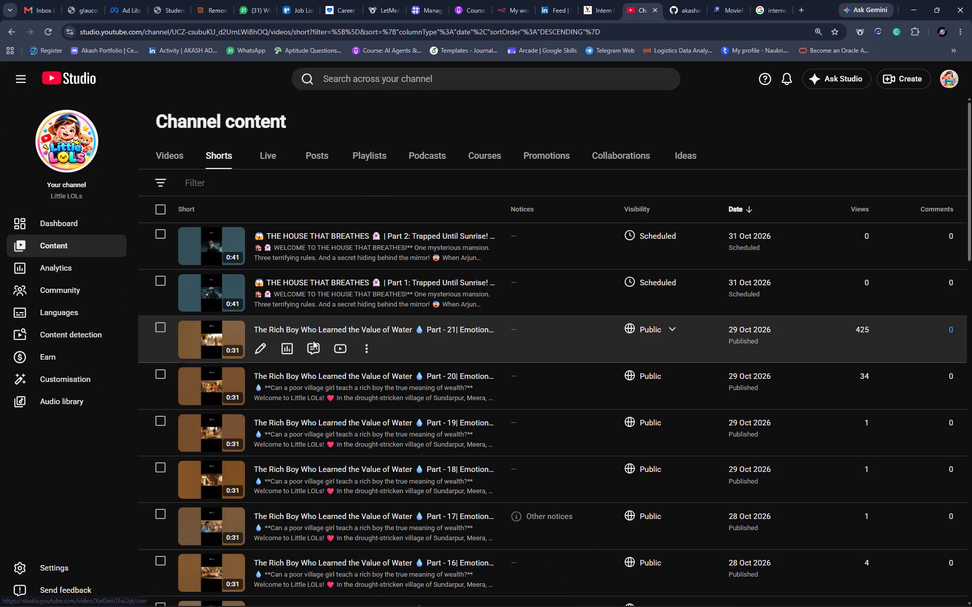
left_click(894, 79)
left_click(866, 107)
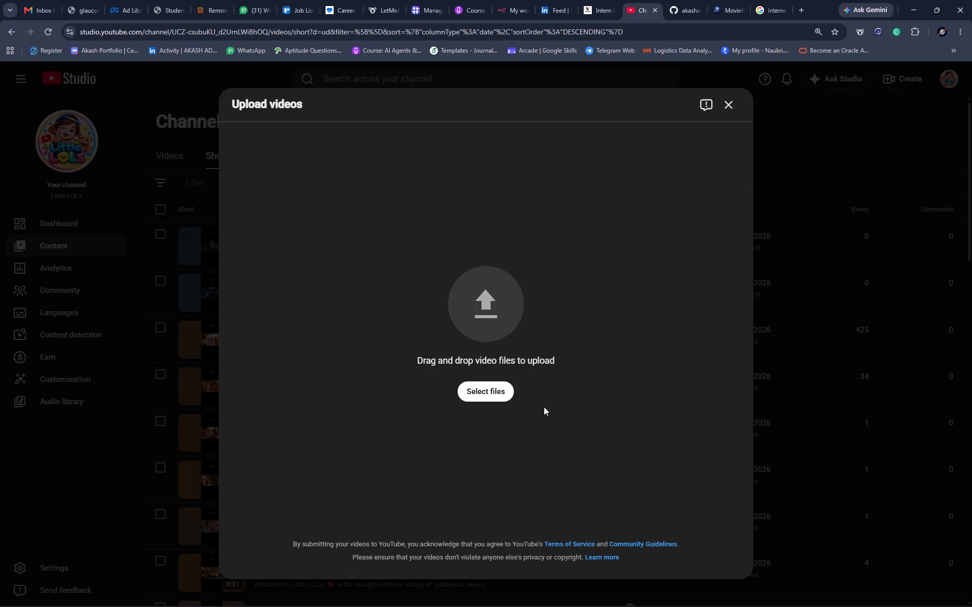
left_click(504, 388)
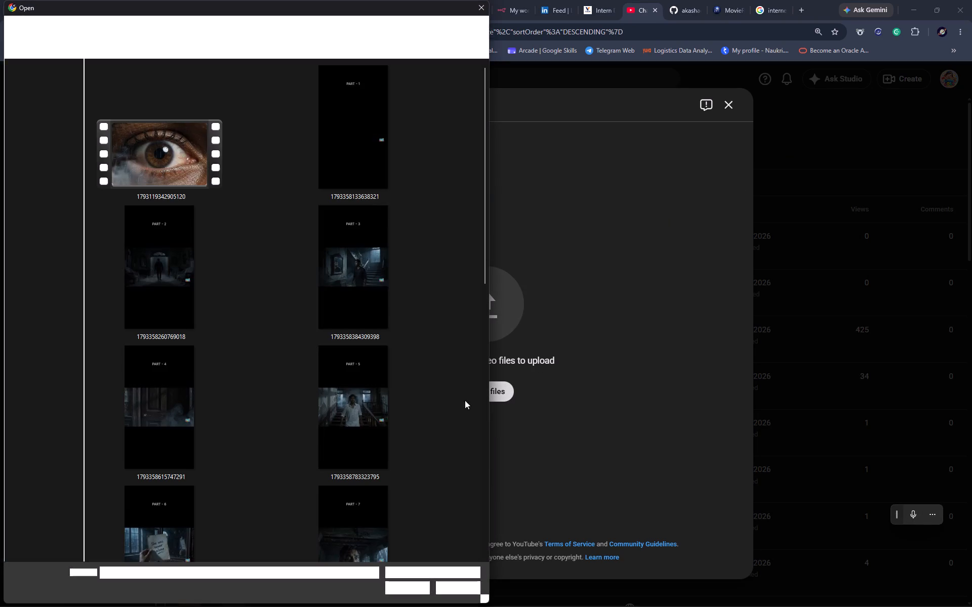
left_click(388, 237)
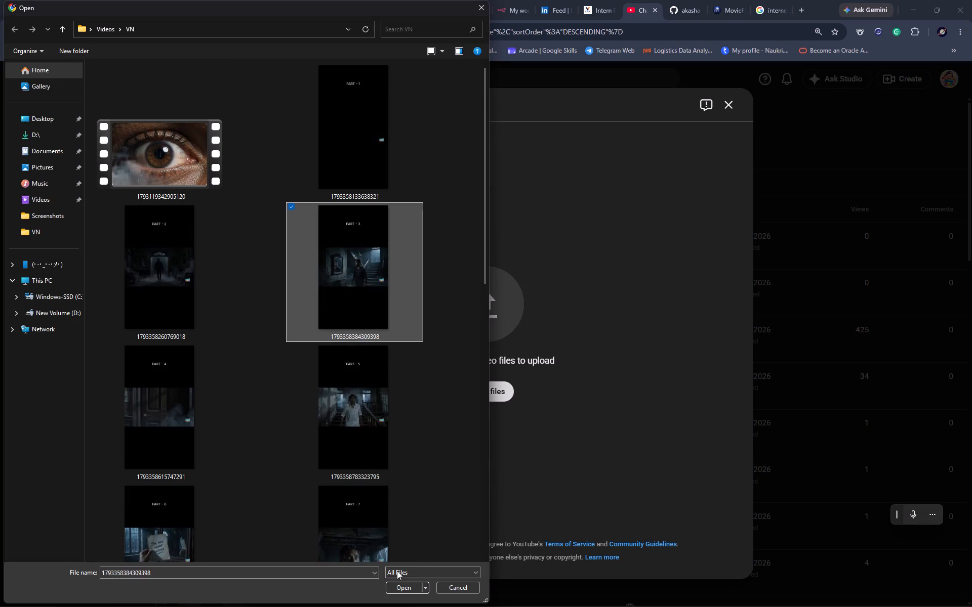
left_click(402, 584)
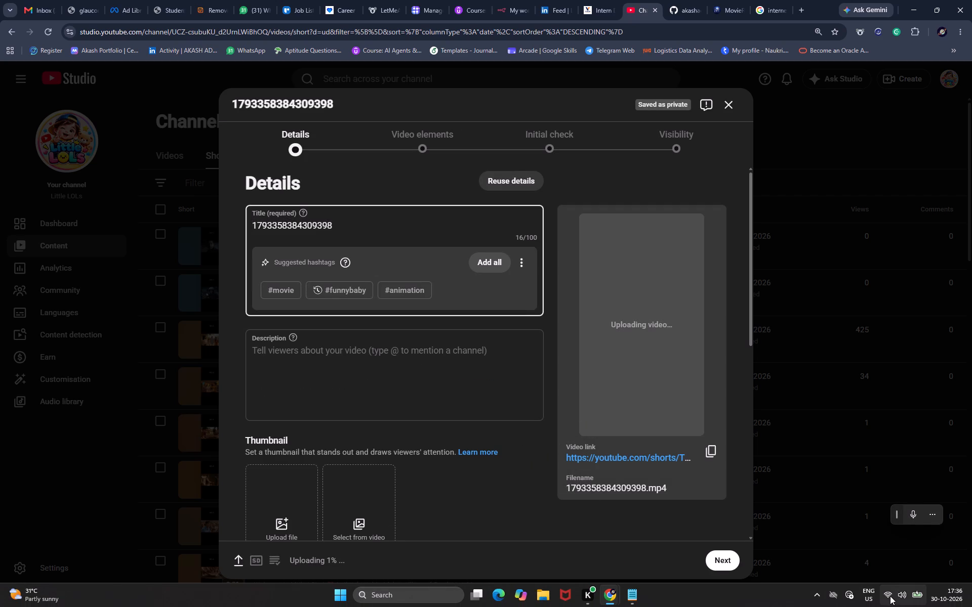
Switch the computer's Wi-Fi from 5G@3F4-NVR BOYS to the secured network listed directly below it.
left_click(890, 596)
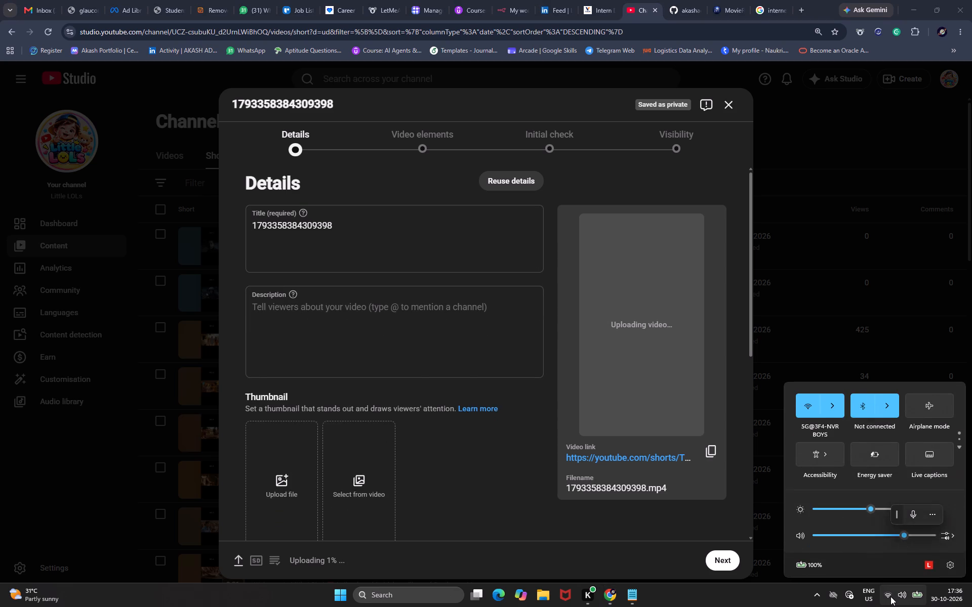
left_click(836, 407)
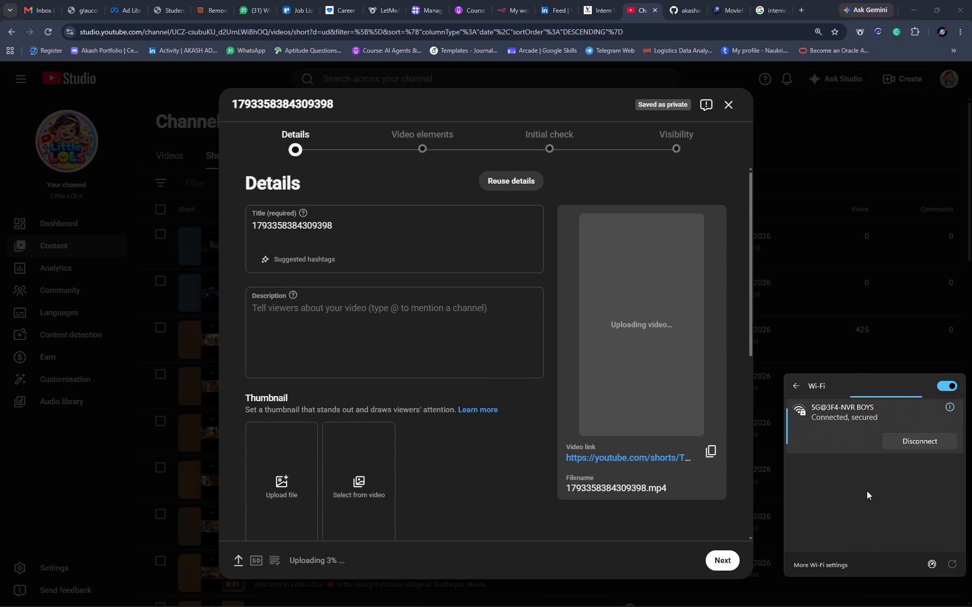
left_click(844, 468)
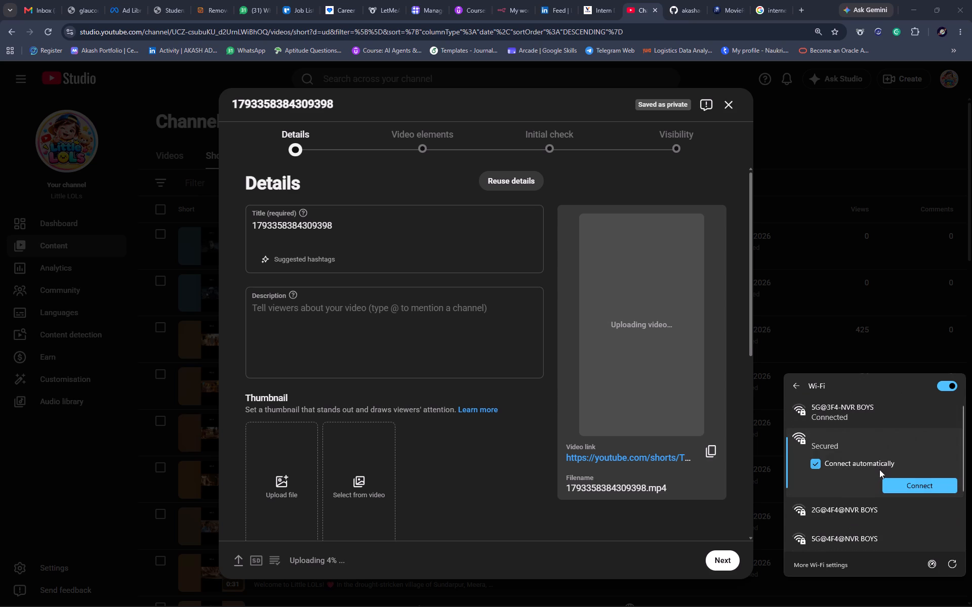
left_click(934, 487)
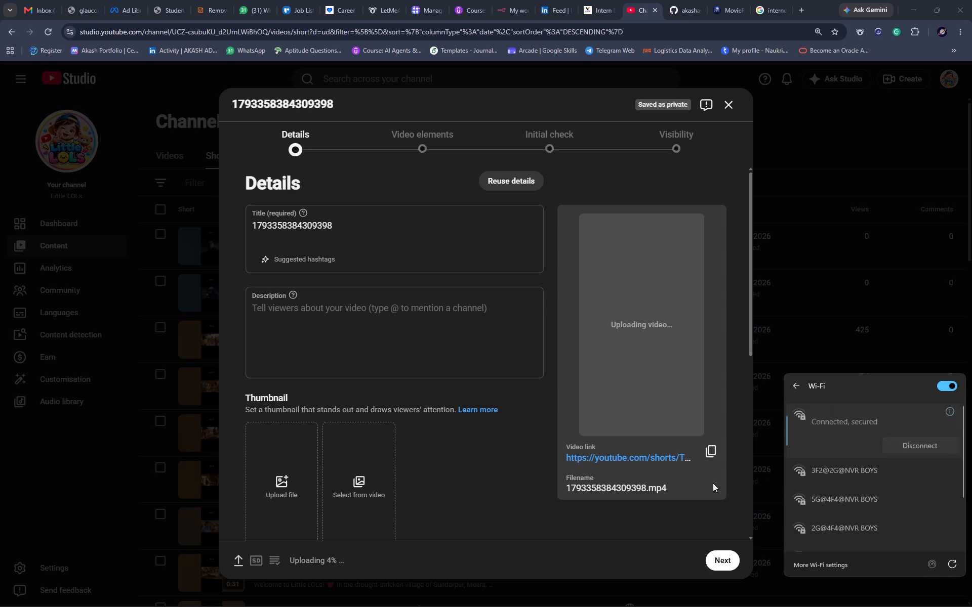
left_click(473, 500)
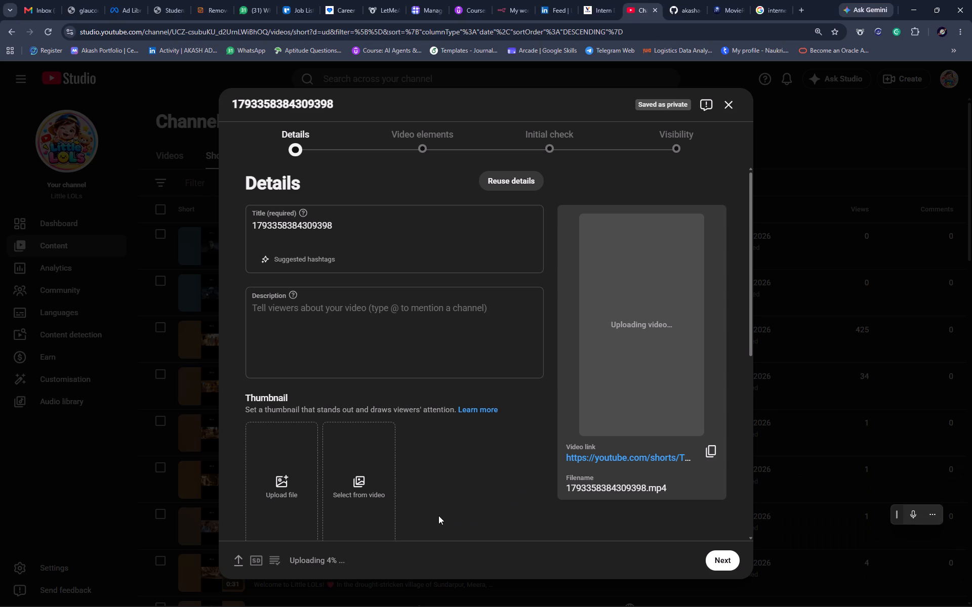
Run Google's internet speed test, close it, and return to the Short's upload details.
left_click(765, 5)
left_click(429, 269)
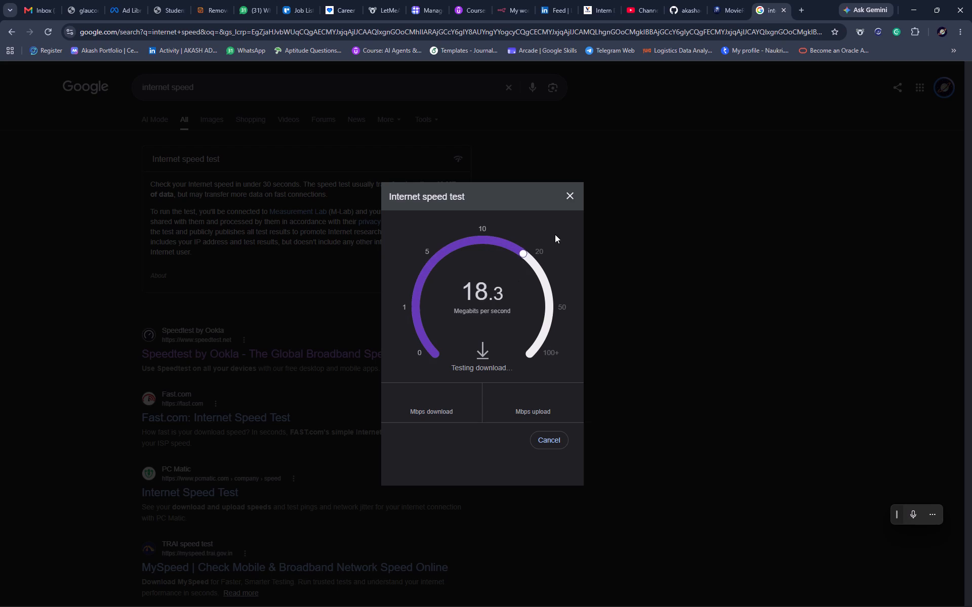
left_click(571, 195)
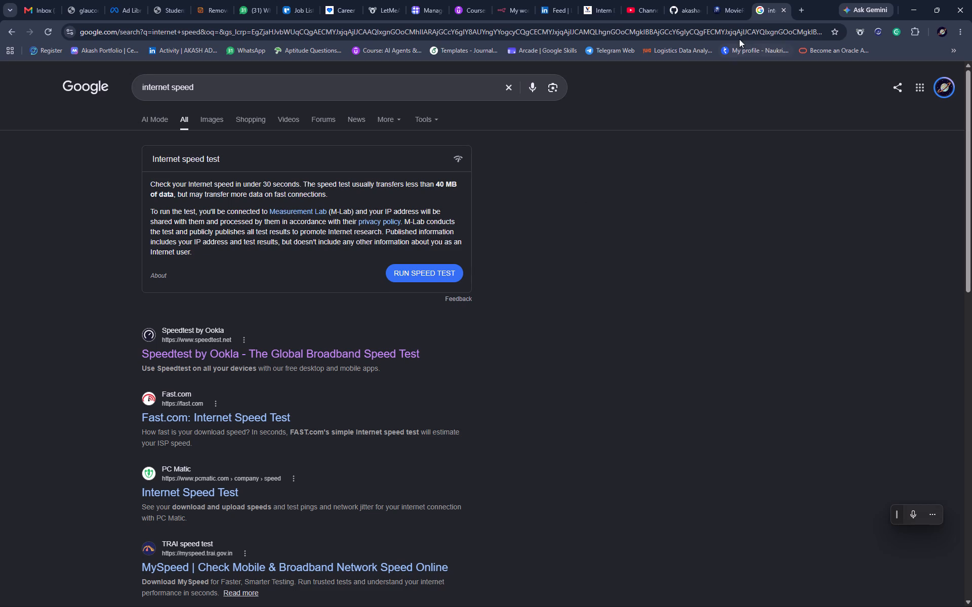
left_click(630, 10)
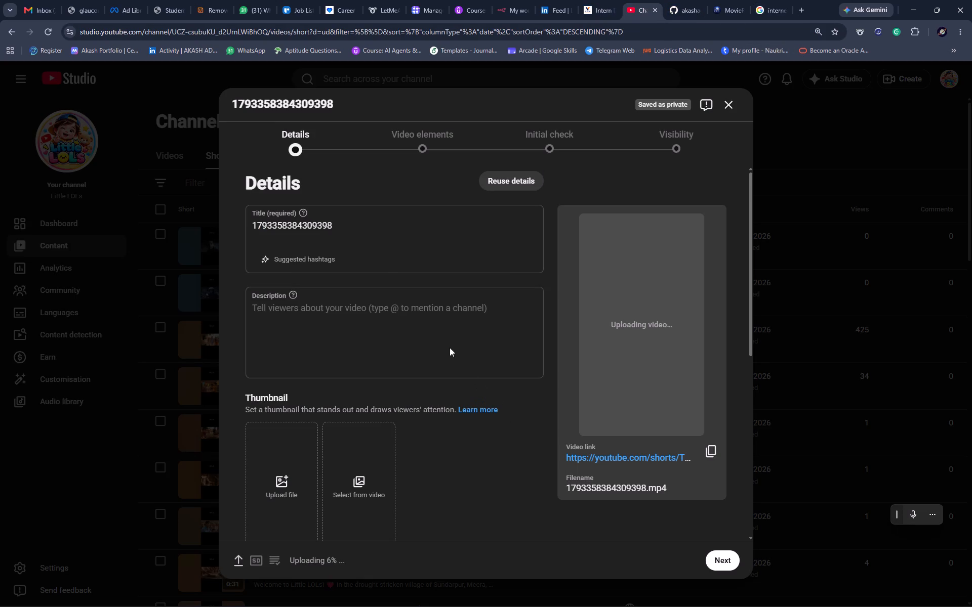
Title the new upload '😱 THE HOUSE THAT BREATHES 👻 | Part 2: Trapped Until Sunrise! | Little LOLs' with #movie, #animation and #film.
left_click(383, 227)
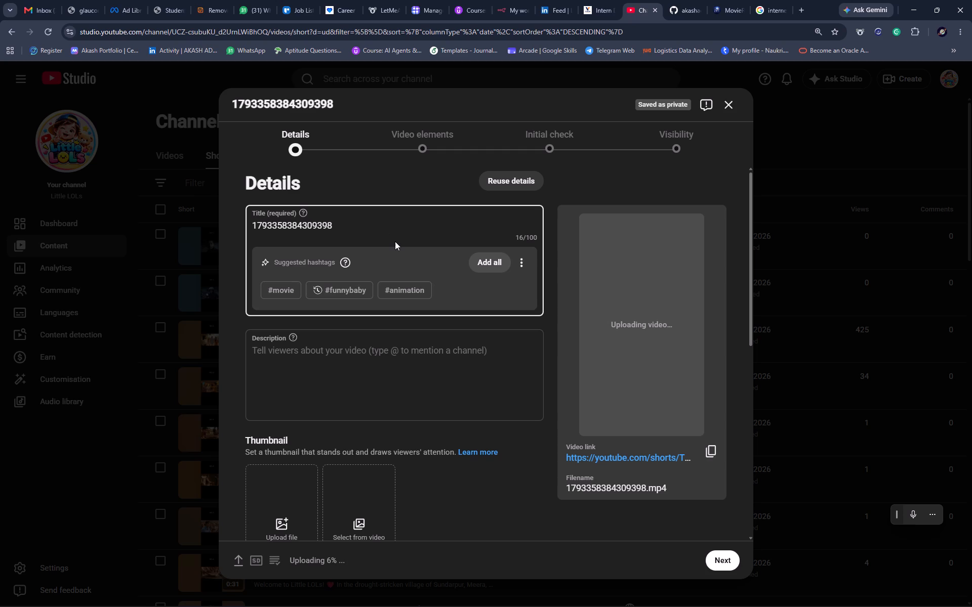
key("ctrl+a")
key("super+v")
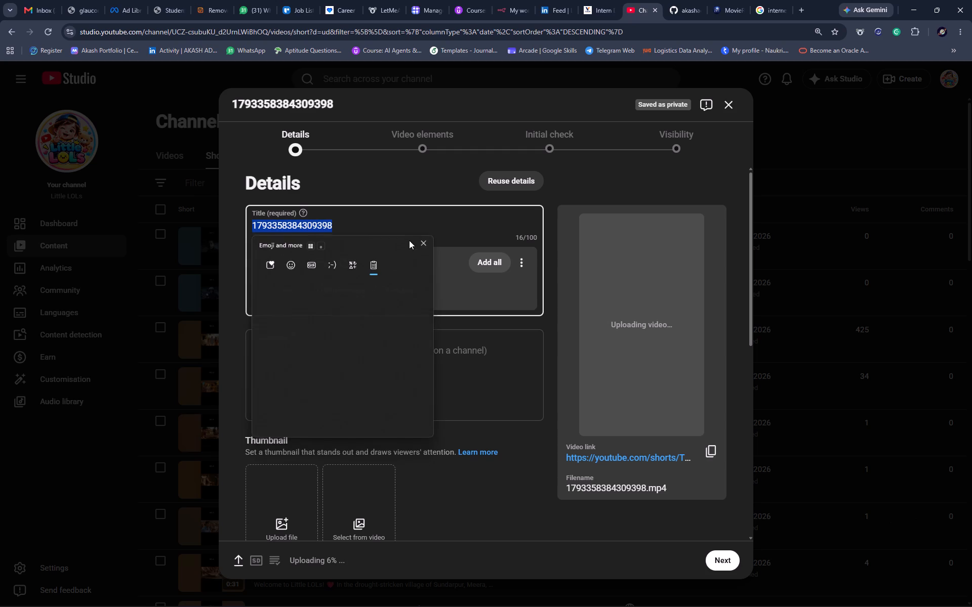
left_click(315, 367)
key("ctrl+v")
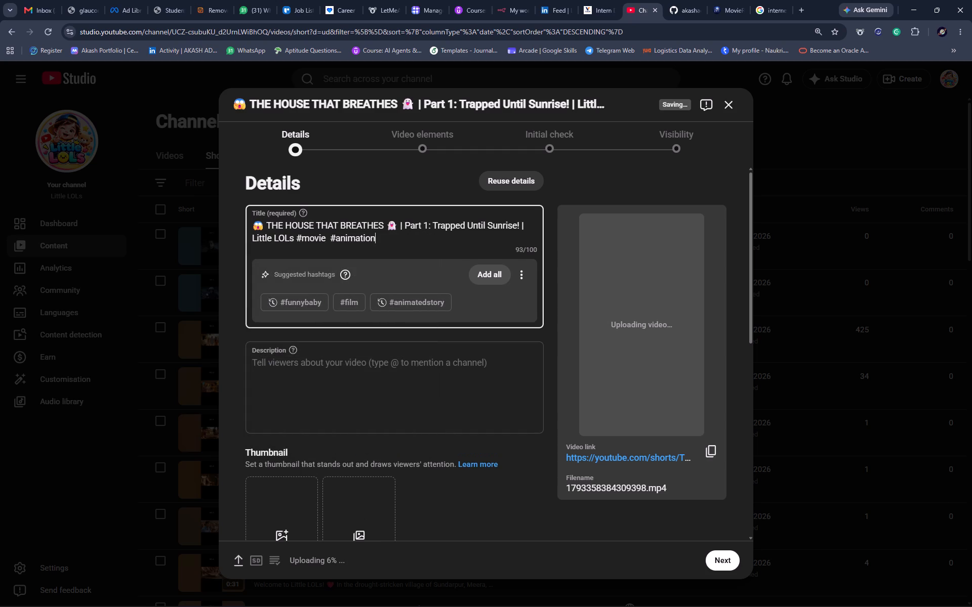
left_click(428, 222)
key("BackSpace")
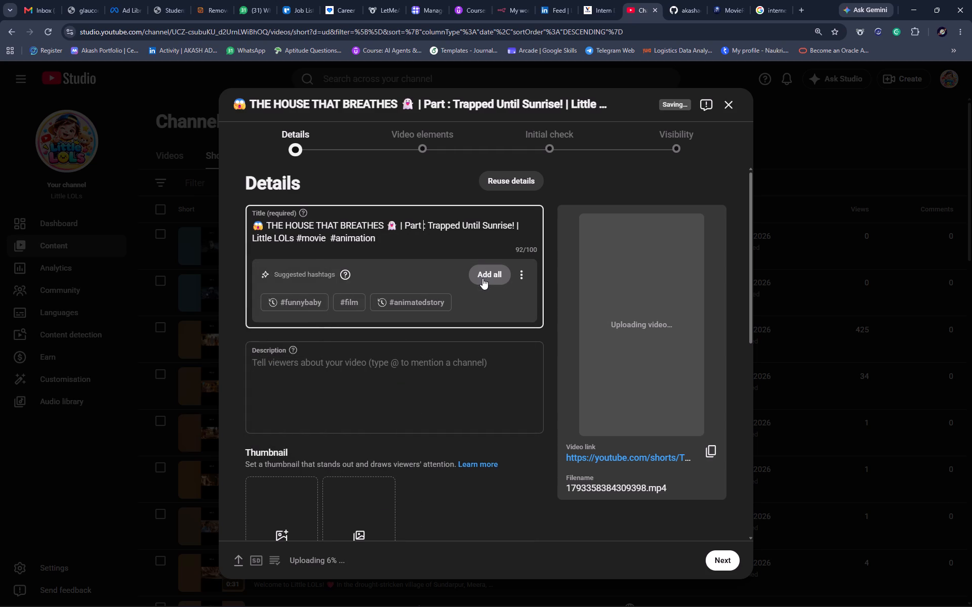
key("2")
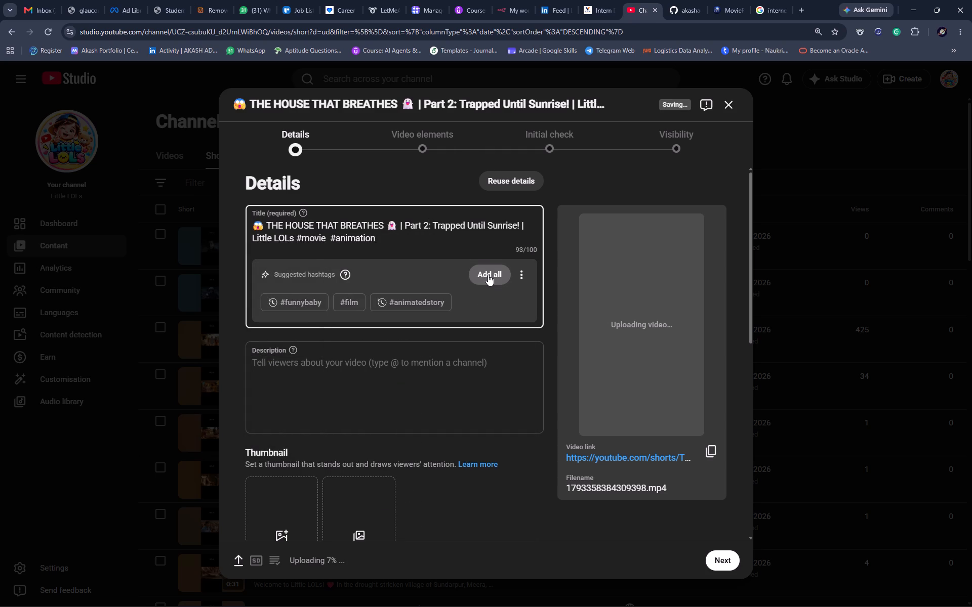
left_click(360, 298)
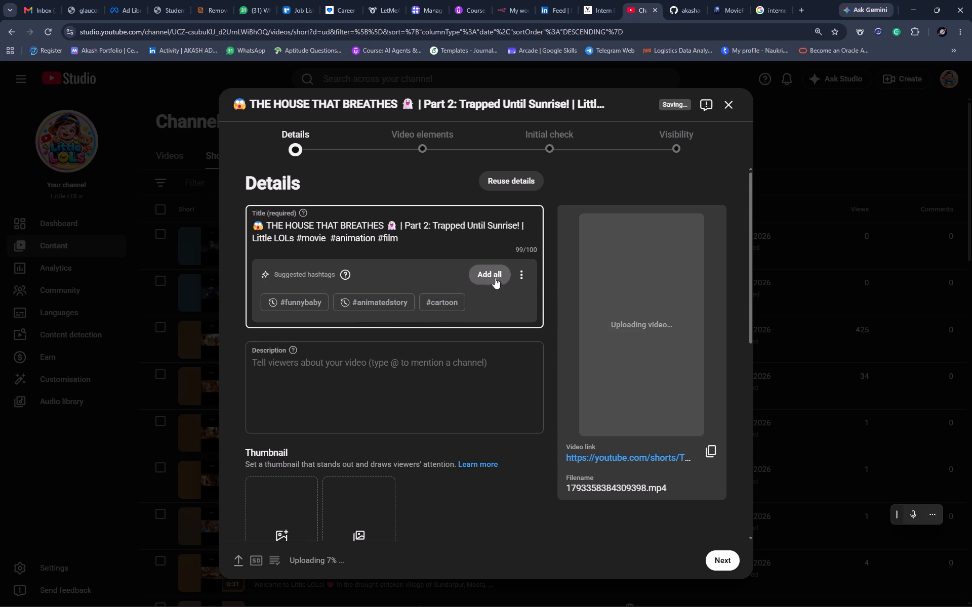
Append the hashtags #movies and #movie to the end of the new Short's title.
left_click(448, 241)
key("space")
type("#")
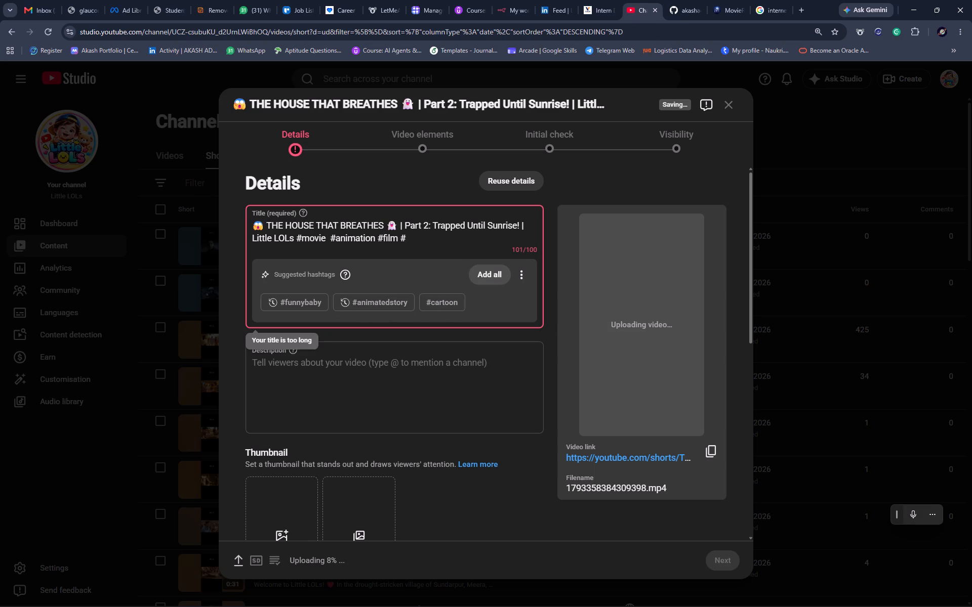
type("mo")
type("vie")
key("s")
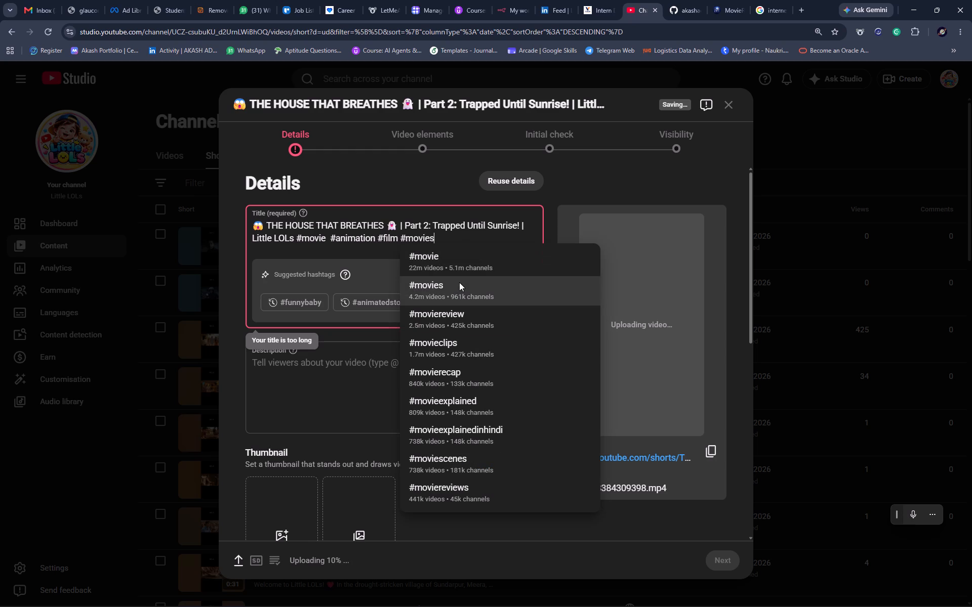
left_click(459, 282)
left_click(450, 241)
type("#movie")
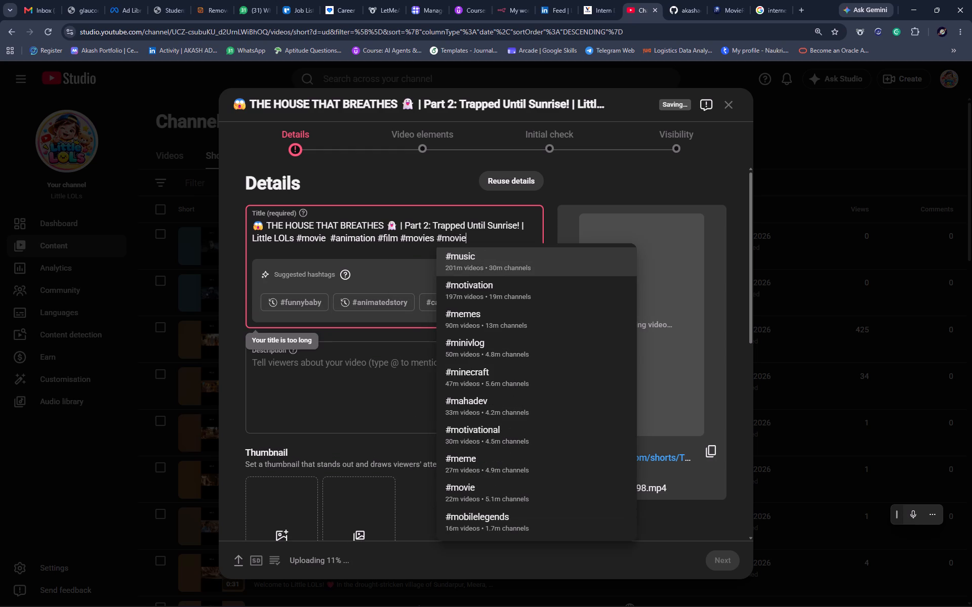
left_click(487, 259)
Fill the new Short's description with the copied 'WELCOME TO THE HOUSE THAT BREATHES!' text, ending with the #youtubehorror hashtag.
left_click(327, 368)
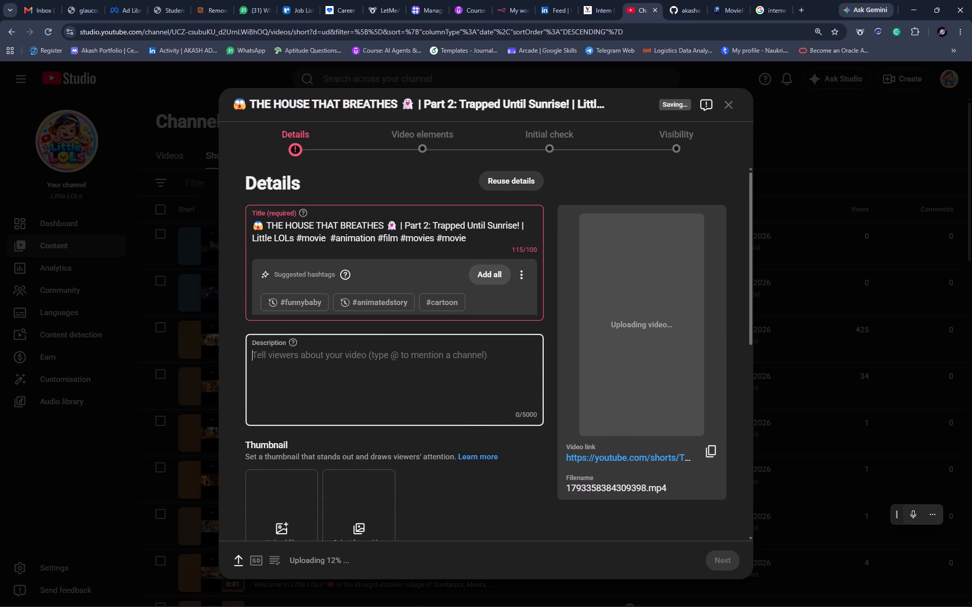
key("super+v")
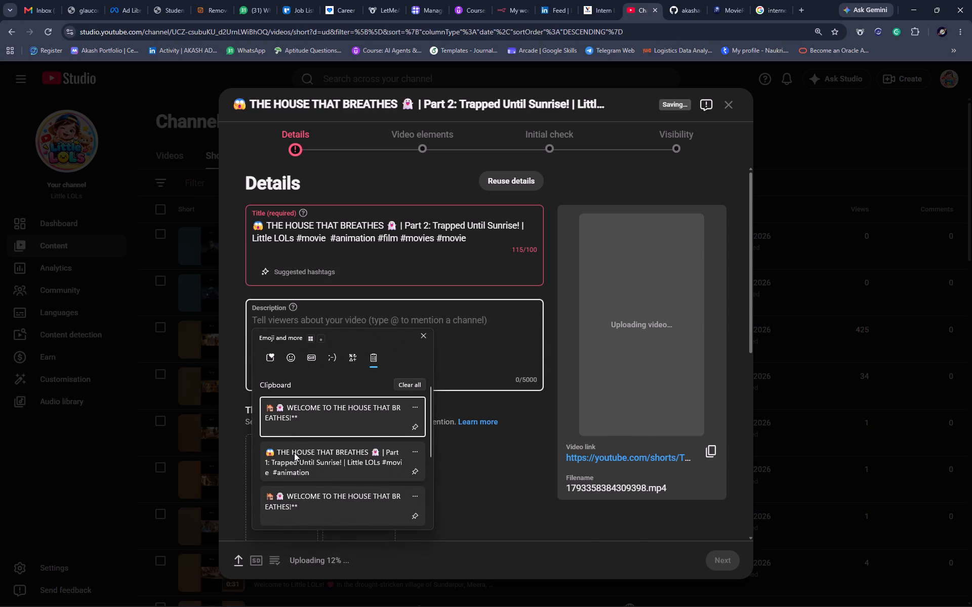
left_click(294, 453)
key("ctrl+v")
left_click_drag(383, 337, 291, 317)
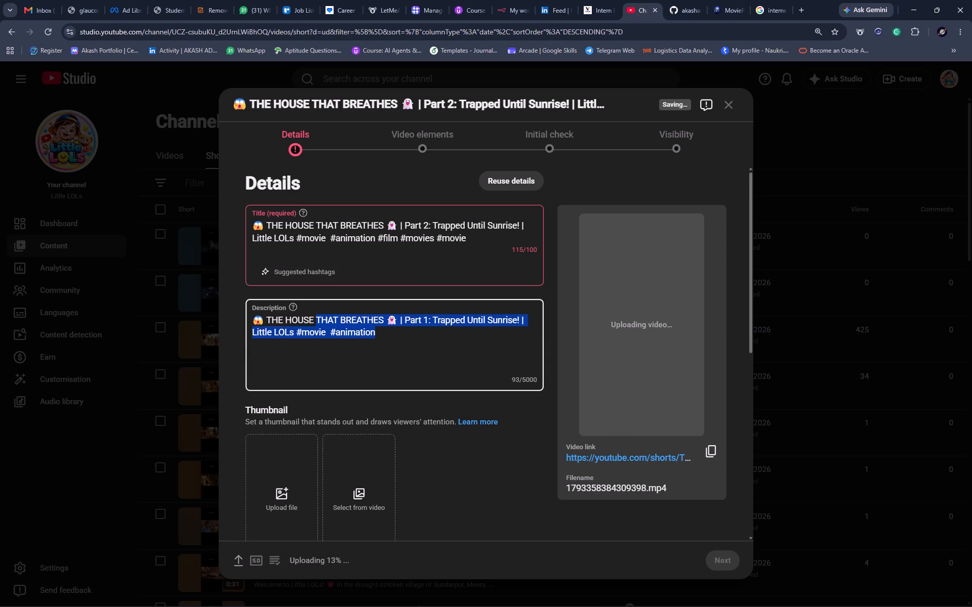
left_click_drag(291, 317, 257, 310)
key("super+v")
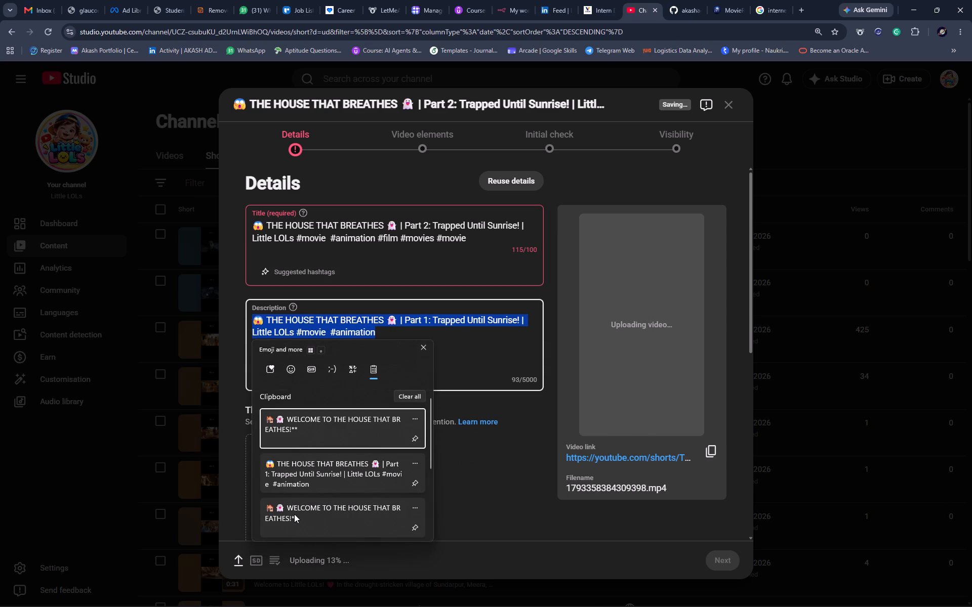
left_click(294, 514)
key("ctrl+v")
scroll(343, 363, "down", 2)
scroll(344, 367, "up", 1)
scroll(344, 368, "down", 8)
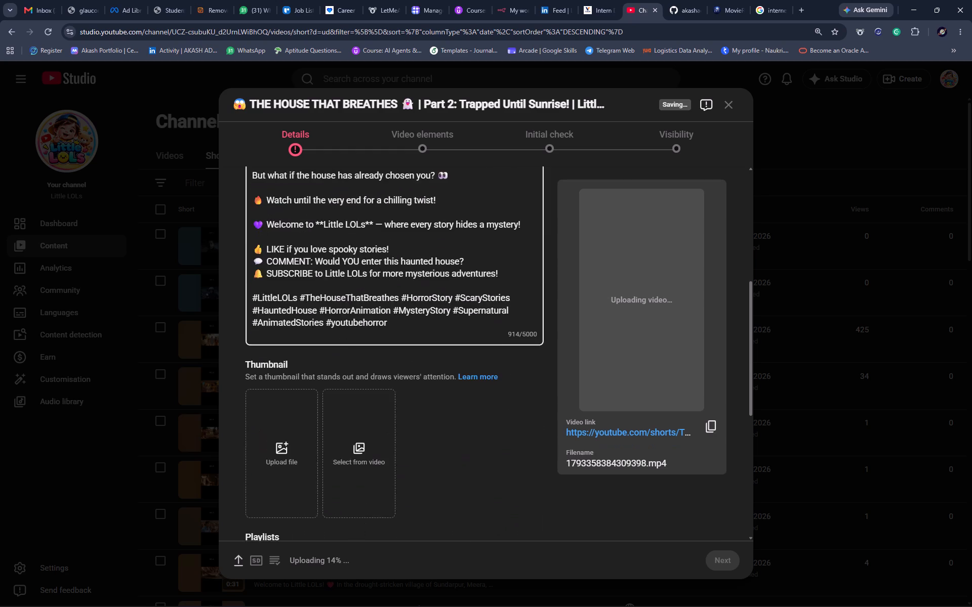
scroll(353, 370, "down", 4)
scroll(354, 367, "up", 1)
scroll(354, 366, "down", 1)
scroll(354, 365, "up", 1)
scroll(354, 364, "down", 1)
scroll(354, 362, "up", 4)
scroll(372, 322, "up", 2)
scroll(373, 319, "down", 1)
scroll(376, 308, "up", 2)
scroll(392, 250, "down", 1)
scroll(390, 246, "up", 6)
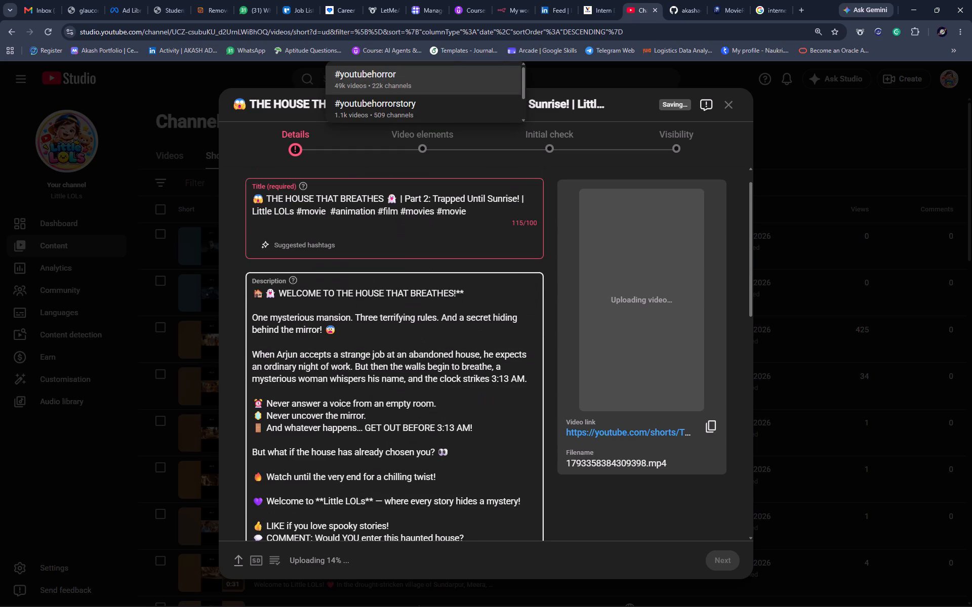
left_click(378, 80)
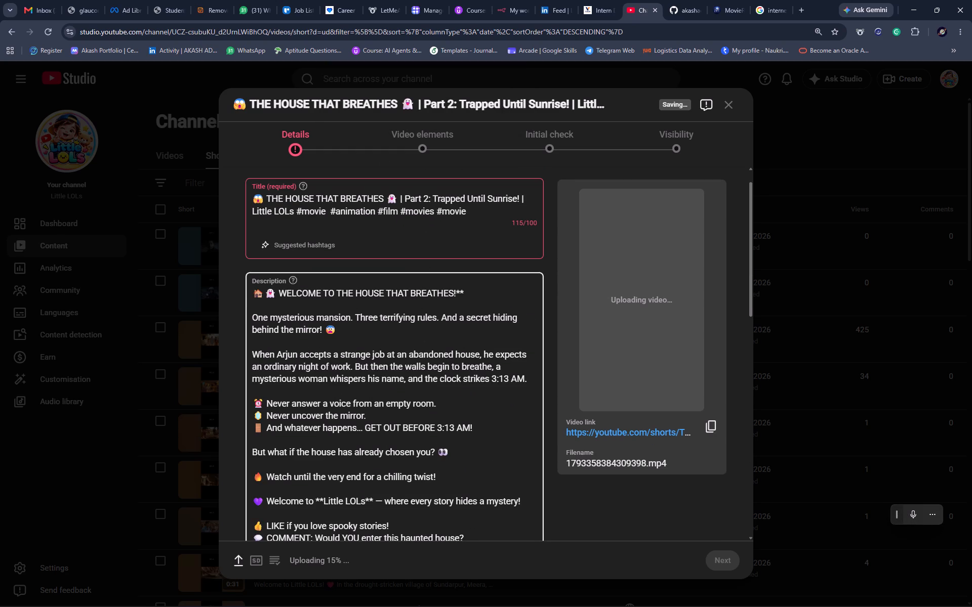
Shorten the new Short's title by removing the final #movie and the #animation hashtag, keeping #movie, #film and #movies.
left_click_drag(468, 208, 435, 208)
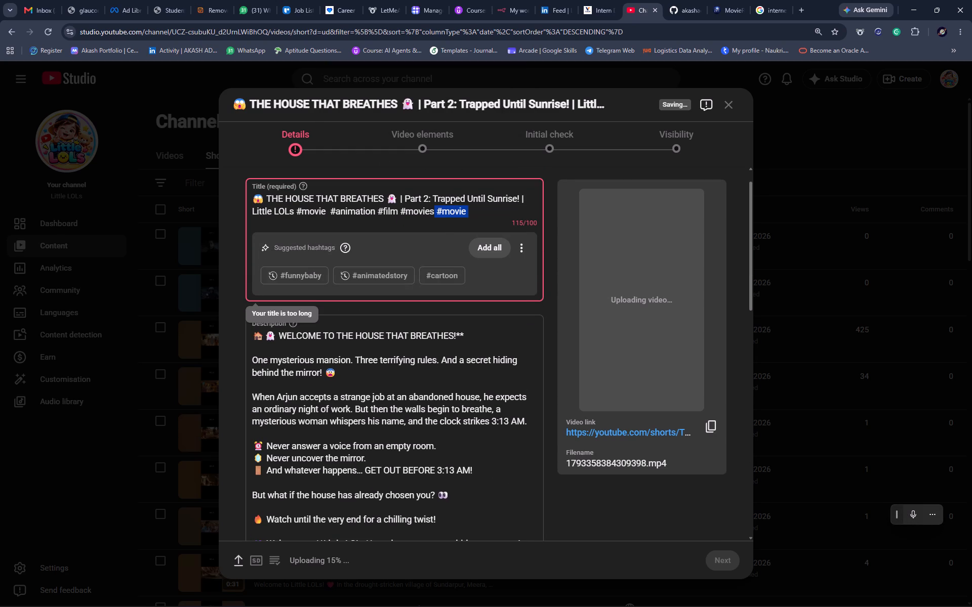
key("BackSpace")
left_click(444, 234)
left_click_drag(374, 212, 330, 211)
key("BackSpace")
key("BackSpace")
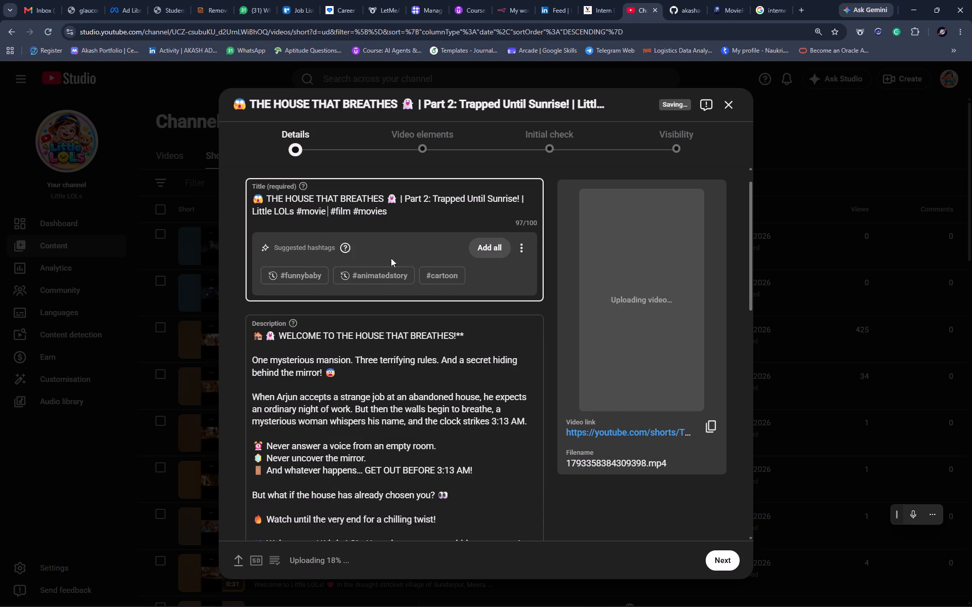
left_click(319, 212)
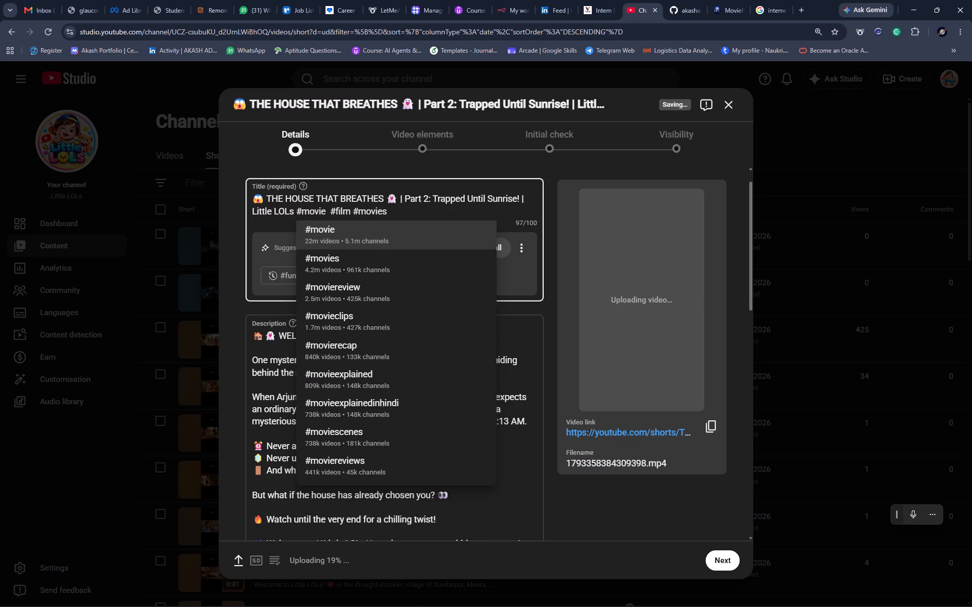
left_click(347, 239)
Mark the new Short's audience as not Made for Kids.
scroll(388, 360, "down", 11)
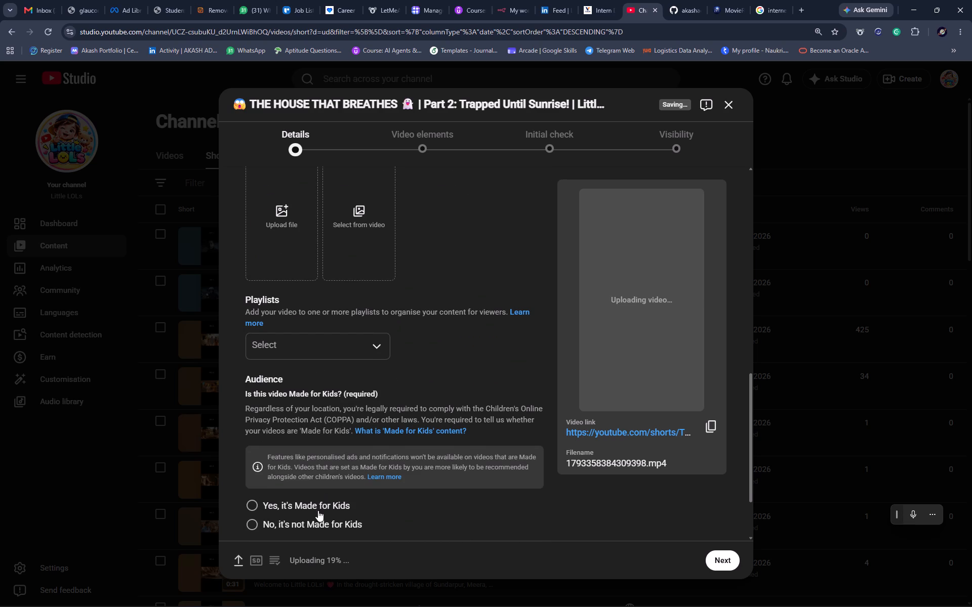
left_click(312, 519)
scroll(445, 330, "down", 2)
scroll(445, 330, "up", 1)
scroll(447, 326, "down", 3)
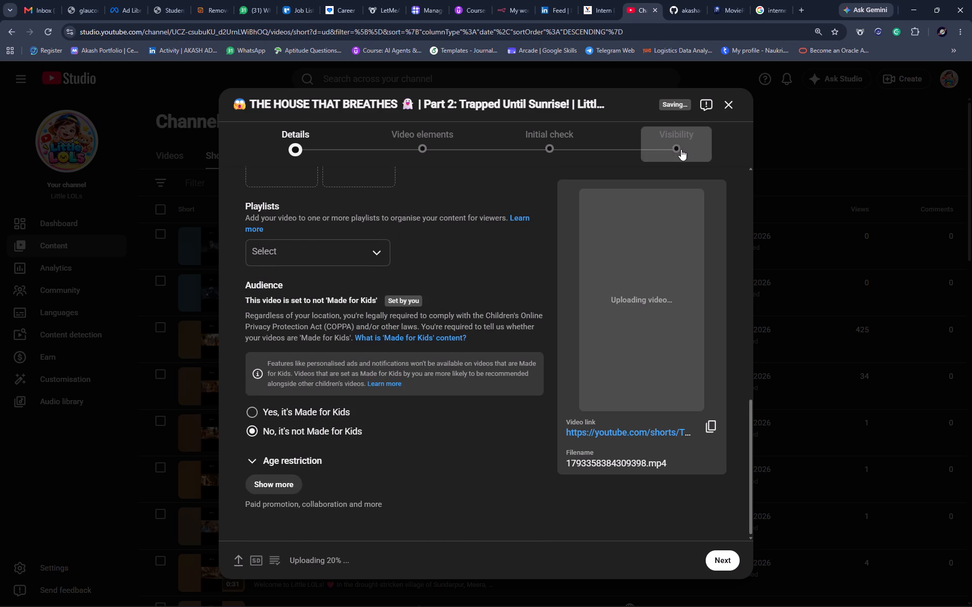
Set the new Short to be scheduled as public on 31 Oct 2026 at 14:00.
left_click(681, 149)
left_click(316, 378)
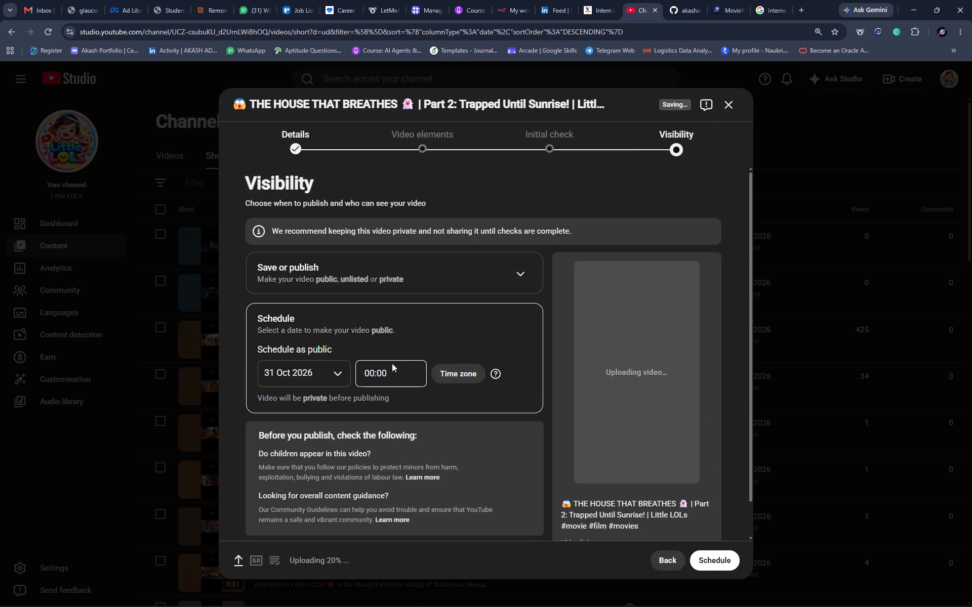
left_click(387, 370)
scroll(399, 411, "down", 5)
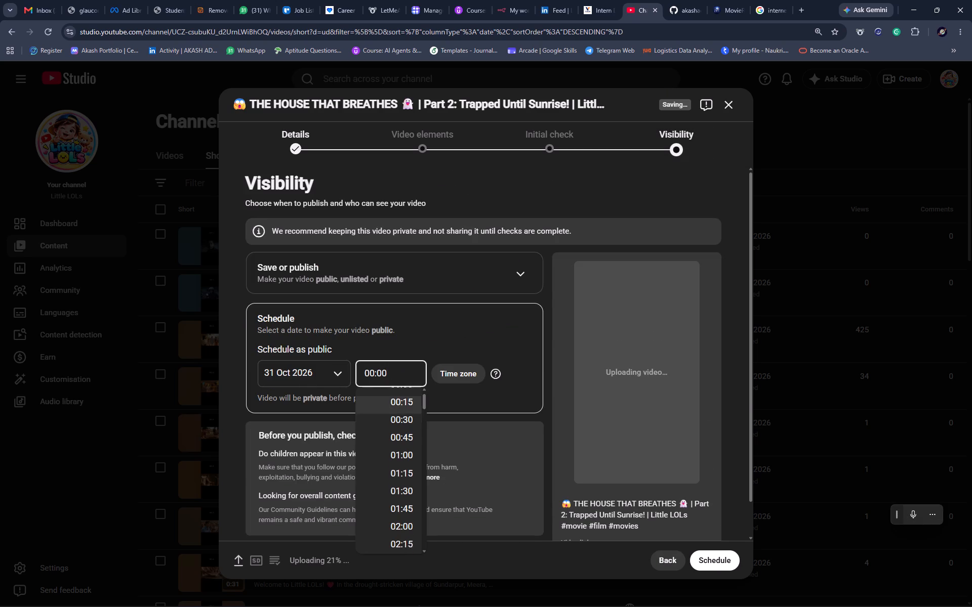
scroll(400, 415, "down", 13)
scroll(416, 472, "down", 4)
scroll(413, 462, "up", 3)
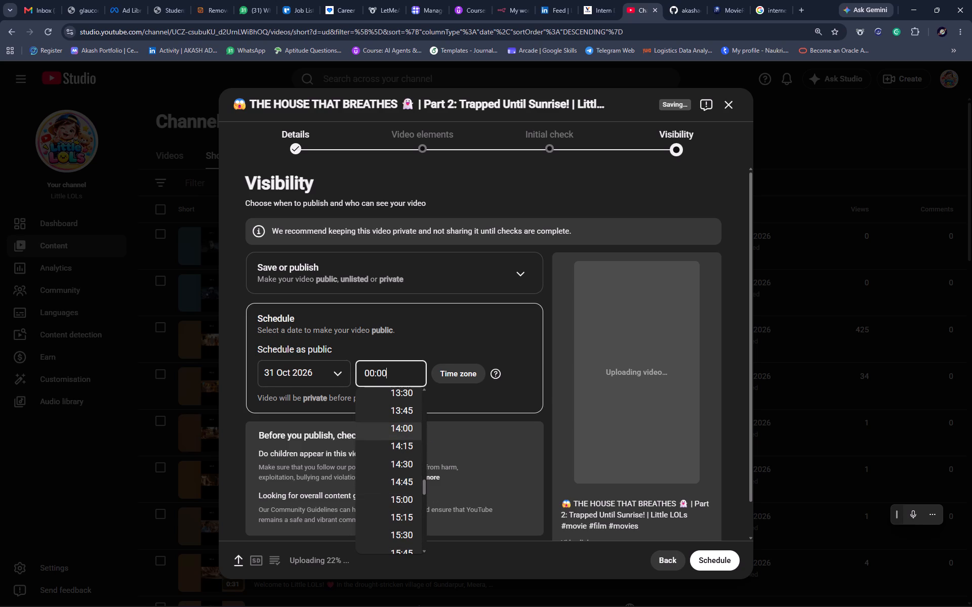
left_click(396, 449)
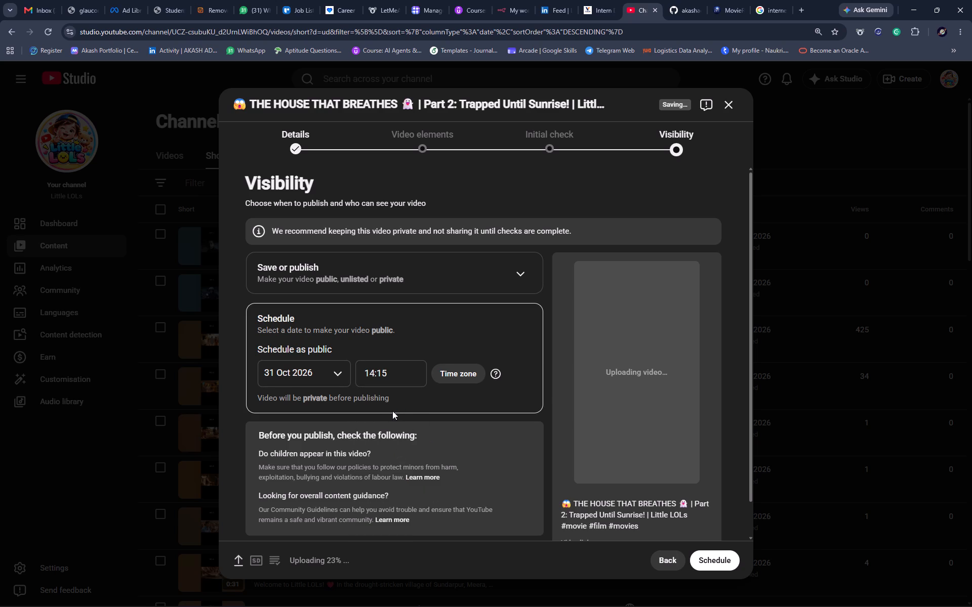
left_click(419, 374)
left_click(407, 374)
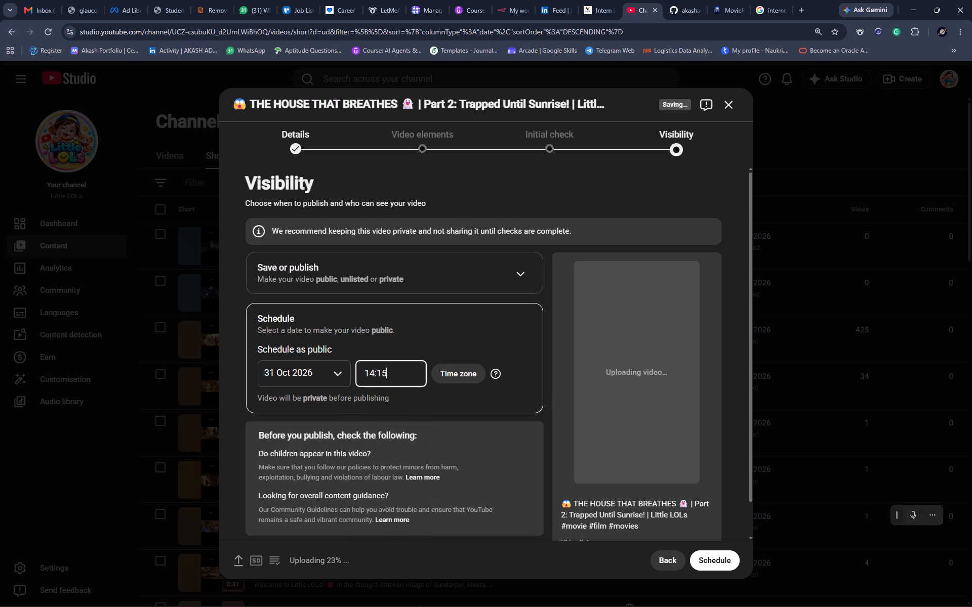
scroll(404, 410, "up", 1)
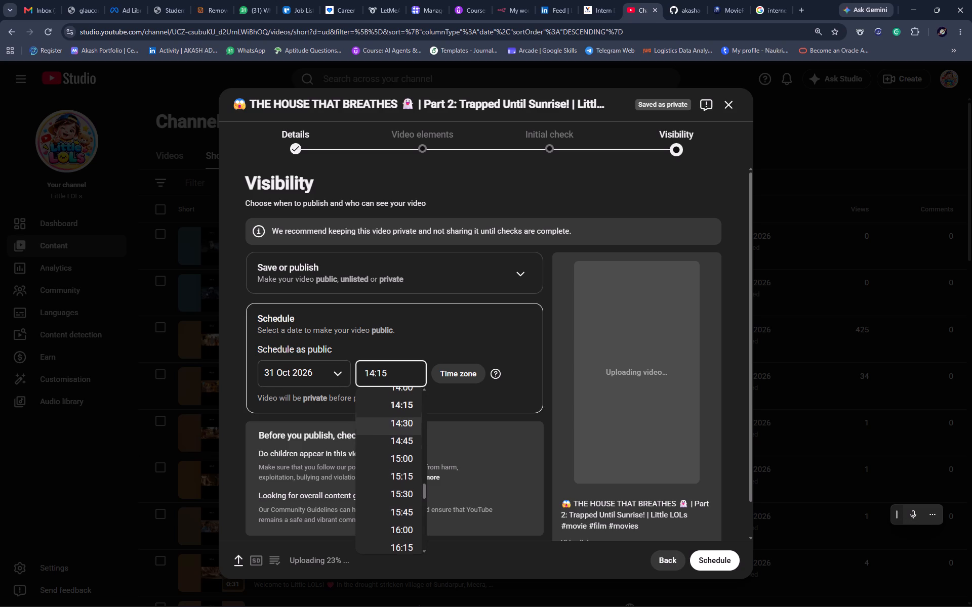
left_click(404, 426)
Add the existing 'THE HOUSE THAT BREATHES' video as the new Short's related video.
left_click(415, 142)
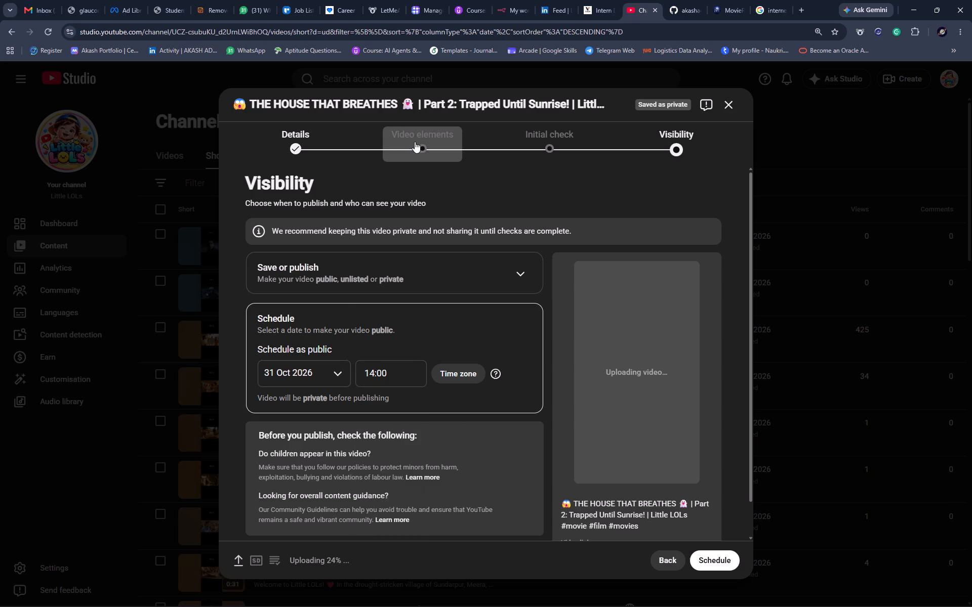
left_click(700, 250)
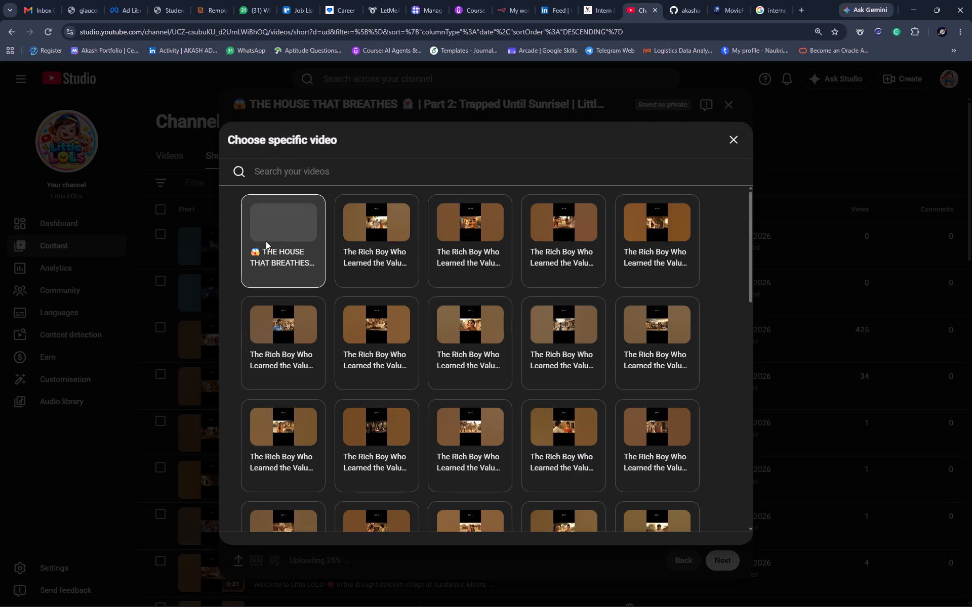
left_click(264, 241)
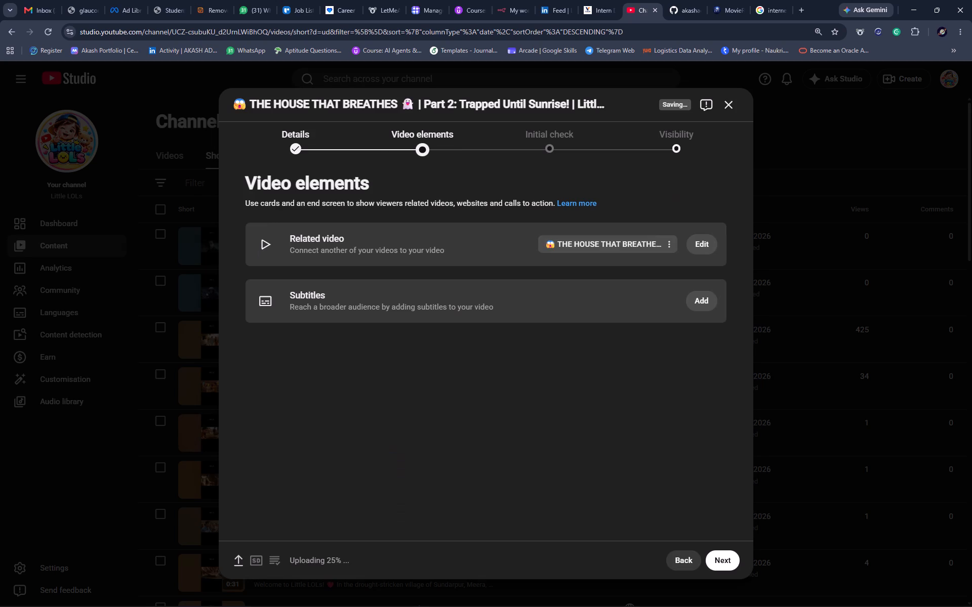
Open the new Short's Initial check stage to view its copyright and Community Guidelines checks.
left_click(545, 132)
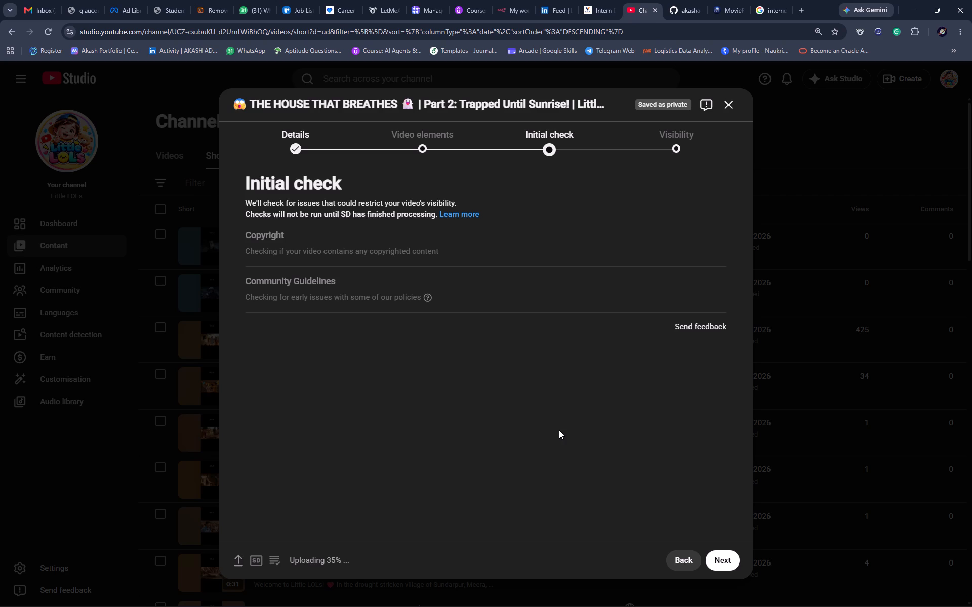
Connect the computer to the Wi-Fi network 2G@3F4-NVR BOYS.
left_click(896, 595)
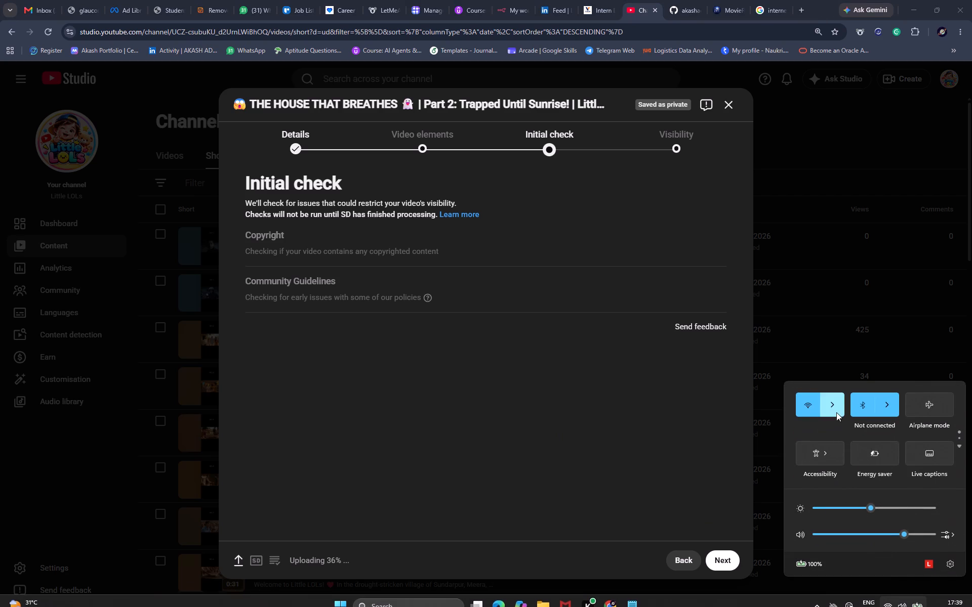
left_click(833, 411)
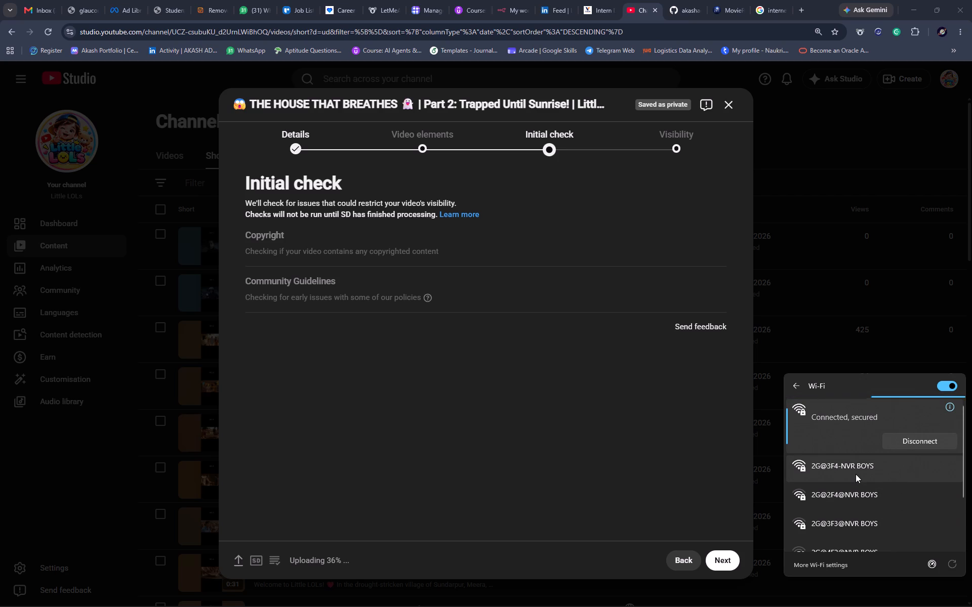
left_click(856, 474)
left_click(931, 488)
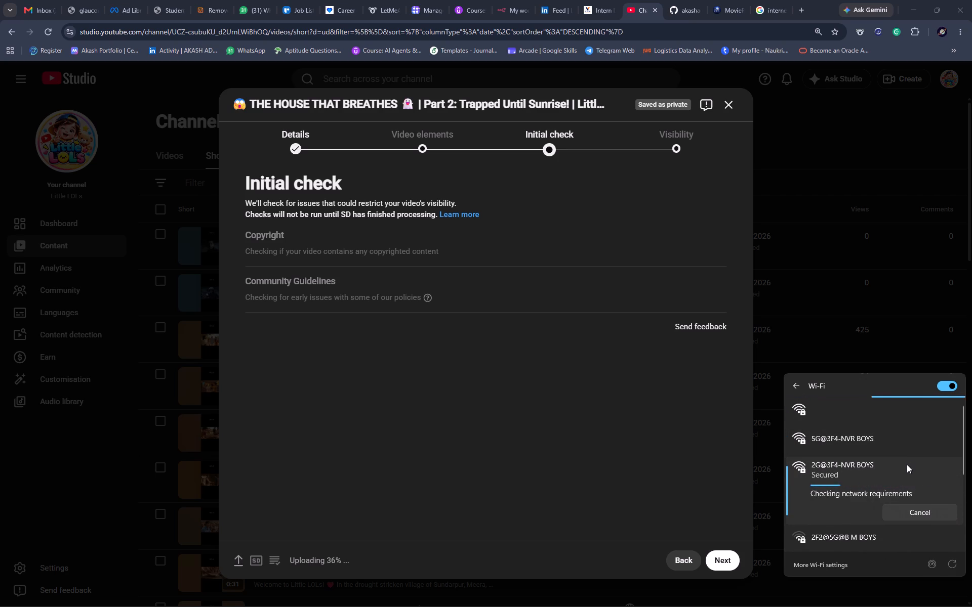
Run Google's internet speed test on the new connection, and return to the Short's upload progress.
left_click(767, 15)
left_click(423, 275)
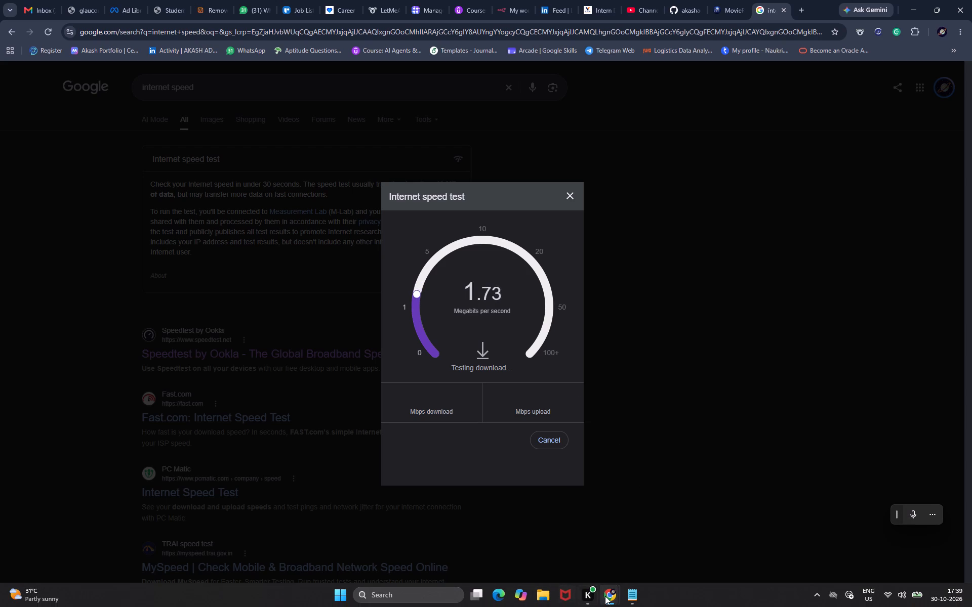
left_click(638, 12)
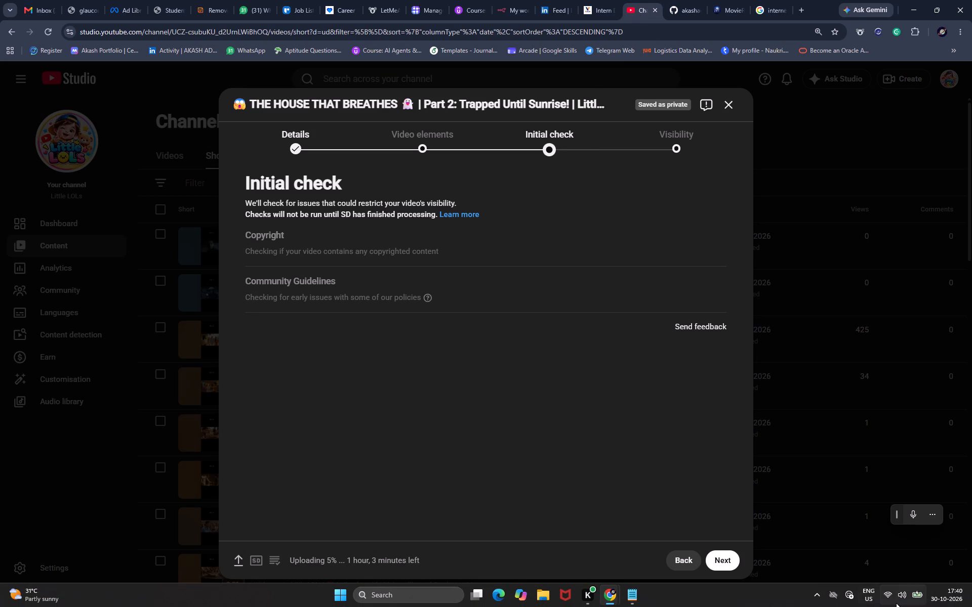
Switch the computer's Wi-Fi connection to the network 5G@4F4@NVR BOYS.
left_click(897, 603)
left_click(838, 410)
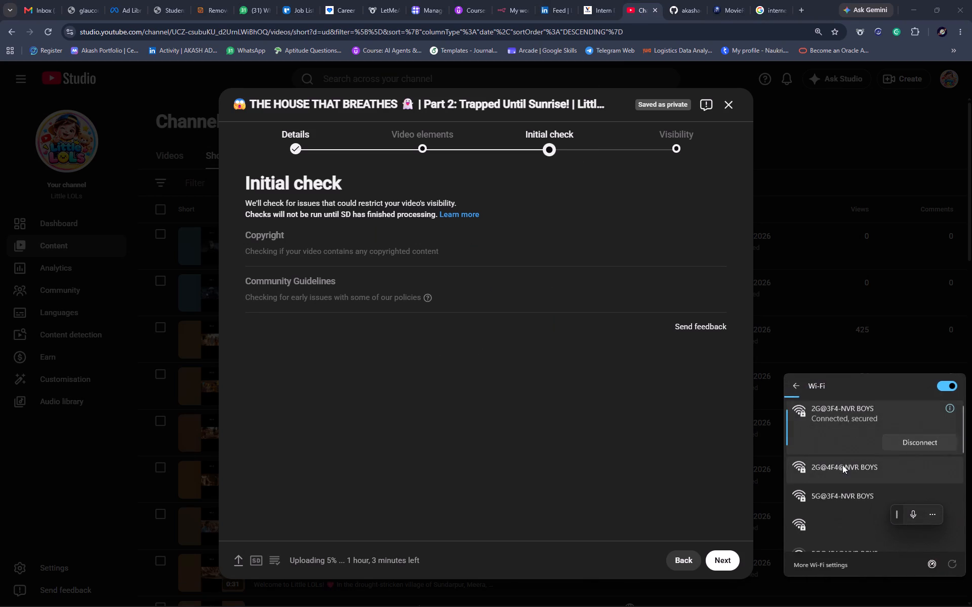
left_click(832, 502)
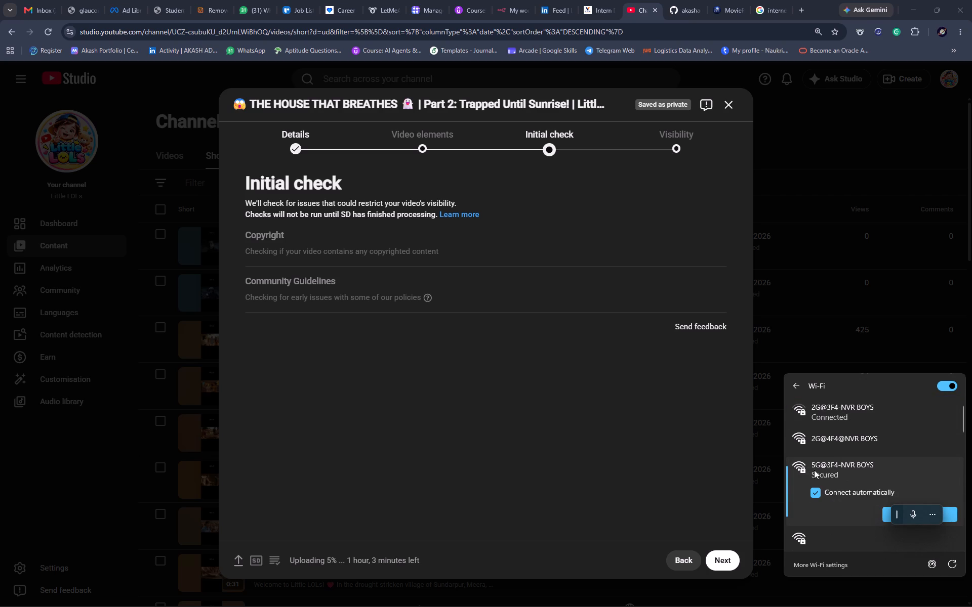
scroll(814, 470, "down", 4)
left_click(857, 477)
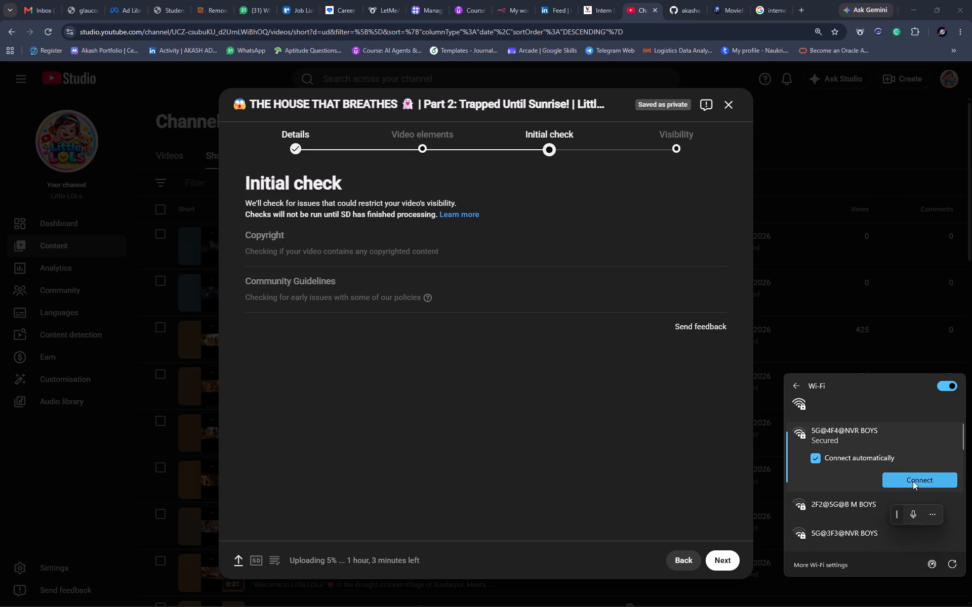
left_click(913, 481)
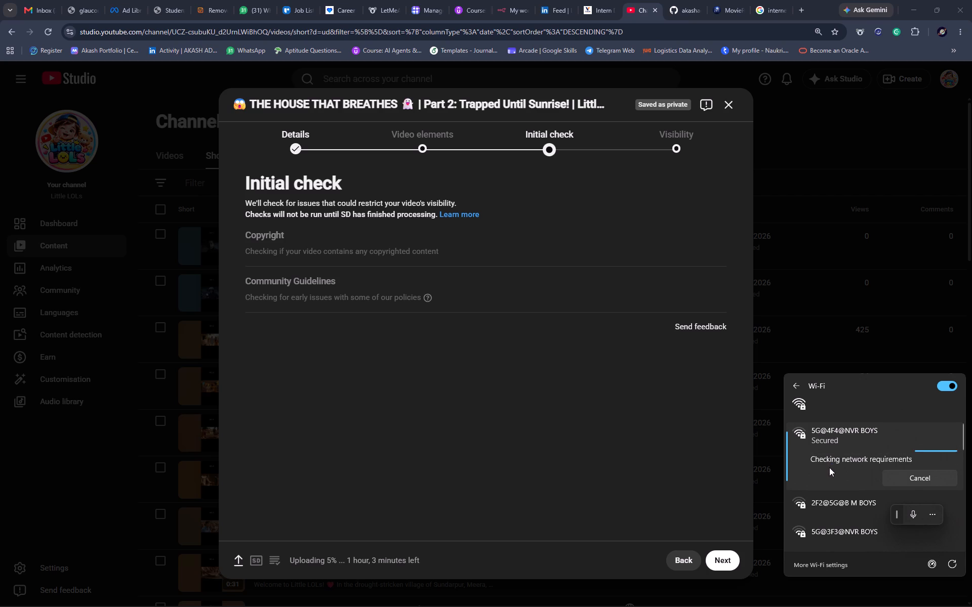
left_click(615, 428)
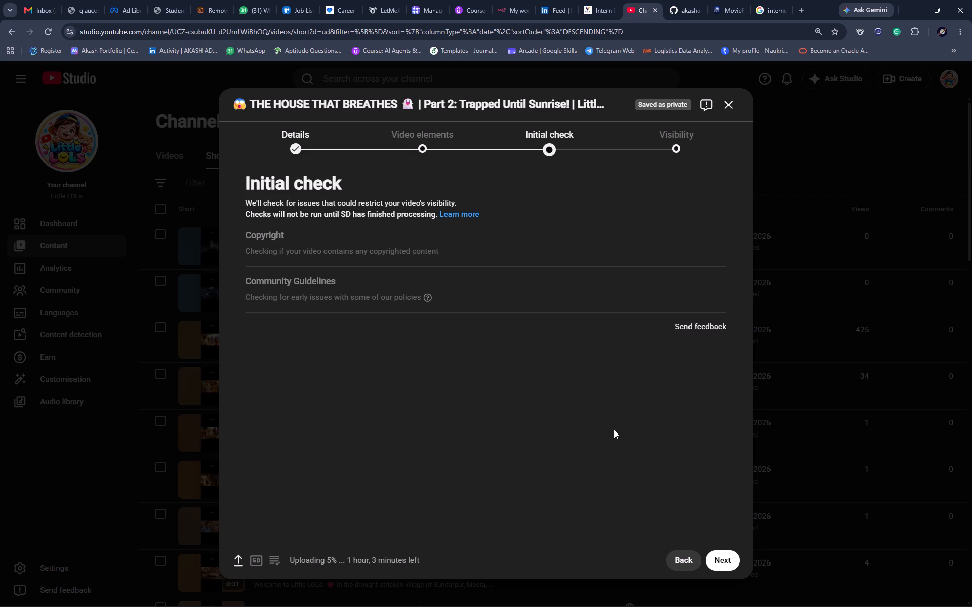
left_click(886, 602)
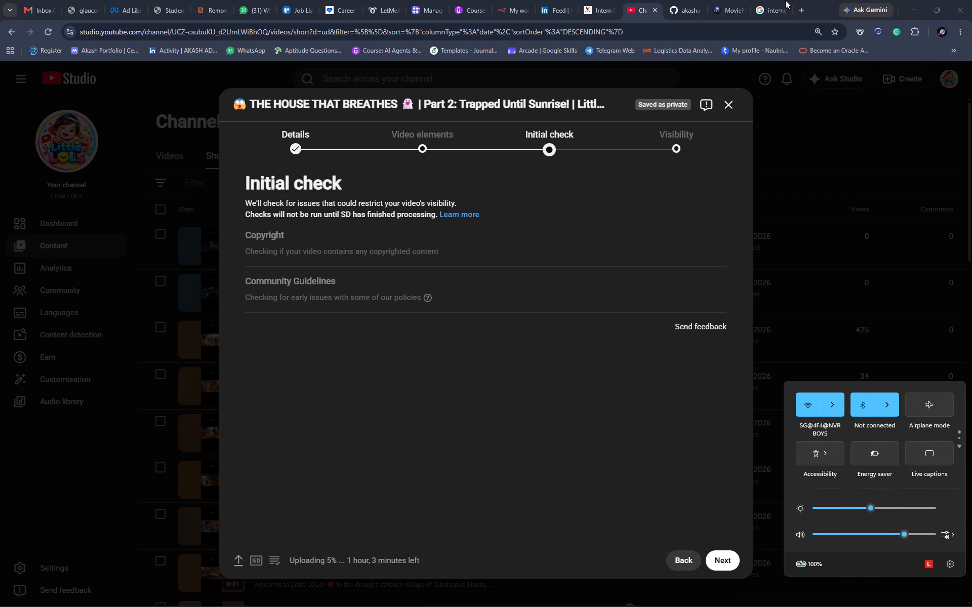
Rerun Google's internet speed test on the newly selected Wi-Fi network.
left_click(772, 5)
left_click(545, 344)
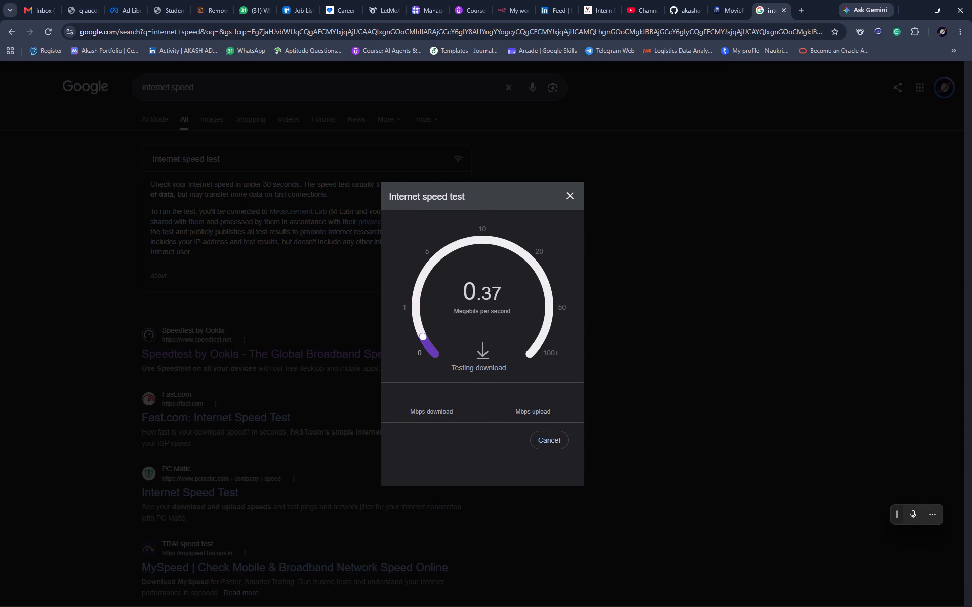
Switch the computer's Wi-Fi connection to the network 5G@3F4-NVR BOYS.
left_click(881, 597)
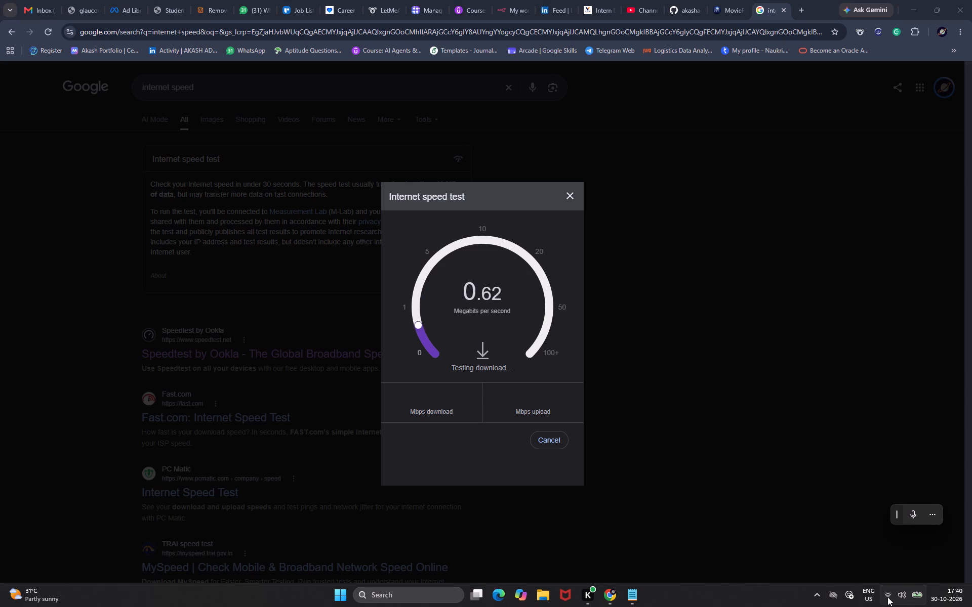
left_click(889, 596)
left_click(838, 407)
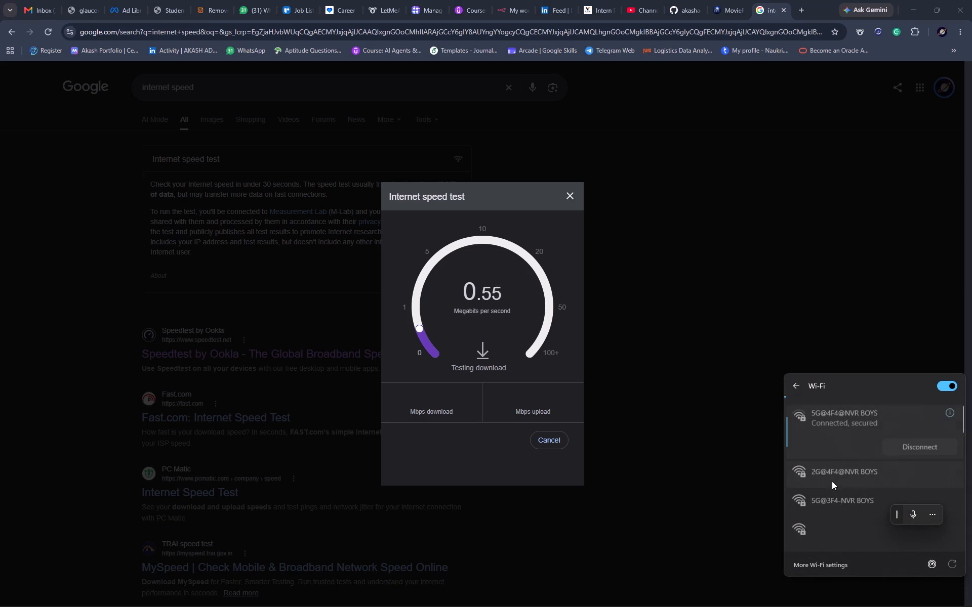
left_click(835, 500)
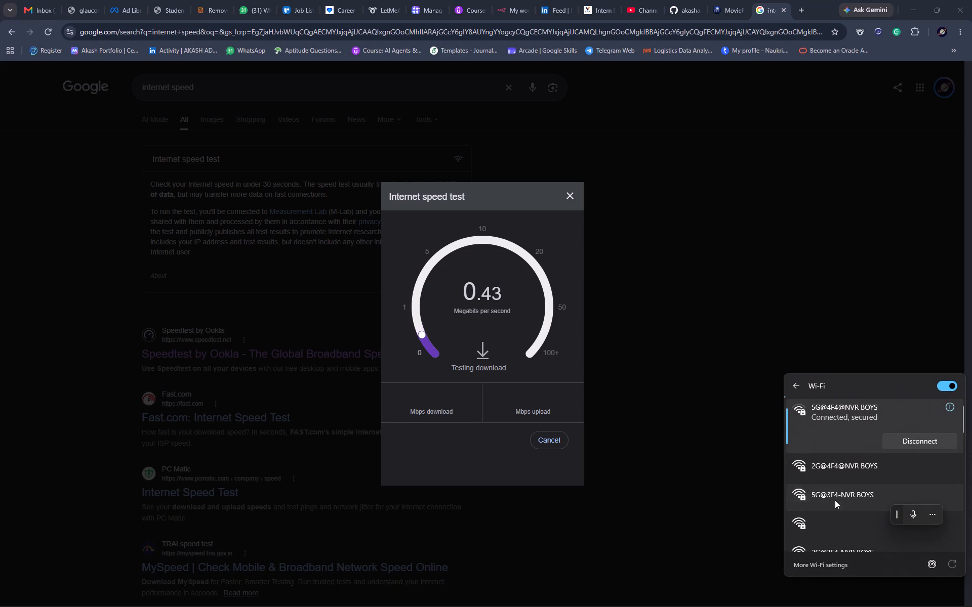
left_click(887, 514)
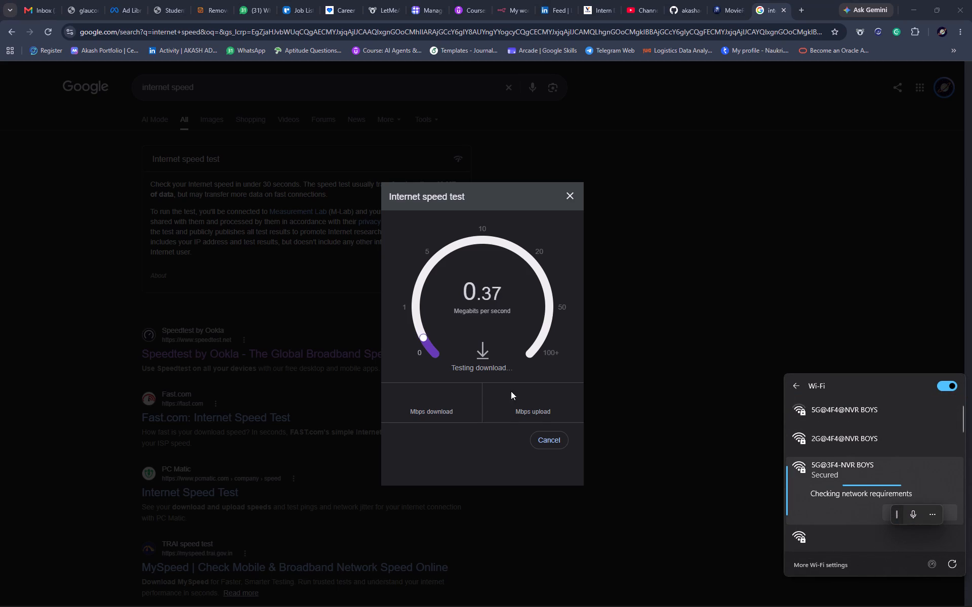
Close the internet speed test and check the Short's upload progress in YouTube Studio.
left_click(570, 196)
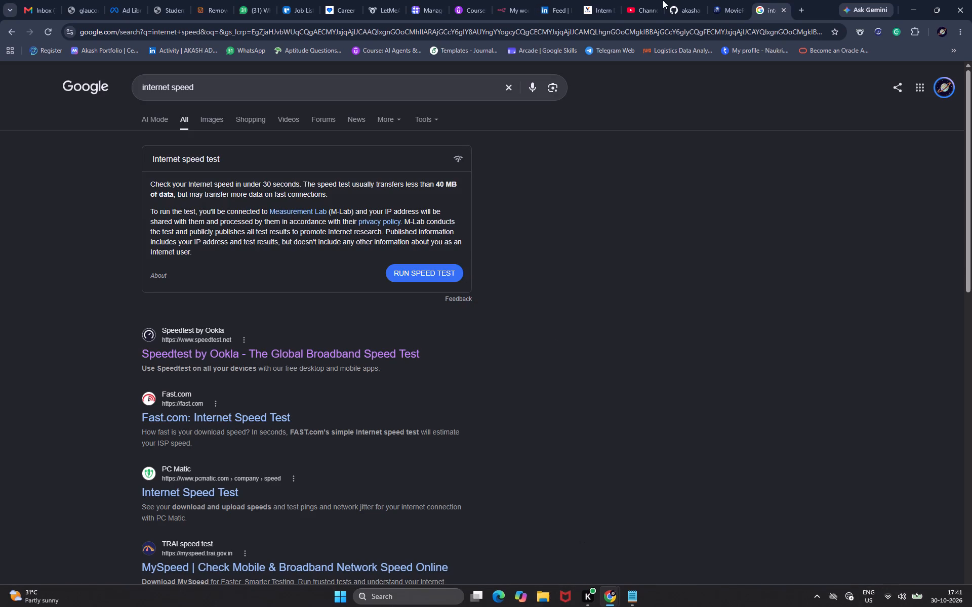
left_click(641, 10)
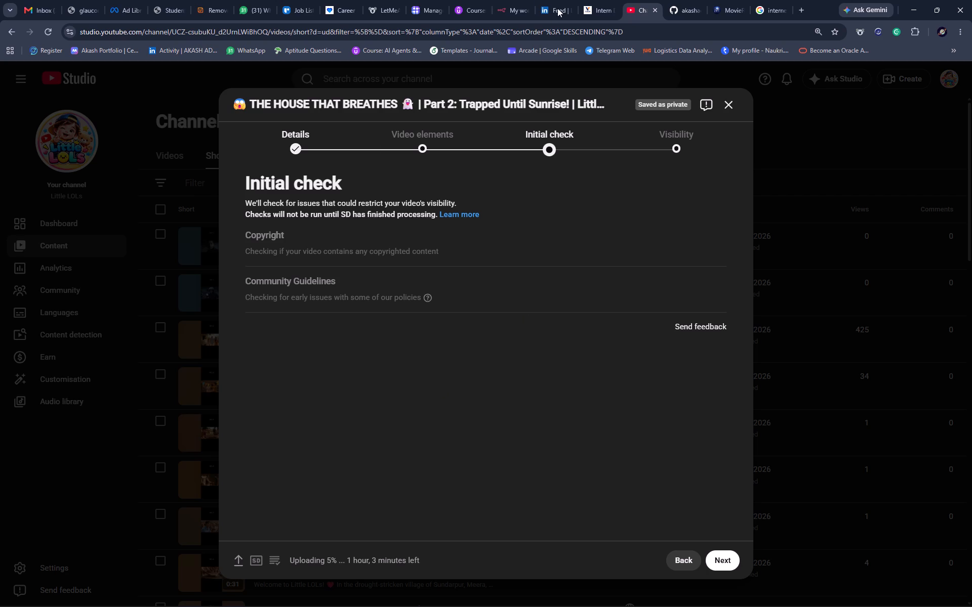
Run Google's internet speed test again and check which Wi-Fi network is connected.
left_click(760, 5)
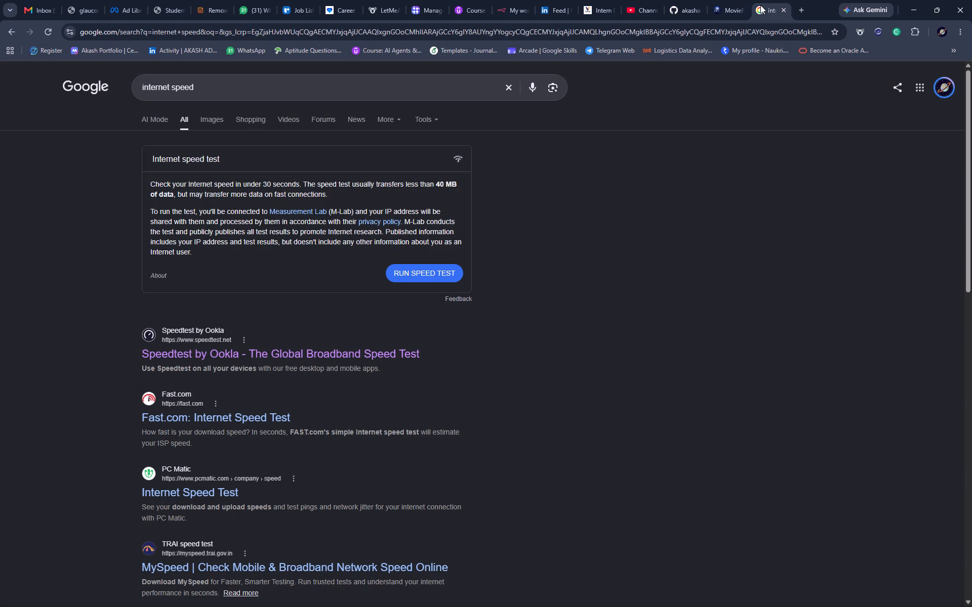
left_click(414, 270)
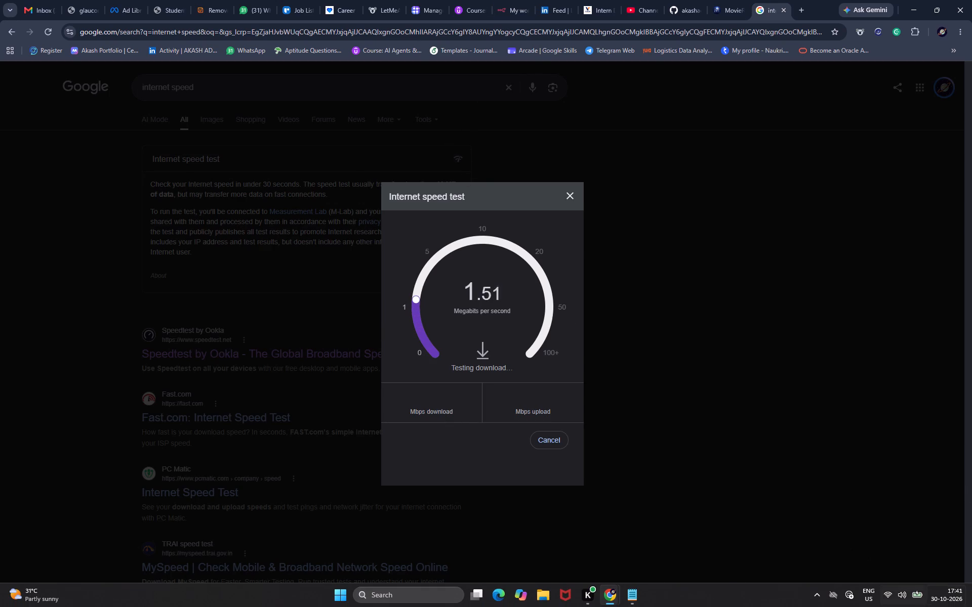
left_click(897, 606)
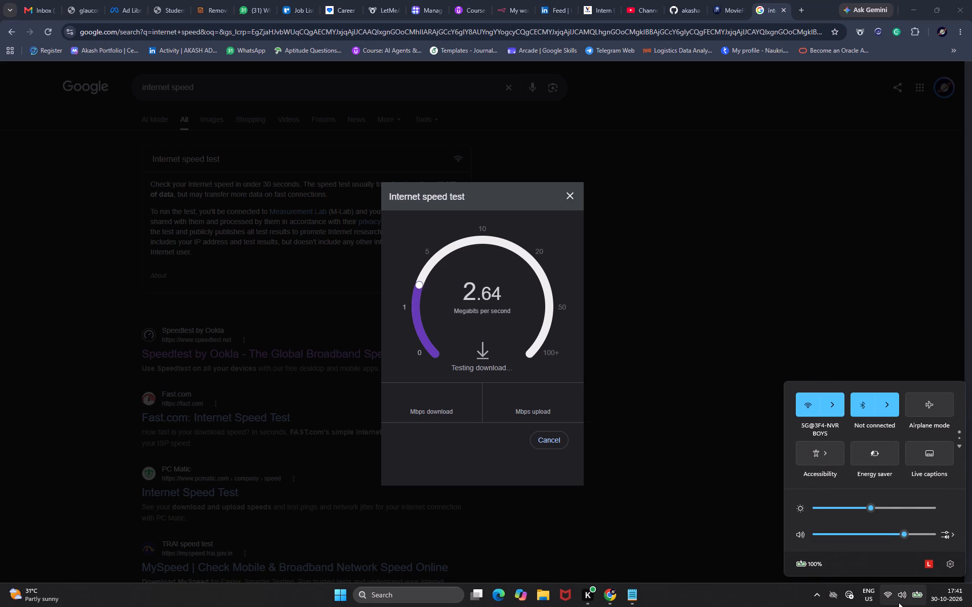
left_click(638, 295)
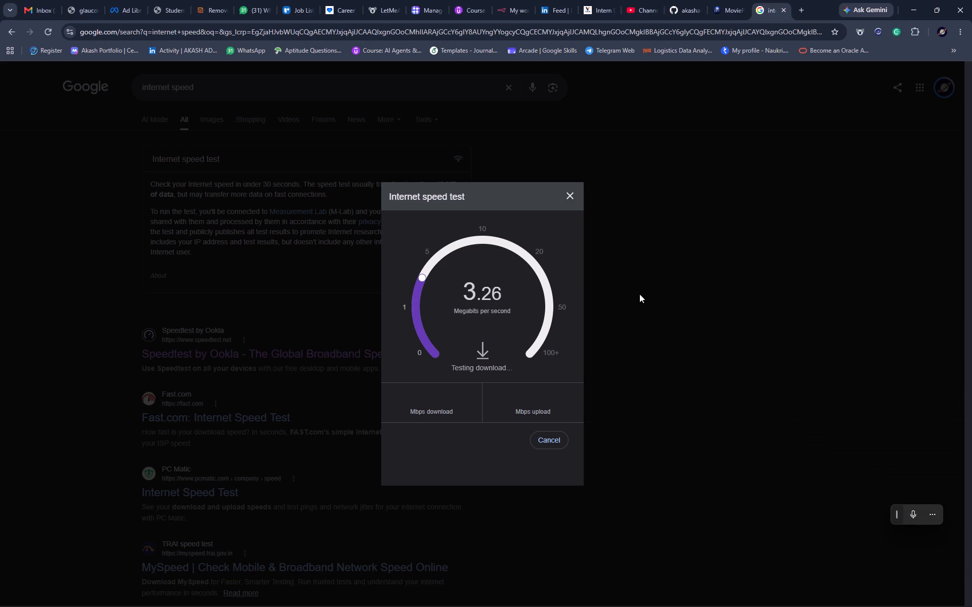
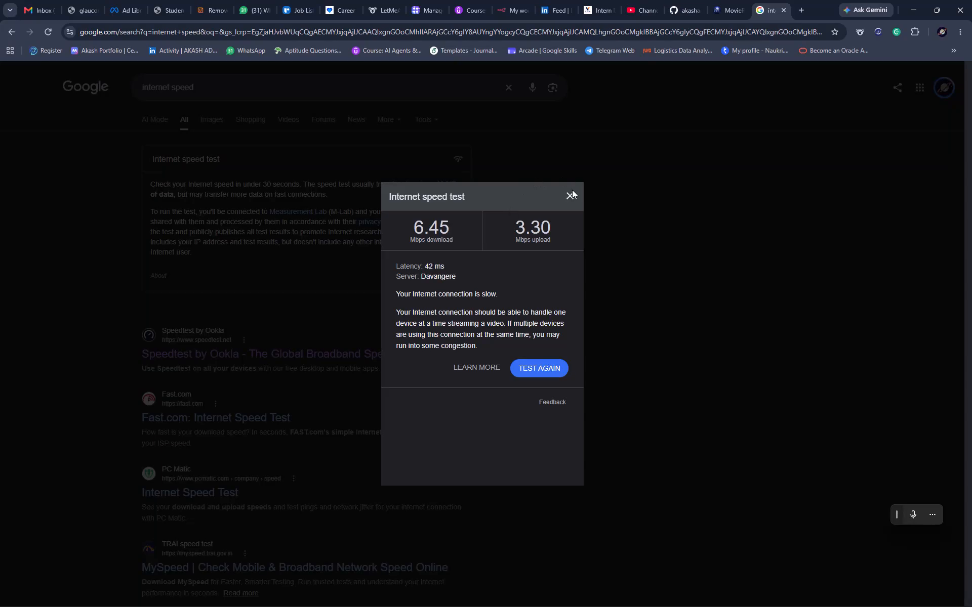
Dismiss the internet speed test results and return to the Short's upload in YouTube Studio to check its progress.
left_click(572, 192)
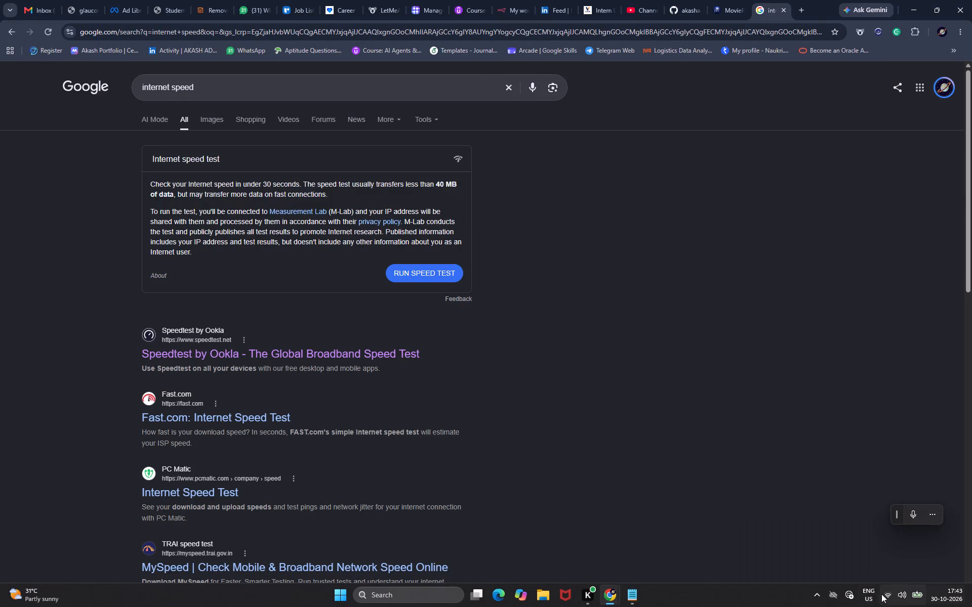
left_click(631, 4)
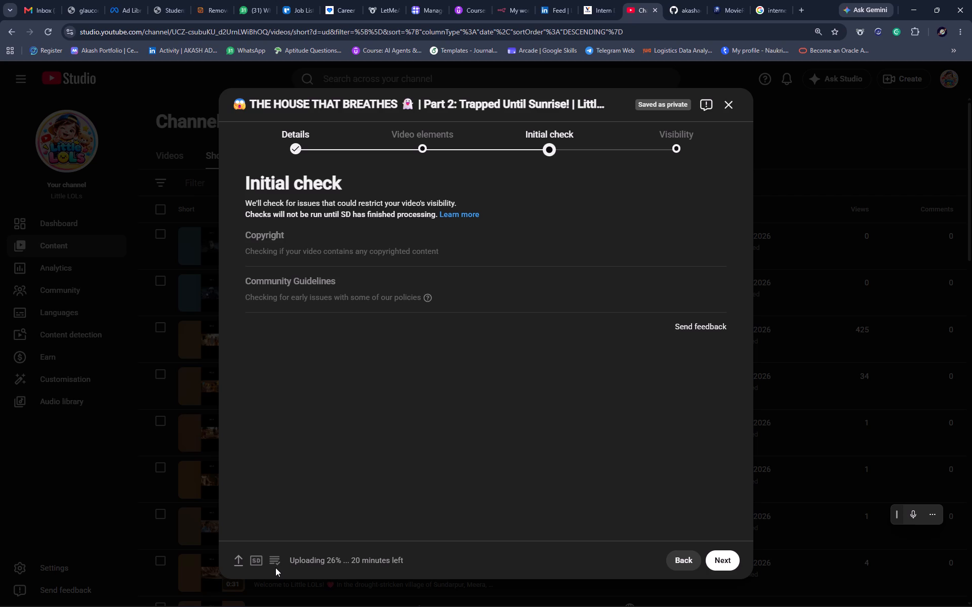
Switch the computer's Wi-Fi connection to the secured network "5G@3F3@NVR BOYS".
left_click(910, 606)
double_click(910, 606)
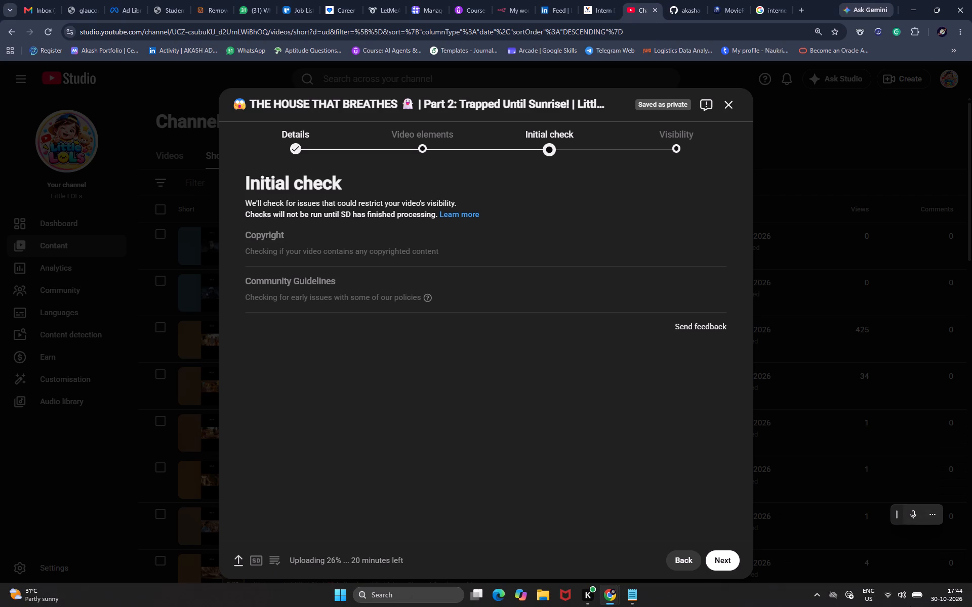
left_click(902, 599)
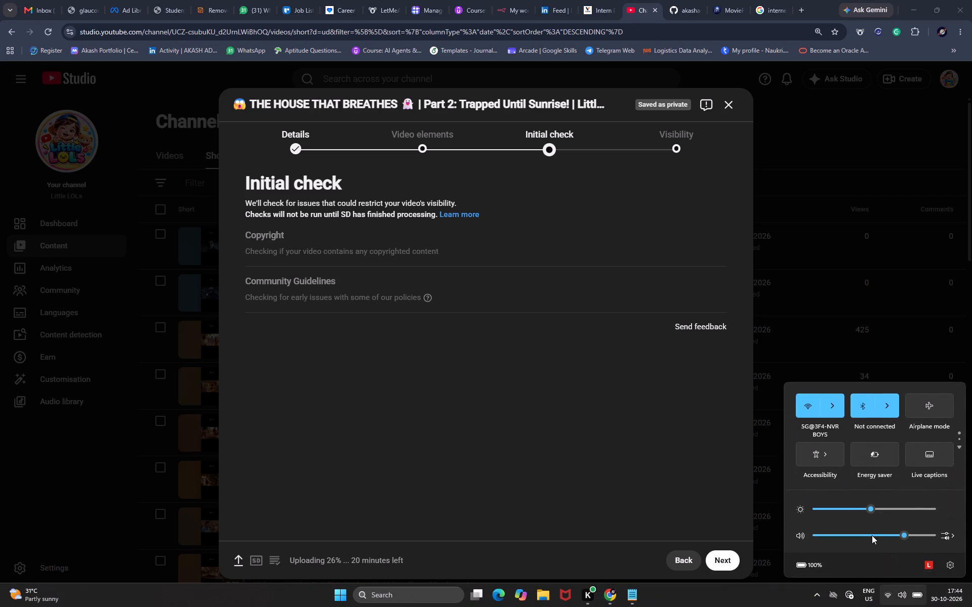
left_click(839, 408)
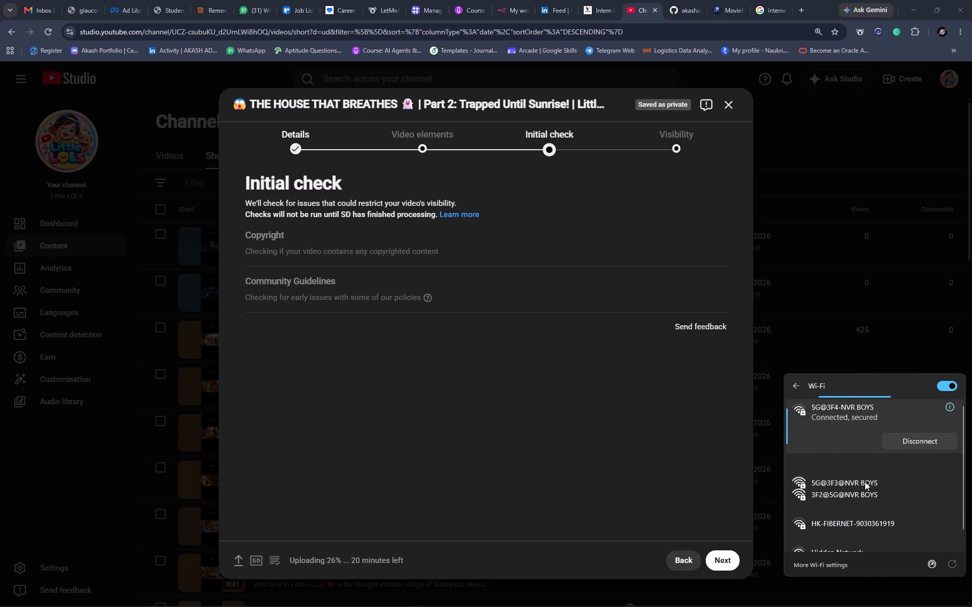
left_click(853, 471)
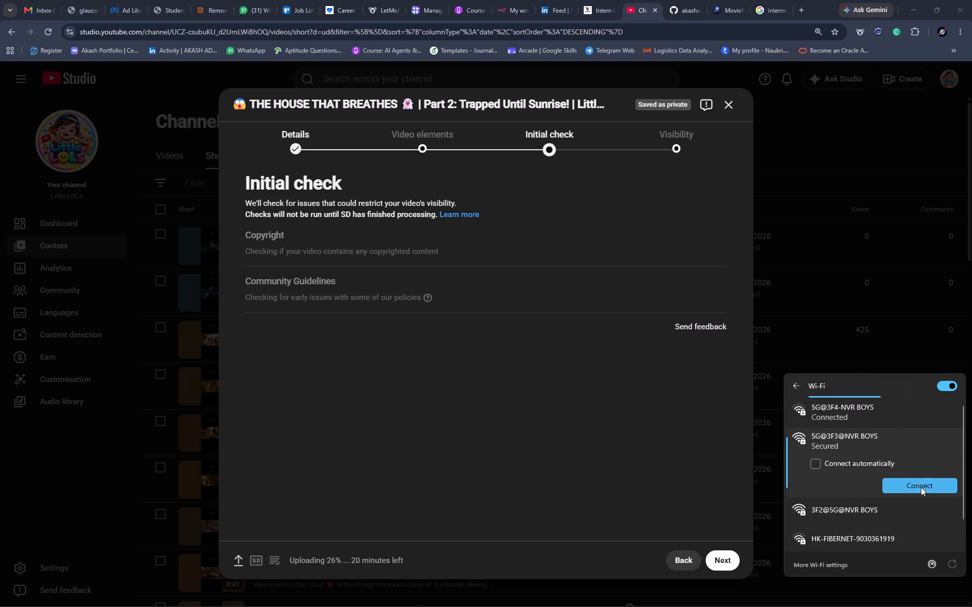
left_click(921, 487)
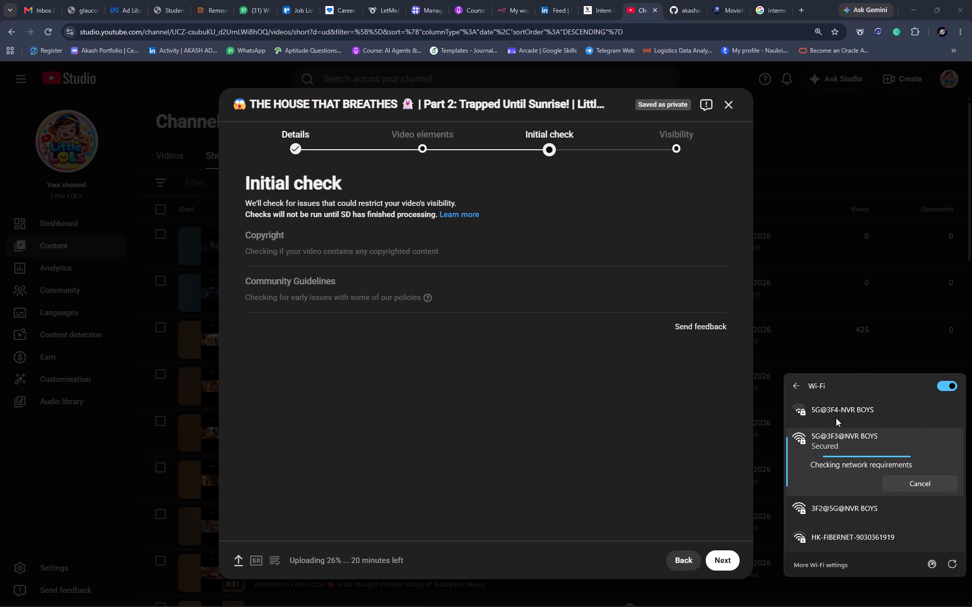
Start the internet speed test from the 'internet speed' search results and check the Short's upload progress while it runs.
left_click(757, 12)
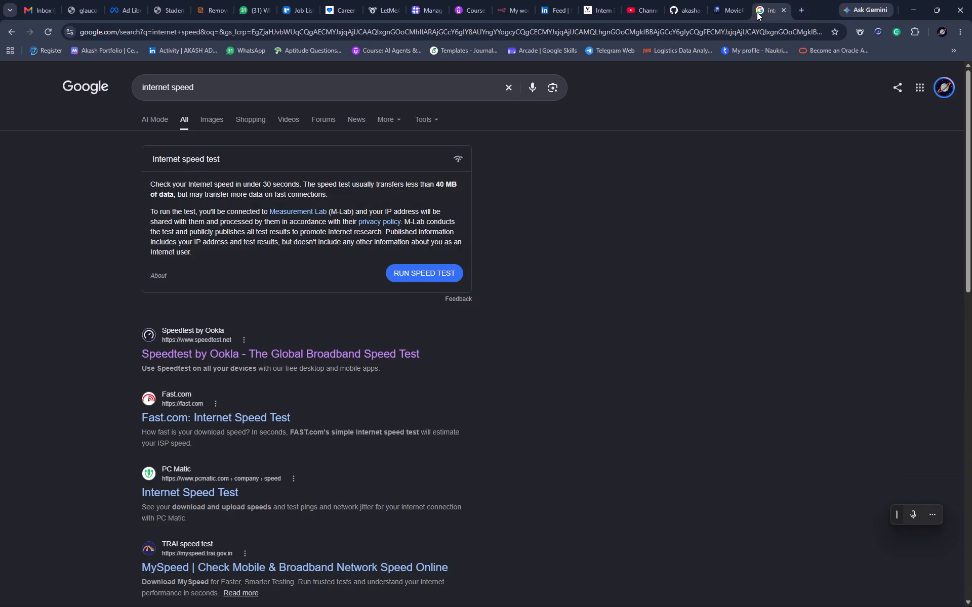
left_click(408, 266)
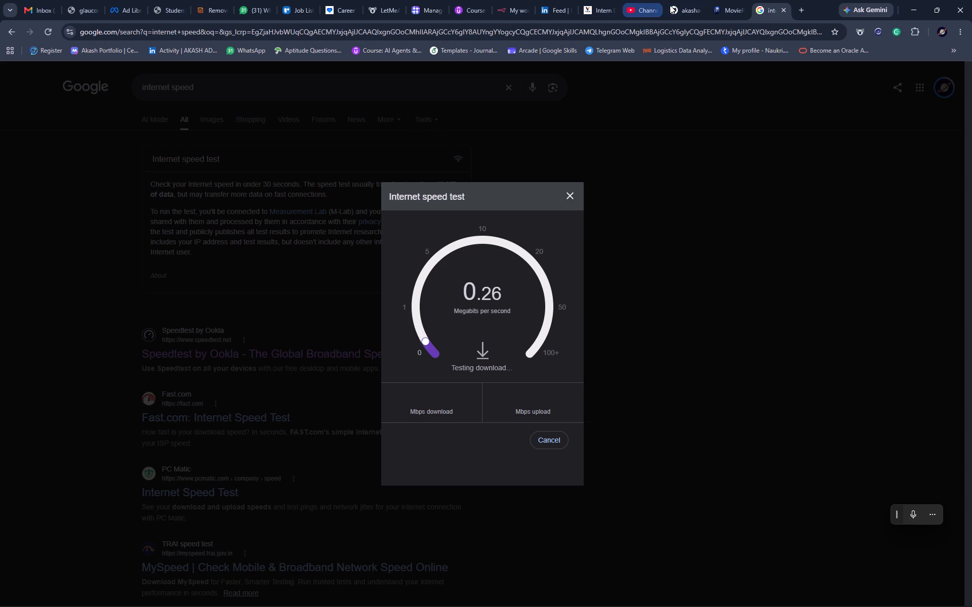
left_click(638, 4)
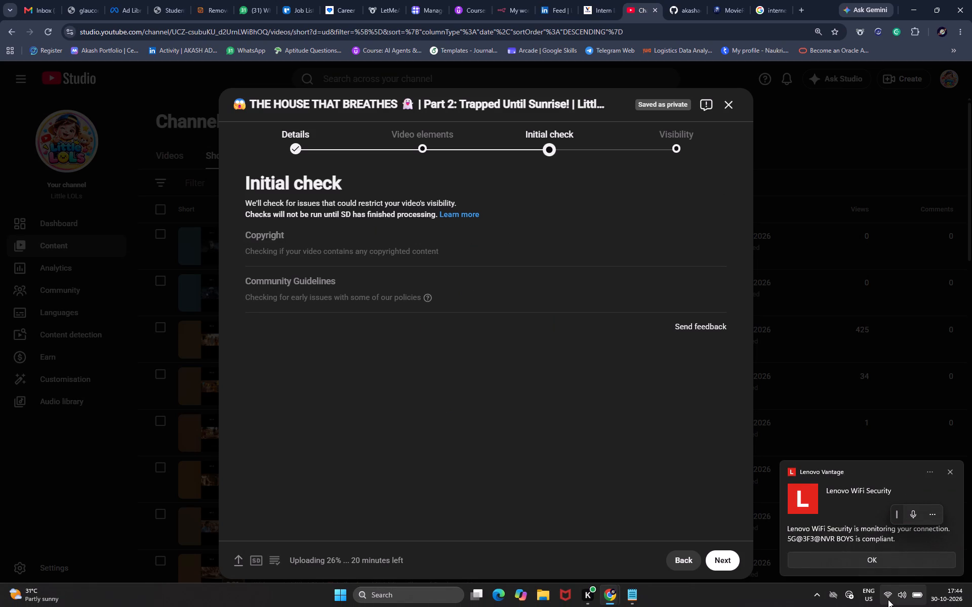
Dismiss the Lenovo WiFi Security notification about the new connection.
left_click(951, 467)
left_click(948, 494)
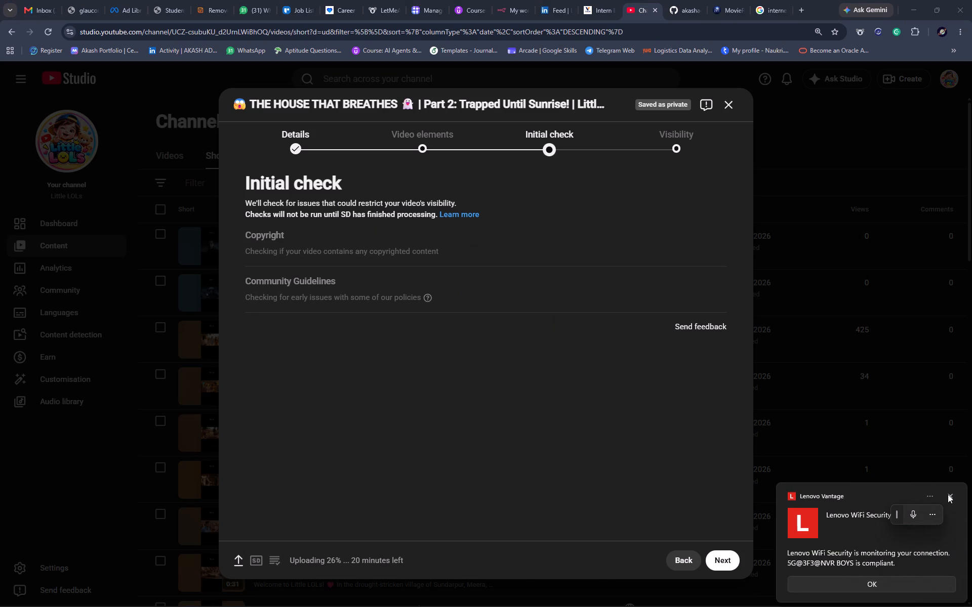
Cancel the running internet speed test and retry it, checking the Short's upload progress in YouTube Studio meanwhile.
left_click(775, 7)
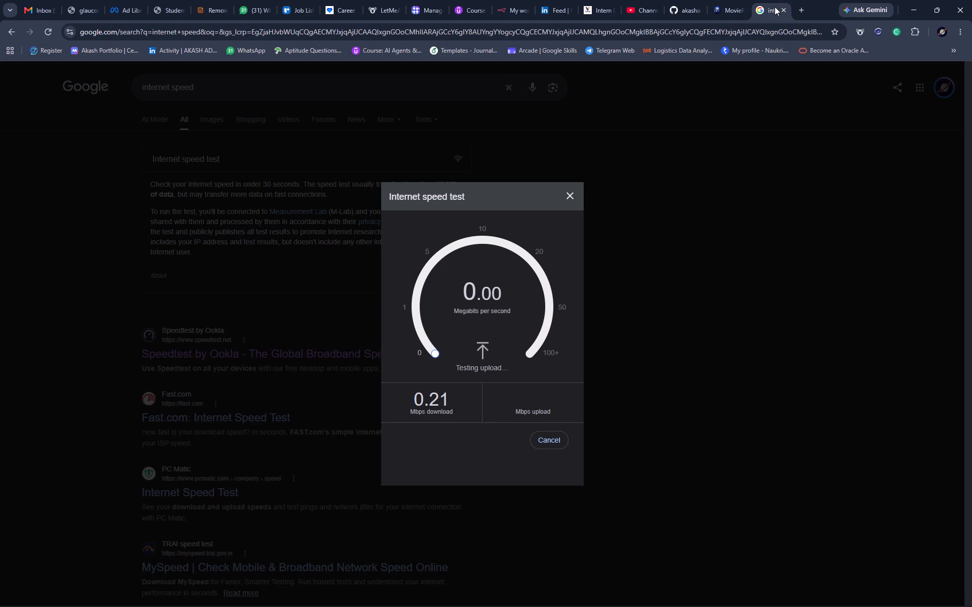
left_click(548, 445)
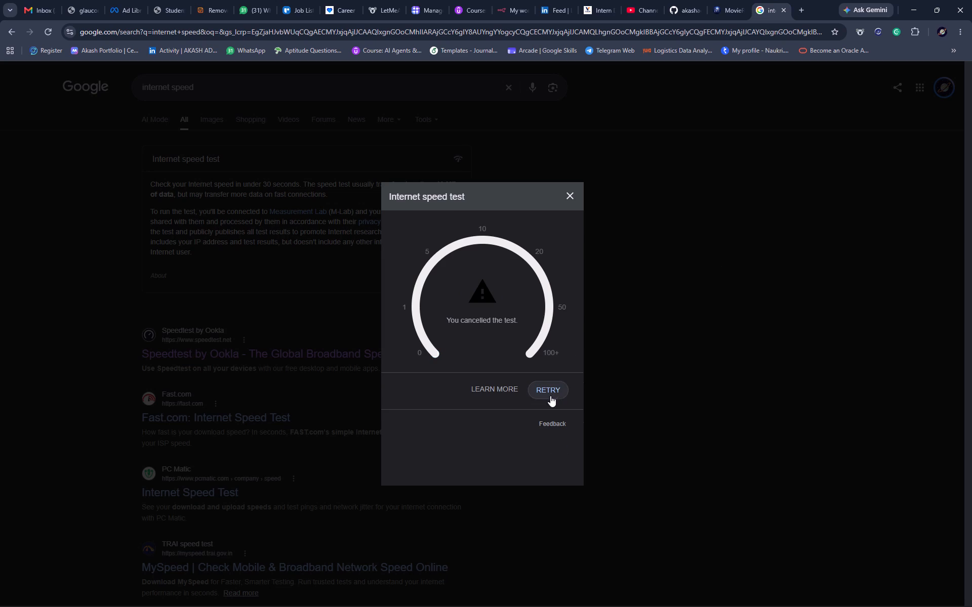
left_click(552, 396)
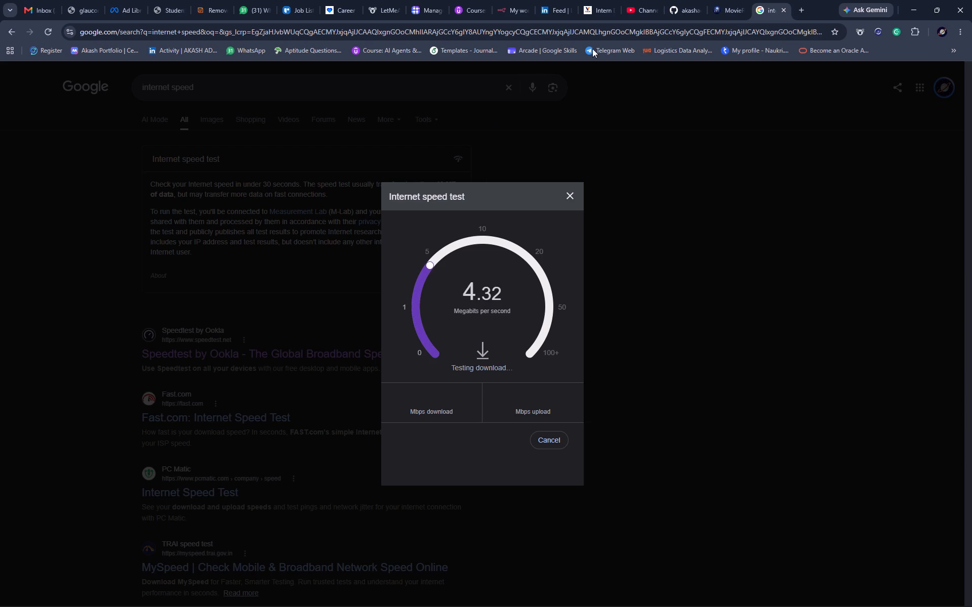
left_click(637, 4)
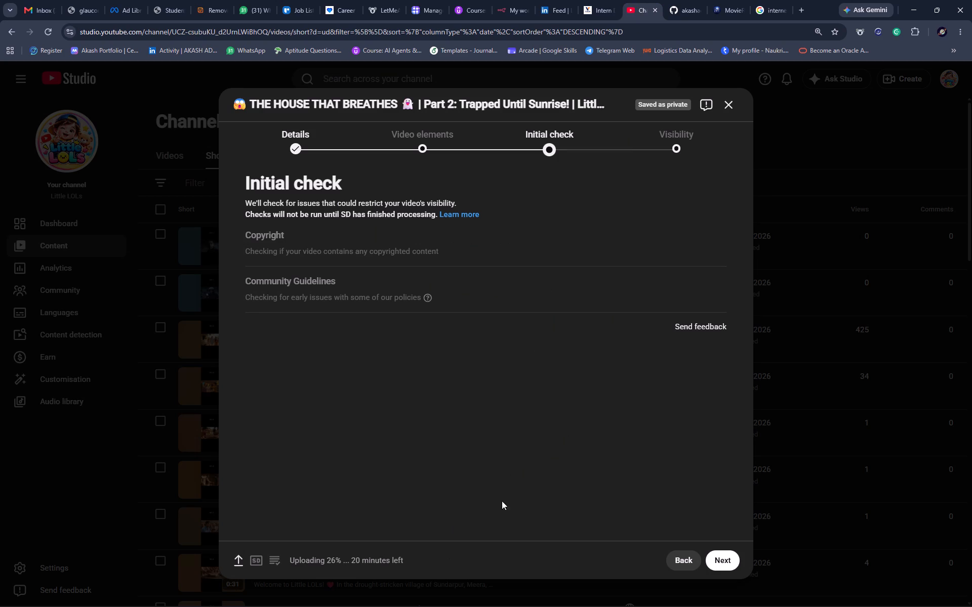
scroll(493, 513, "down", 2)
double_click(449, 358)
Return to the running speed test and look through the list of available Wi-Fi networks.
left_click(779, 0)
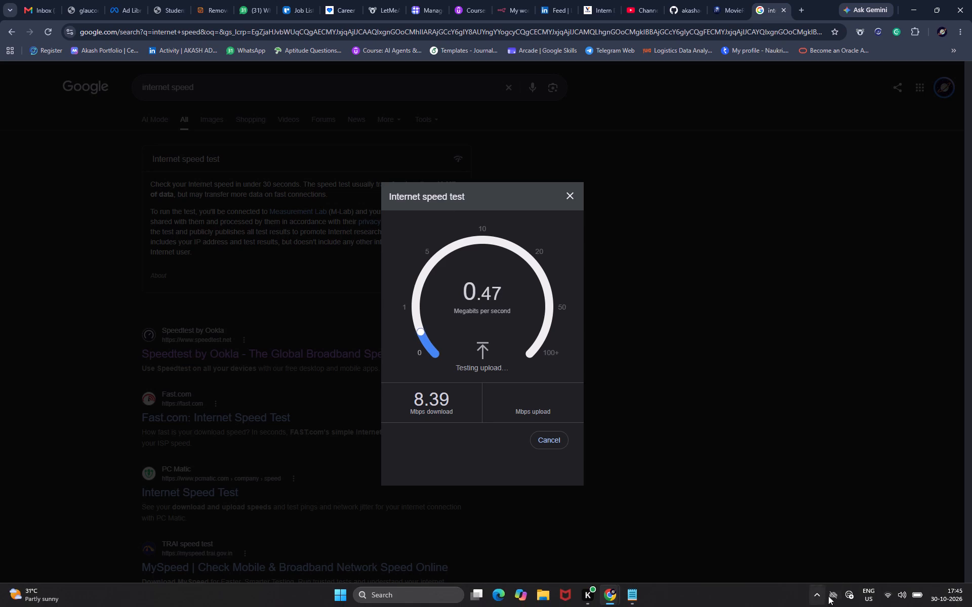
left_click(890, 606)
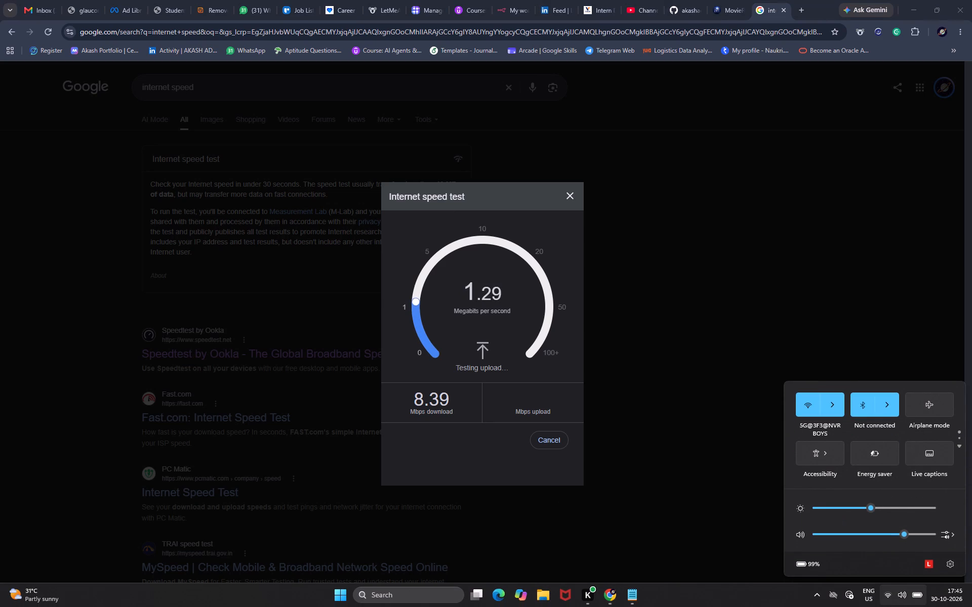
left_click(832, 405)
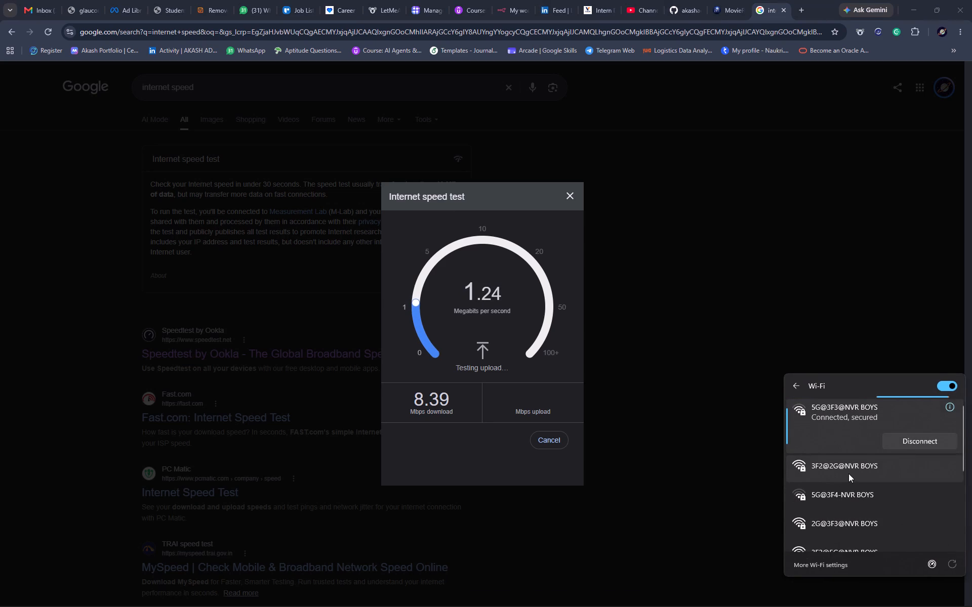
scroll(841, 504, "down", 2)
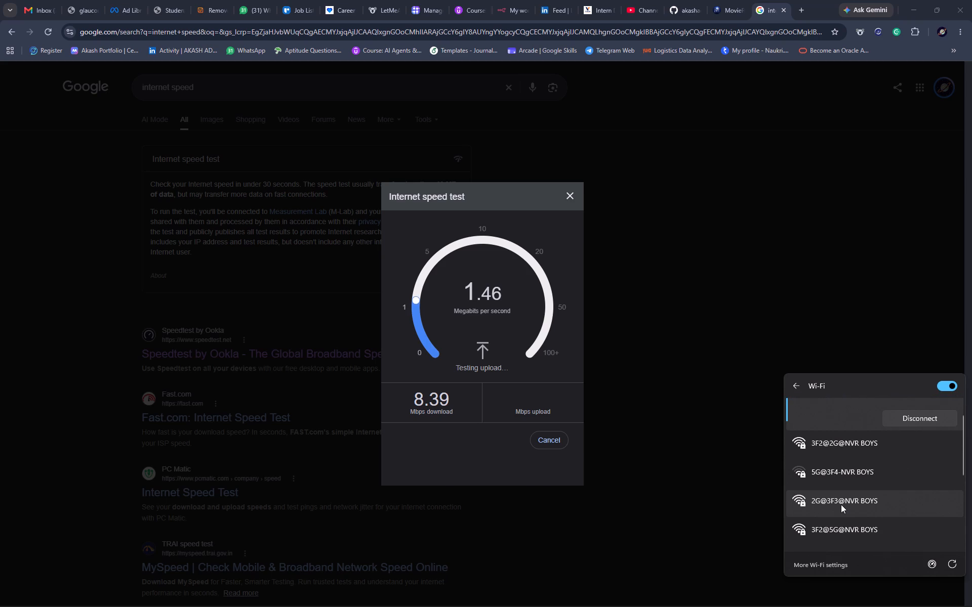
Run the internet speed test again and recheck the Short's upload progress on its Initial check stage.
left_click(544, 366)
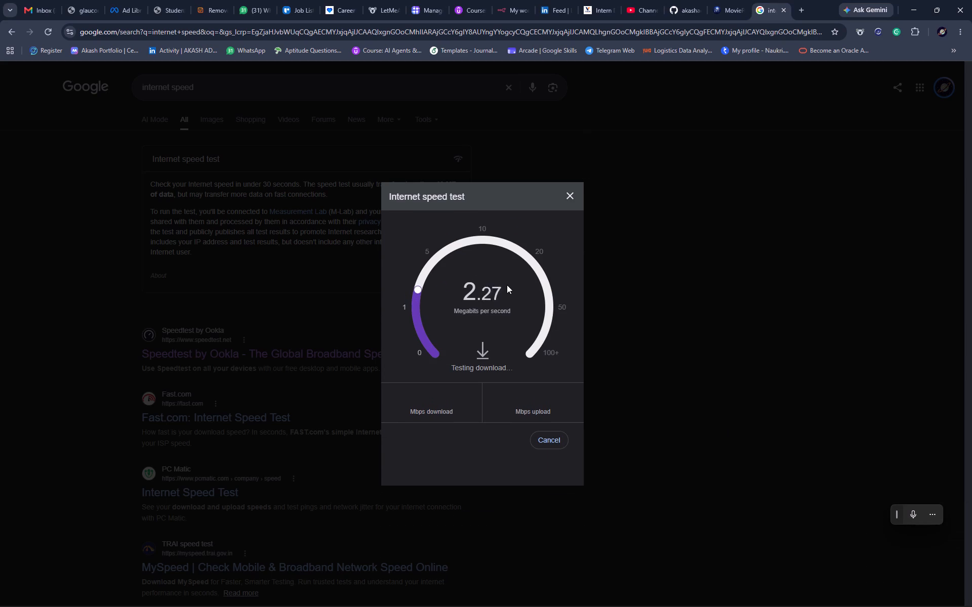
left_click(643, 0)
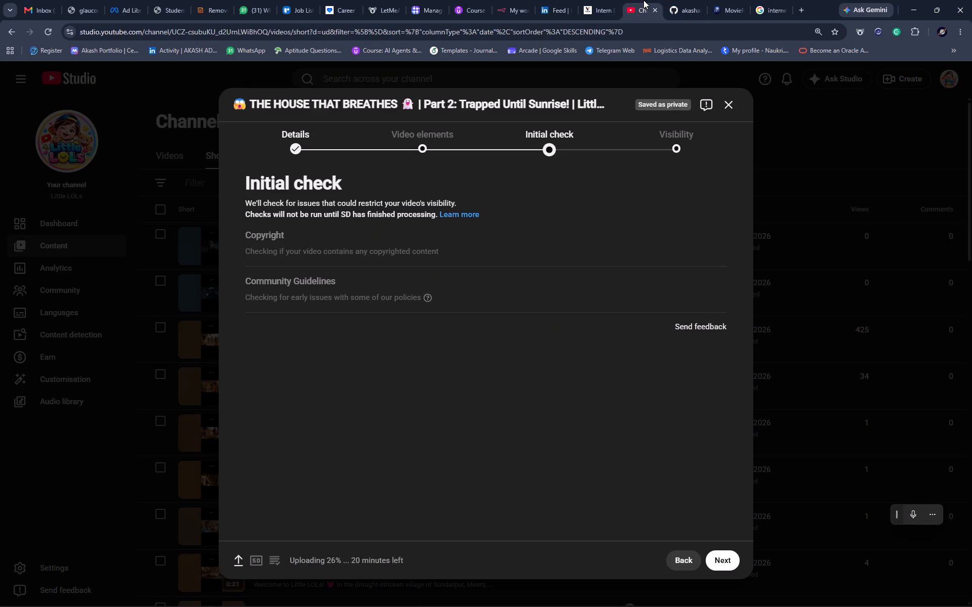
scroll(496, 325, "down", 2)
scroll(496, 325, "up", 2)
scroll(496, 325, "down", 2)
Close the open Movie page and the 'internet speed' search page, including its test results, and return to the Short's upload.
left_click(739, 3)
left_click(744, 12)
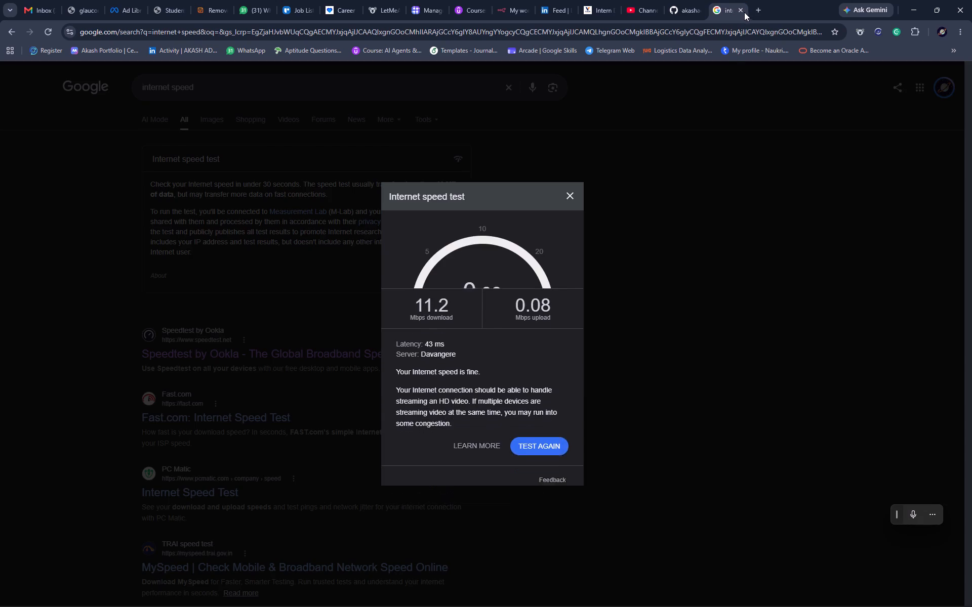
left_click(564, 192)
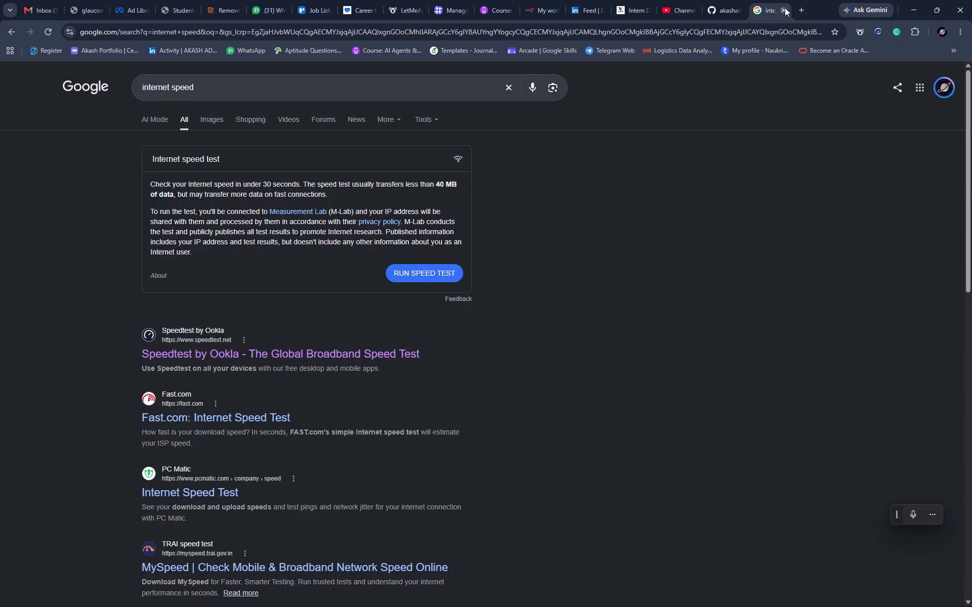
left_click(785, 8)
left_click(715, 14)
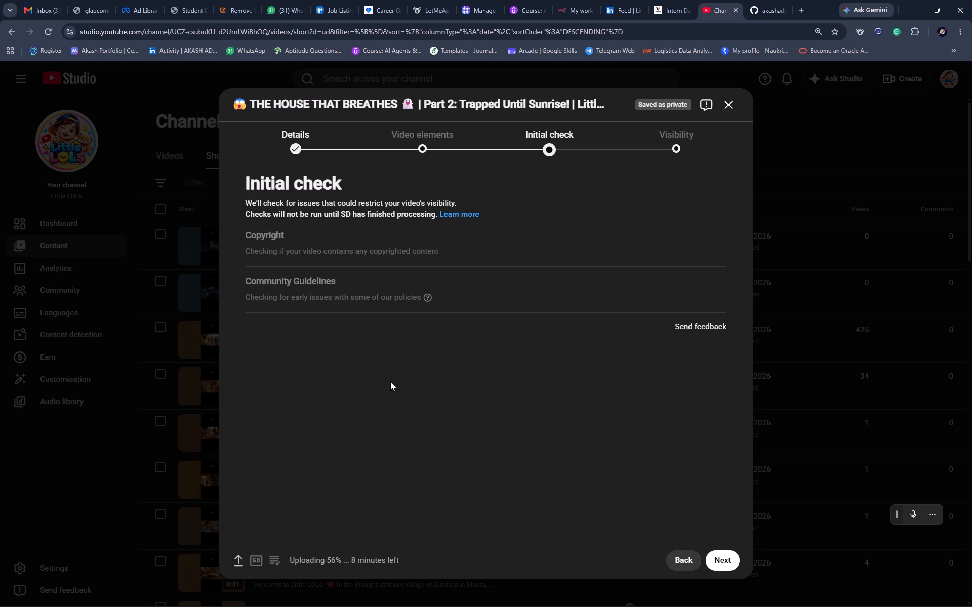
View the Short's Video elements stage and look at its options for adding subtitles, leaving without adding any.
left_click(426, 146)
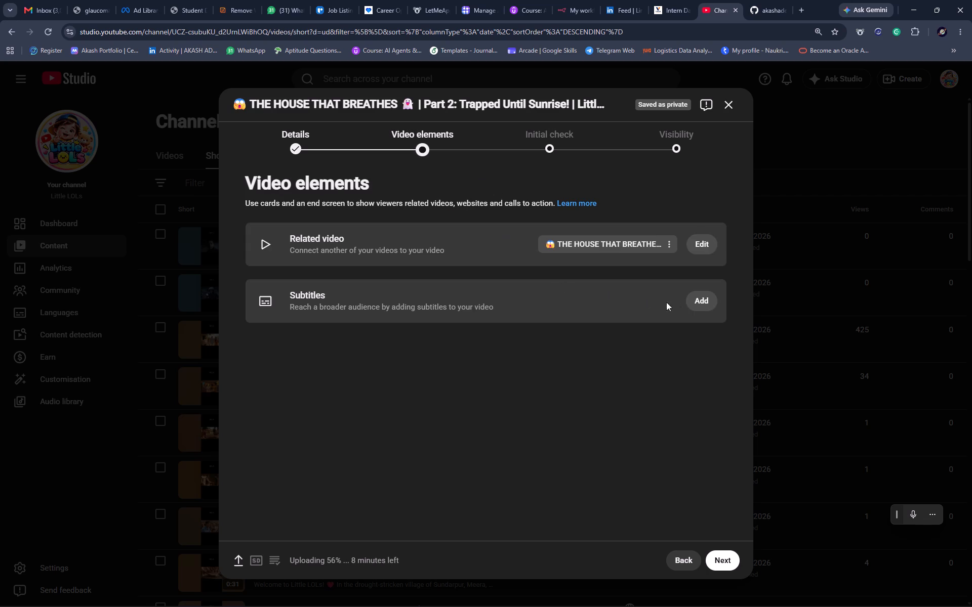
left_click(713, 306)
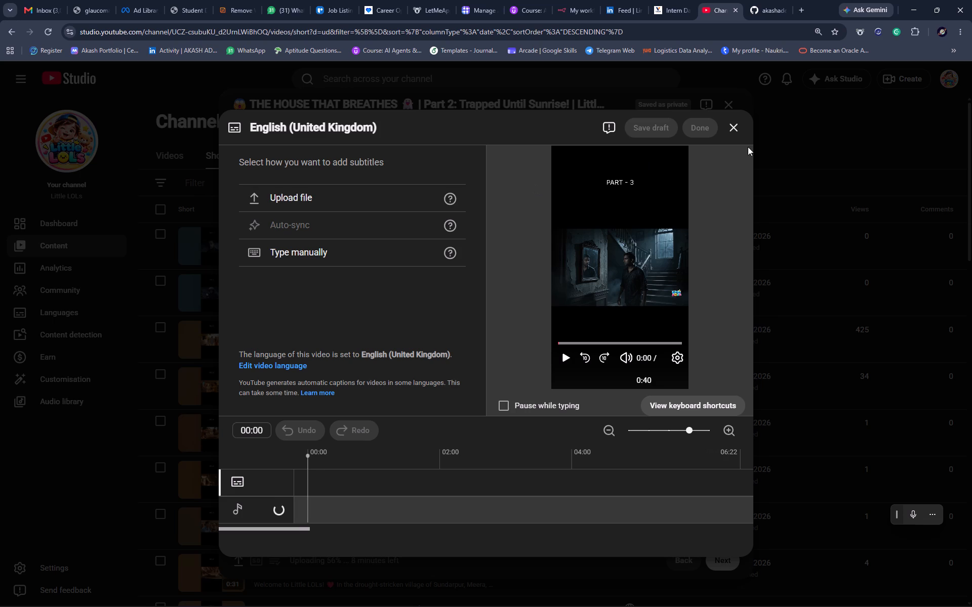
left_click(737, 121)
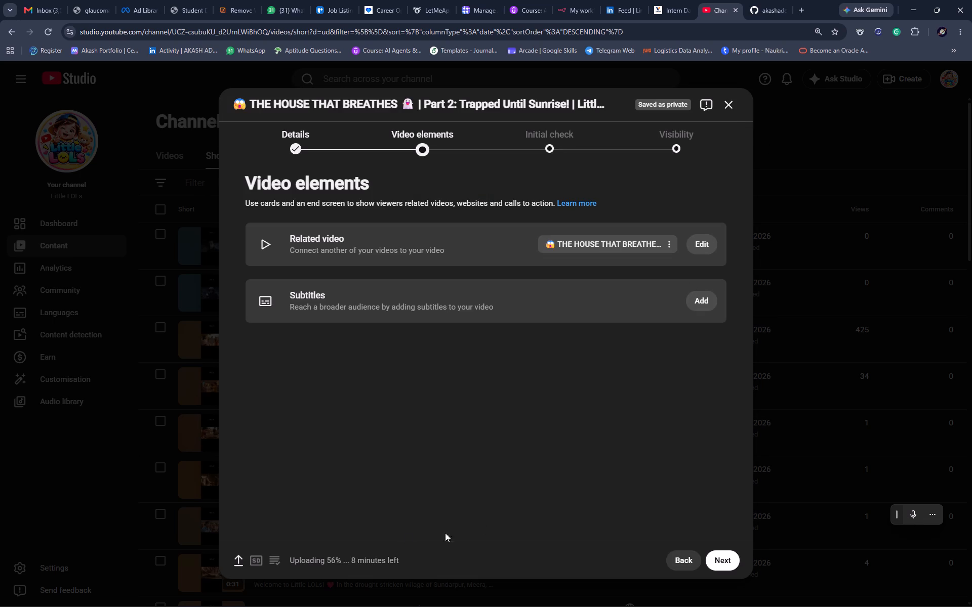
left_click(402, 535)
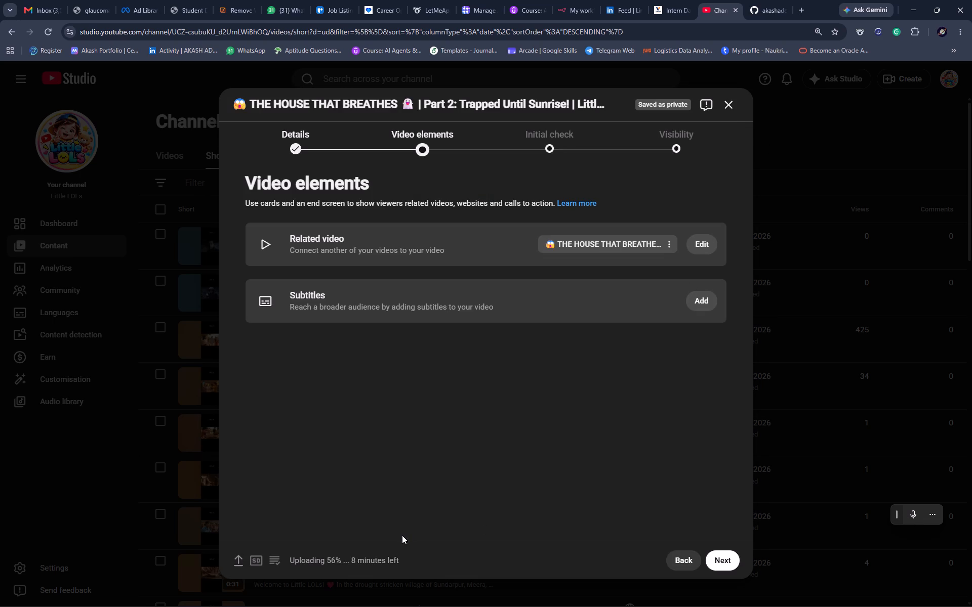
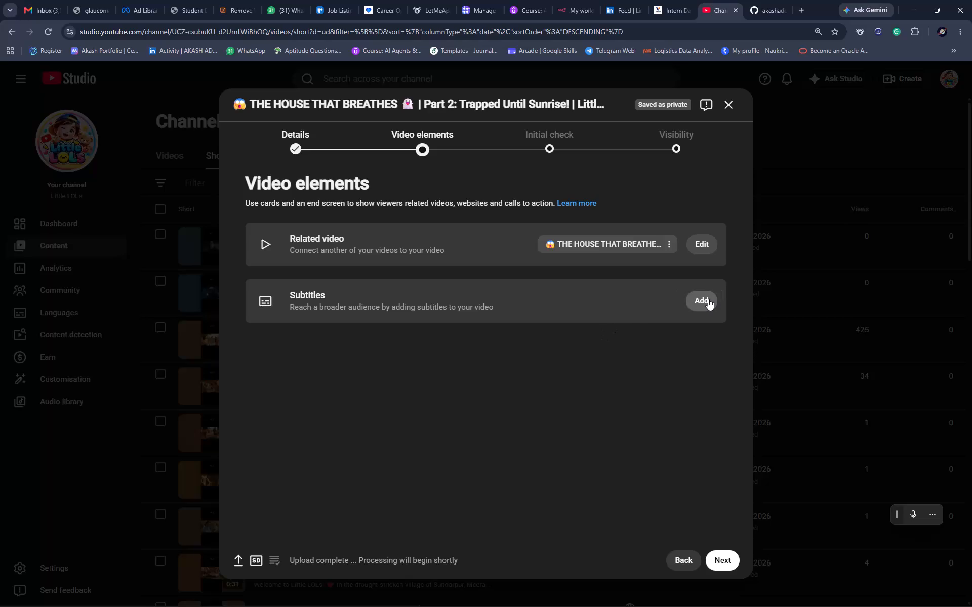
Look through the ways to add English (United Kingdom) subtitles to the Short, and leave the subtitle editor without adding any.
left_click(708, 299)
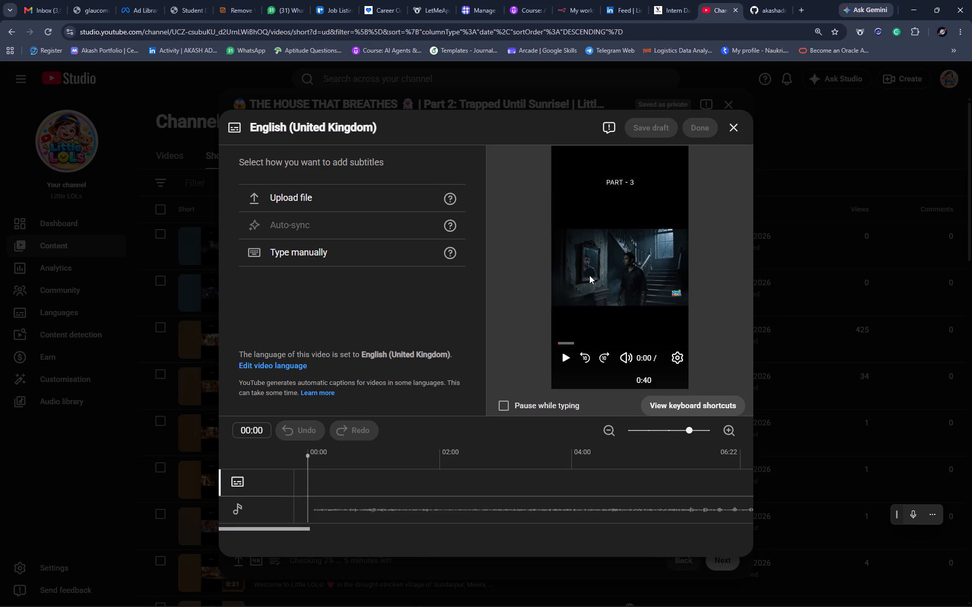
left_click(365, 219)
left_click(733, 125)
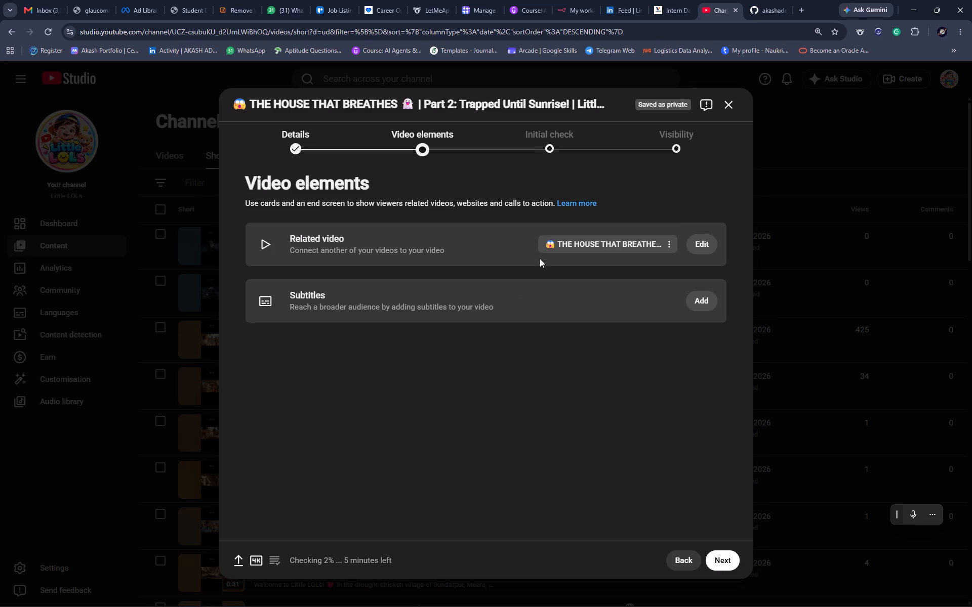
left_click(696, 297)
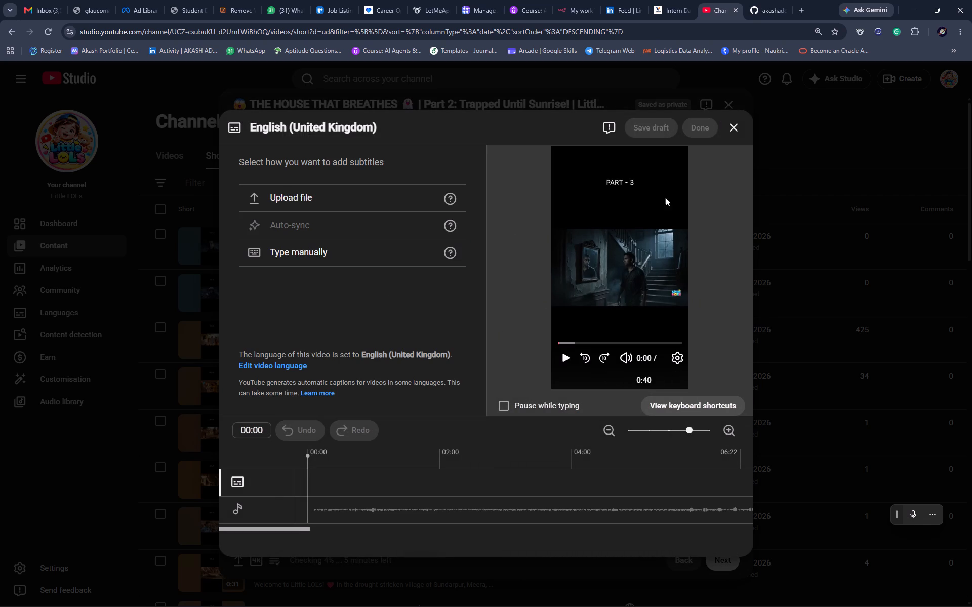
left_click(730, 132)
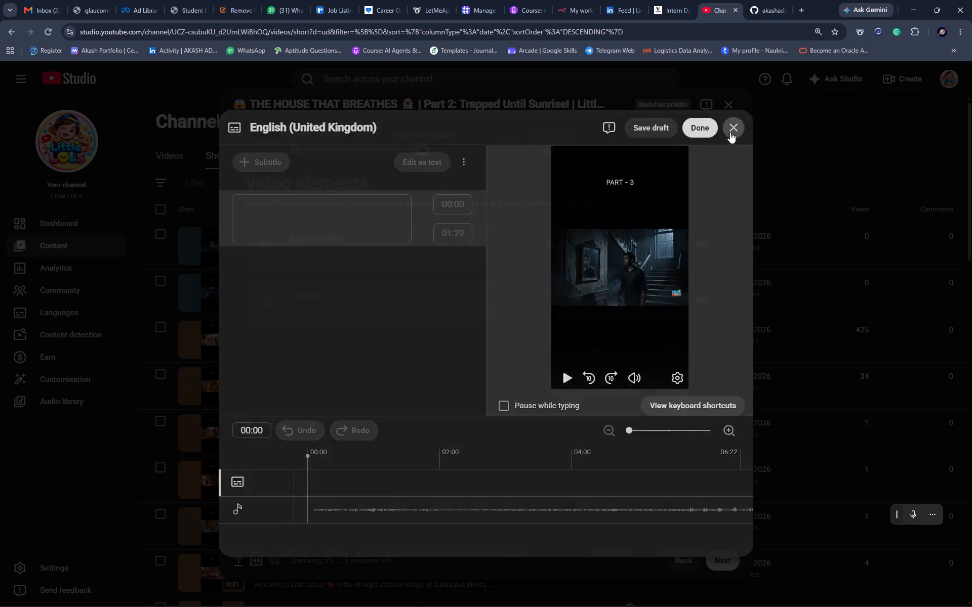
Advance the Short's upload from Video elements to the Initial check stage.
left_click(727, 567)
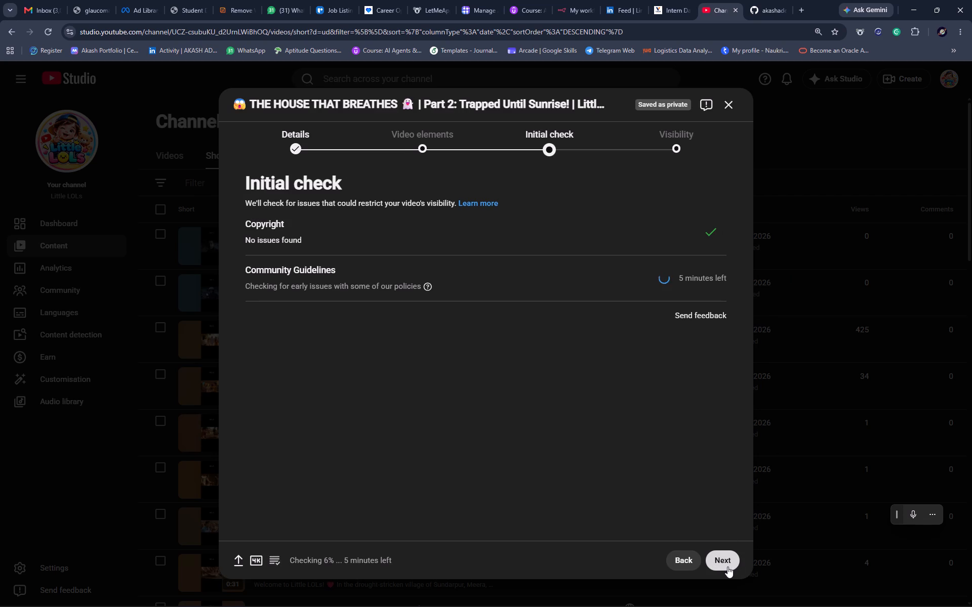
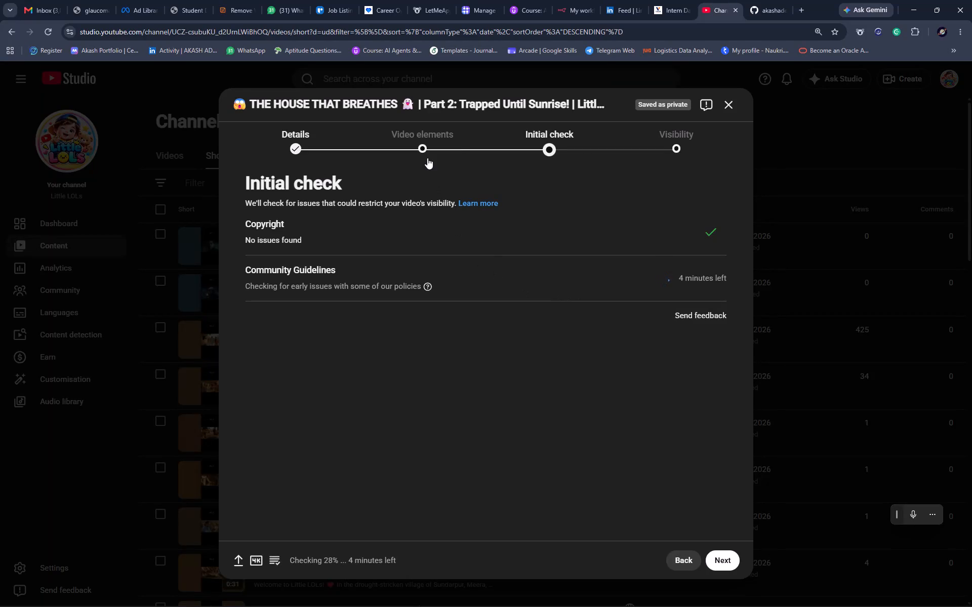
Revisit the Short's English (United Kingdom) subtitle options in Video elements, leave without adding any, and return to the Initial check.
left_click(428, 159)
left_click(694, 298)
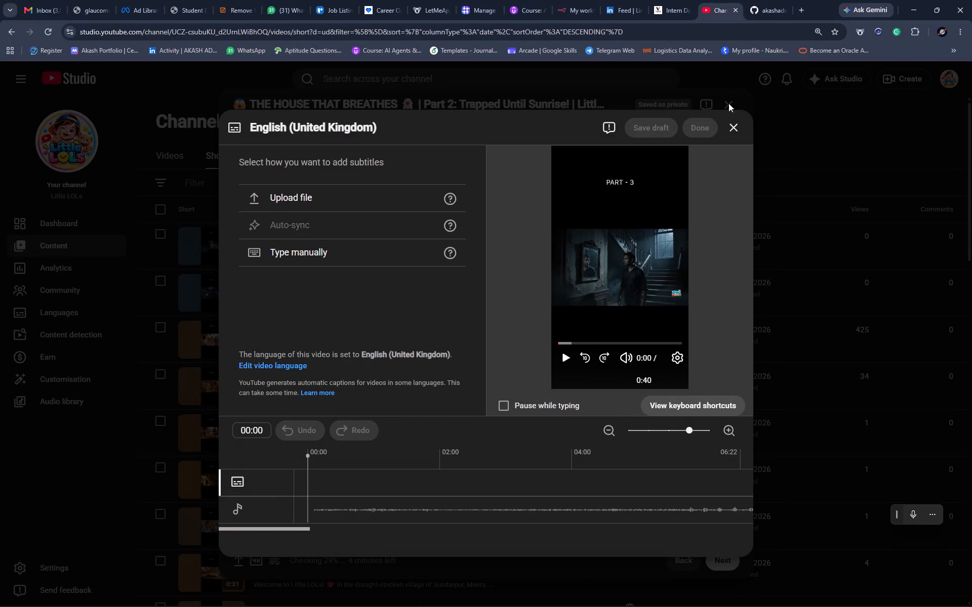
left_click(730, 135)
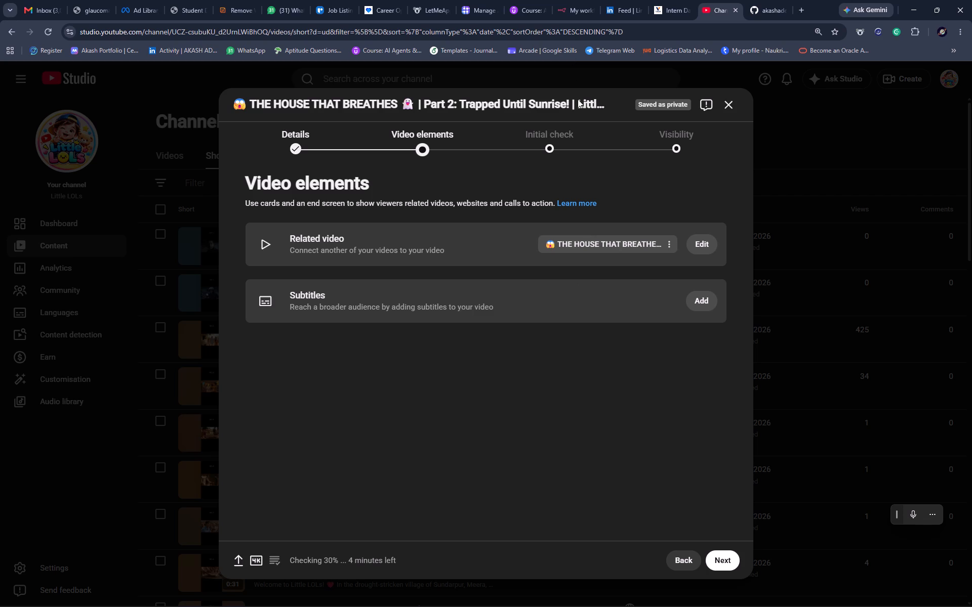
left_click(536, 141)
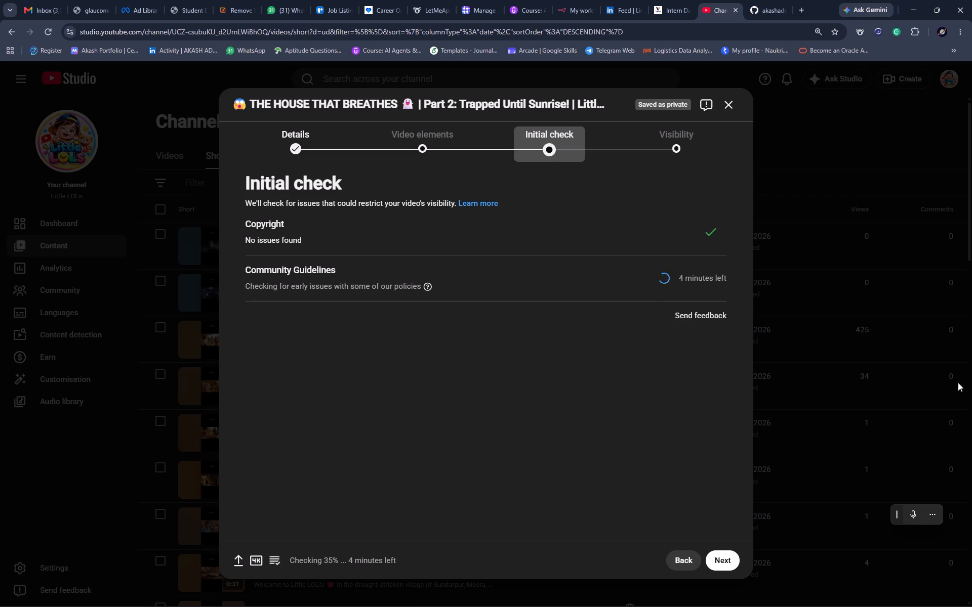
Turn off Bluetooth in the Windows quick settings and dismiss the Nearby Share notification.
left_click(892, 606)
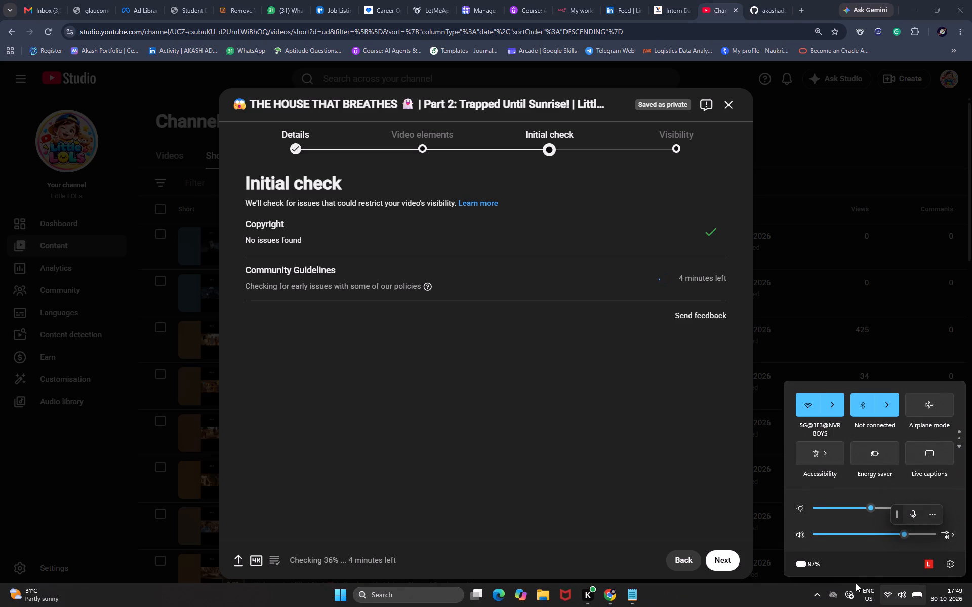
left_click(866, 409)
left_click(565, 423)
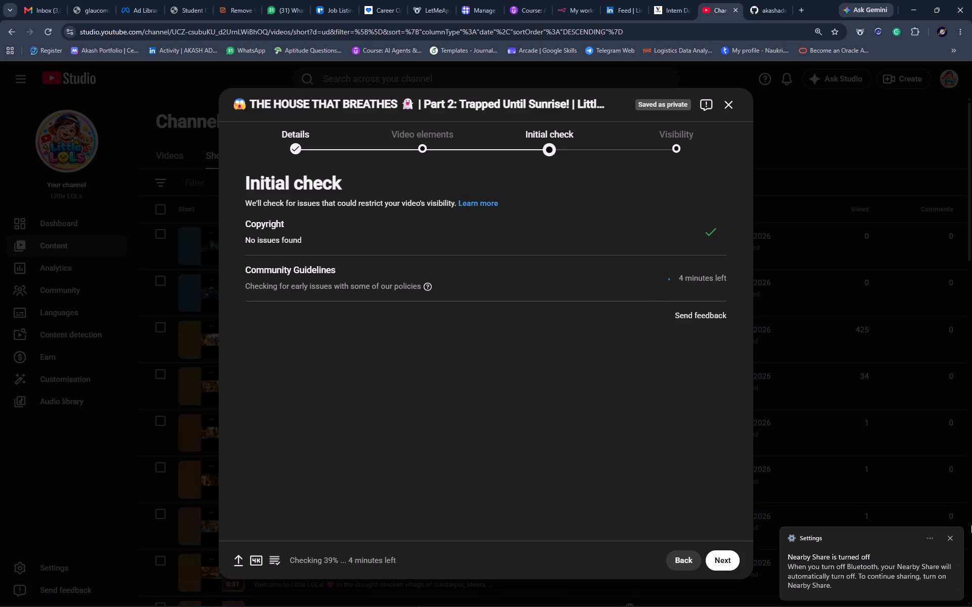
left_click(951, 541)
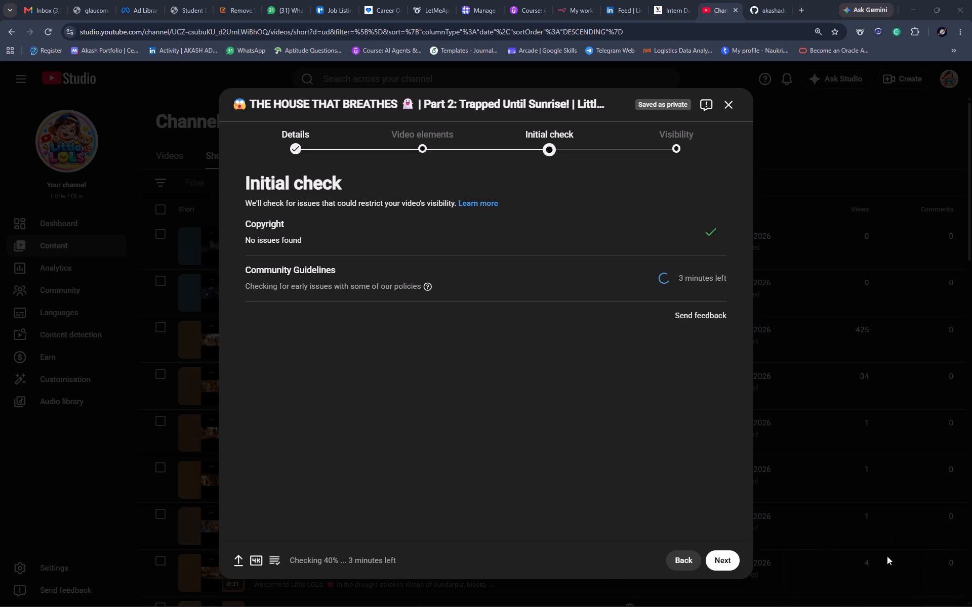
left_click(467, 378)
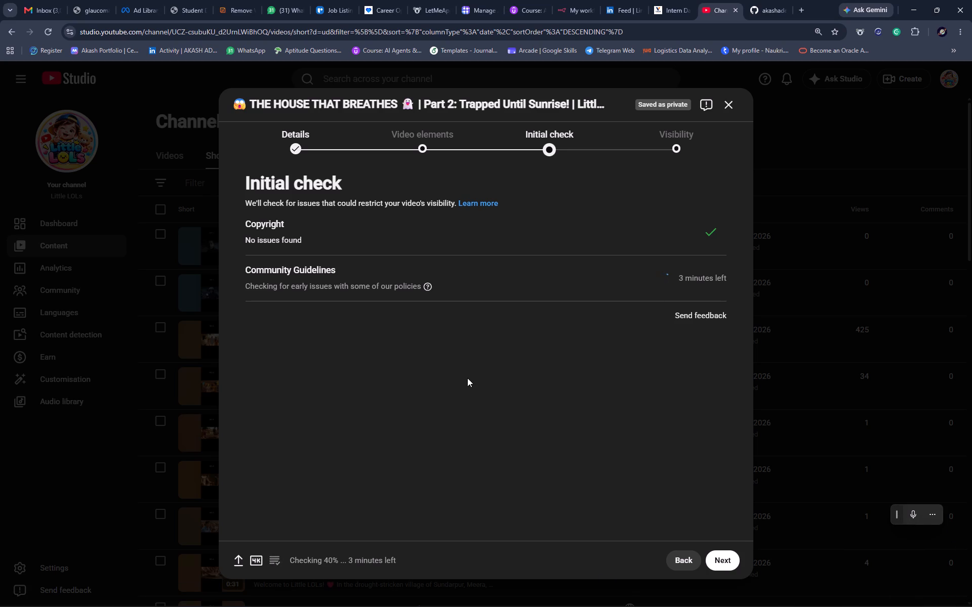
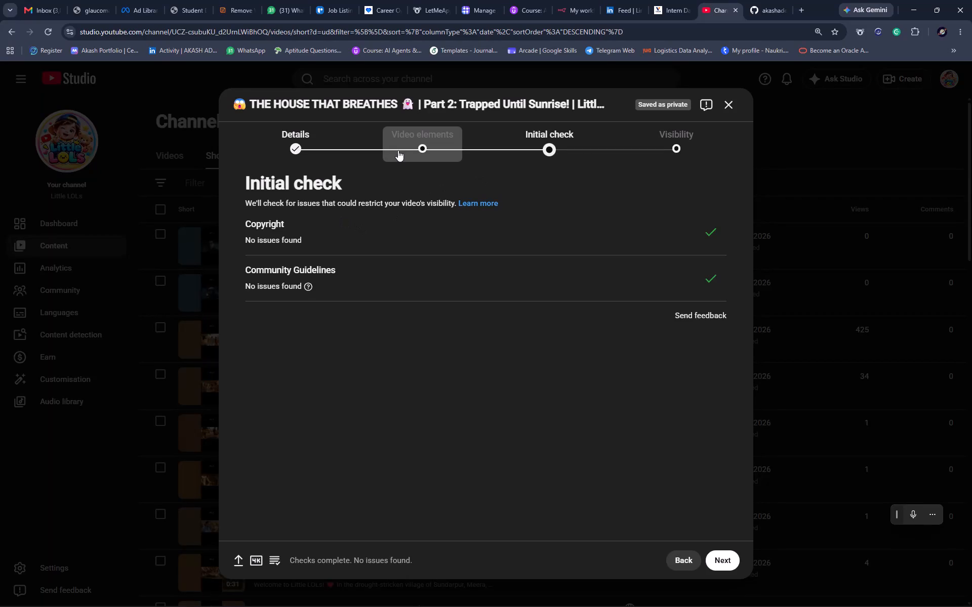
Recheck the English (United Kingdom) subtitle options in Video elements and leave without adding any subtitles.
left_click(432, 156)
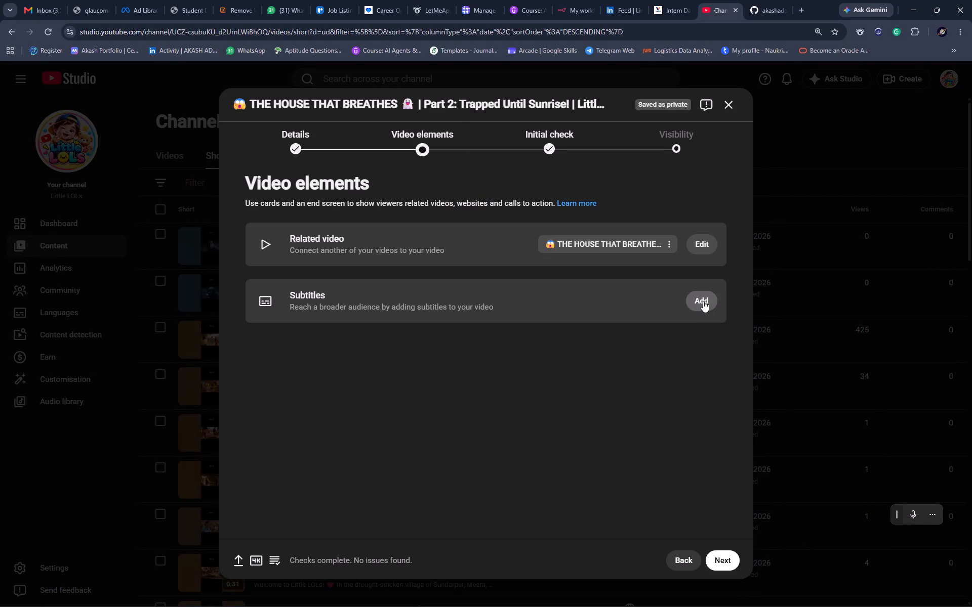
left_click(703, 301)
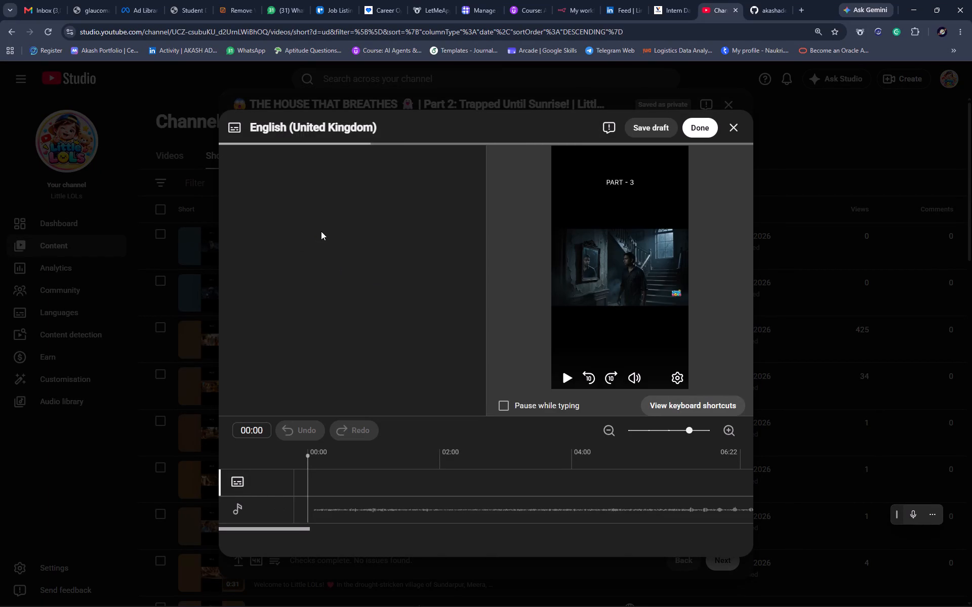
left_click(735, 123)
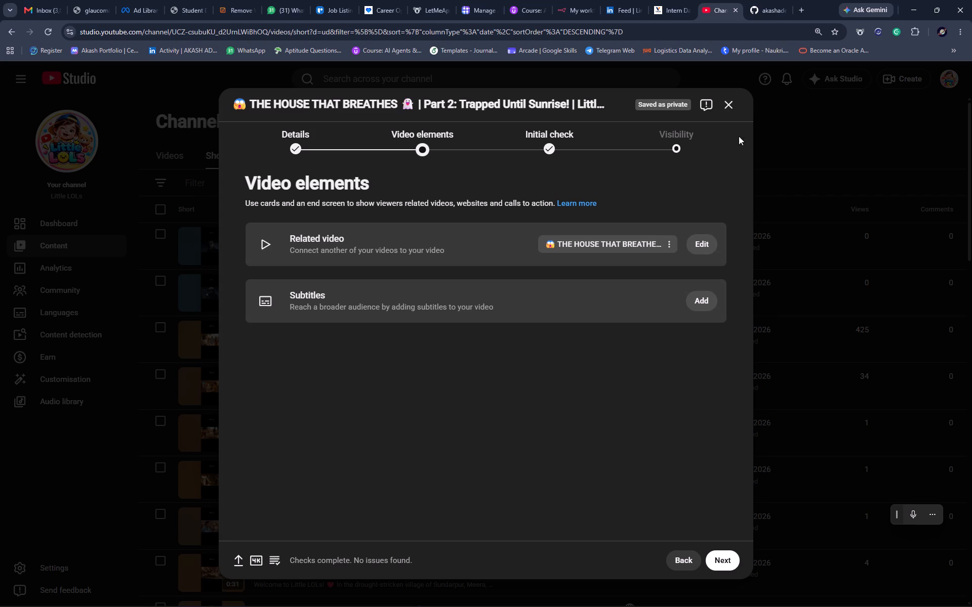
Proceed to Visibility, schedule the Short as public for 31 Oct 2026 at 14:00, and close the confirmation.
left_click(727, 566)
left_click(727, 566)
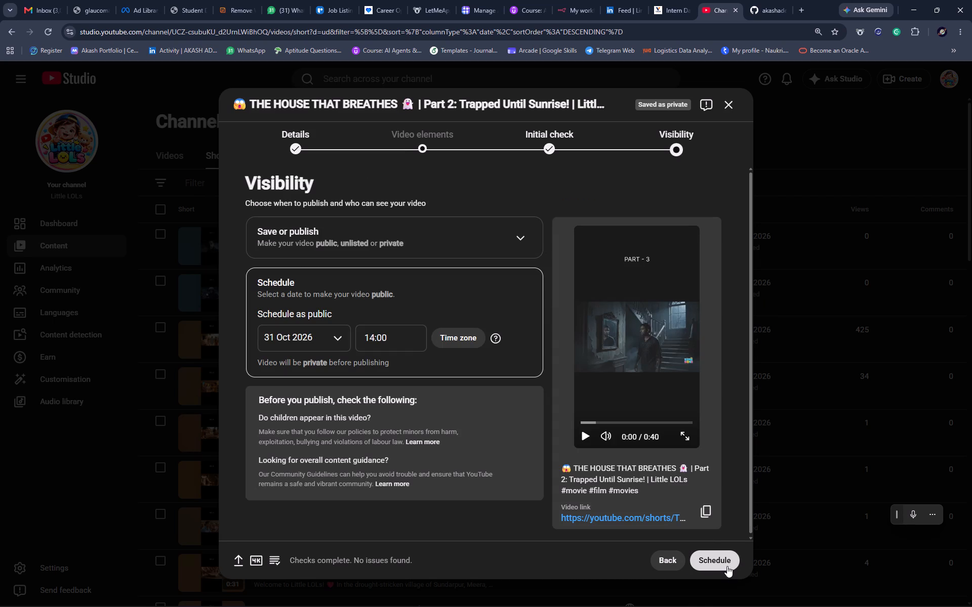
left_click(727, 566)
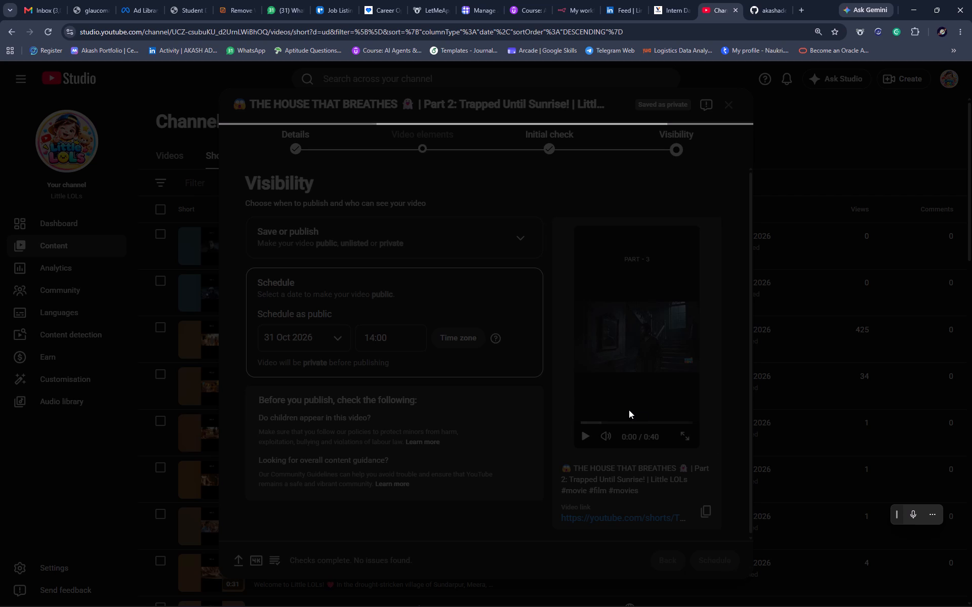
left_click(593, 404)
left_click(590, 424)
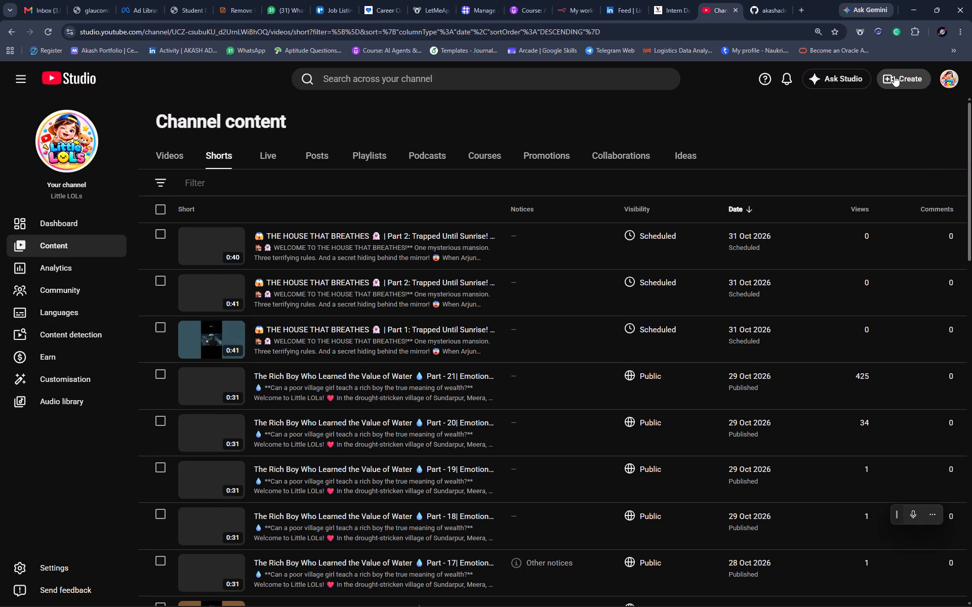
left_click(894, 75)
left_click(870, 104)
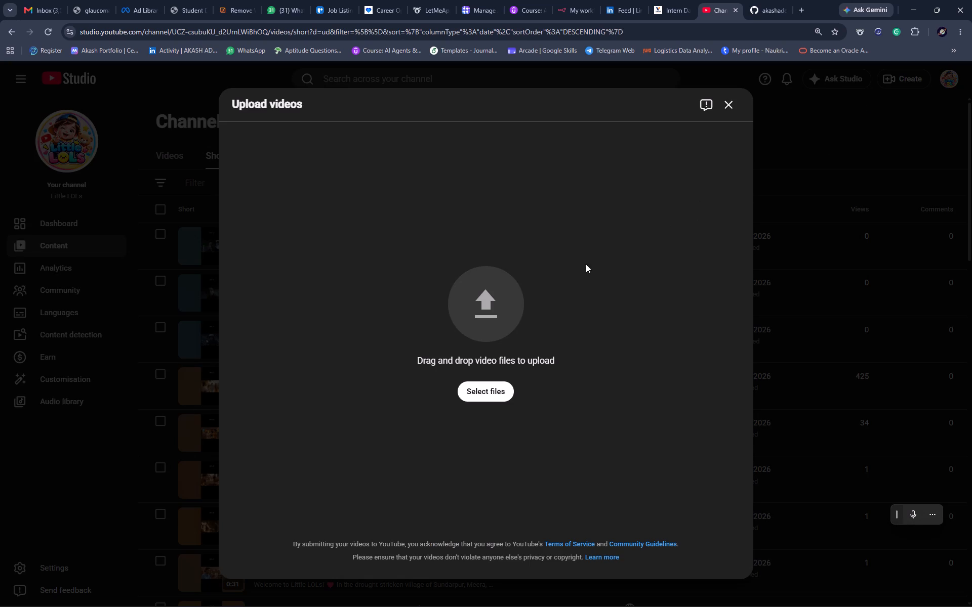
left_click(485, 394)
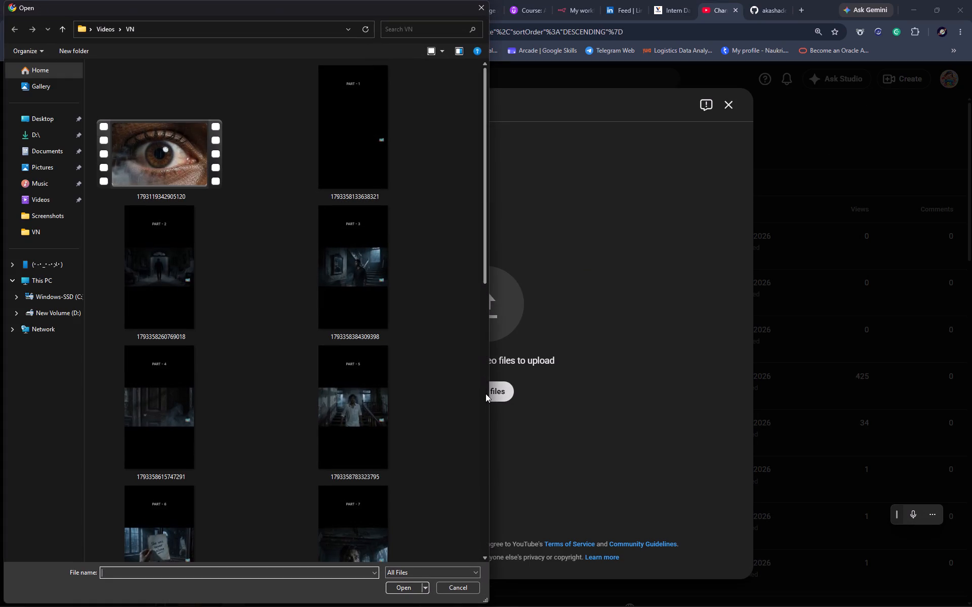
left_click(172, 381)
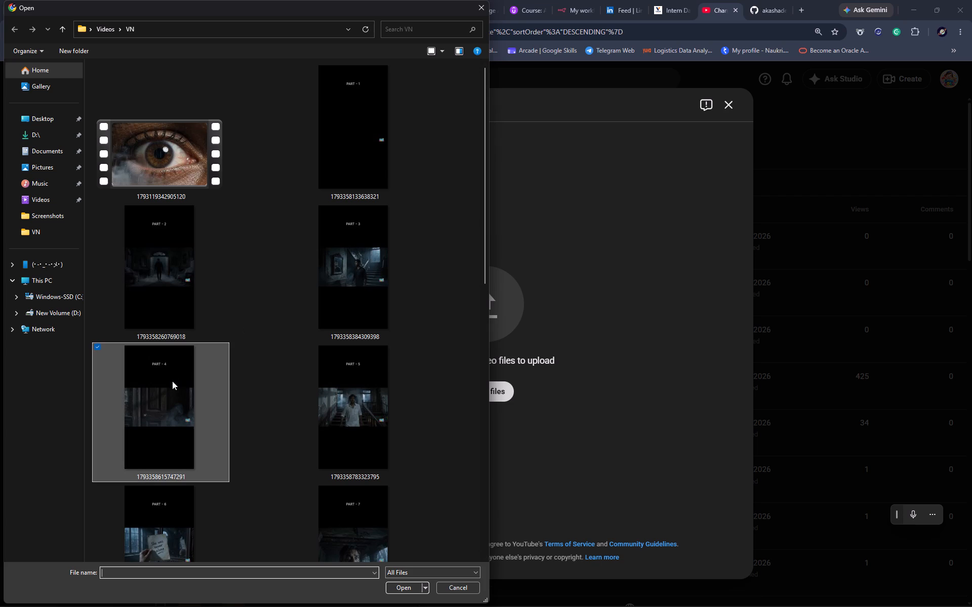
left_click(396, 587)
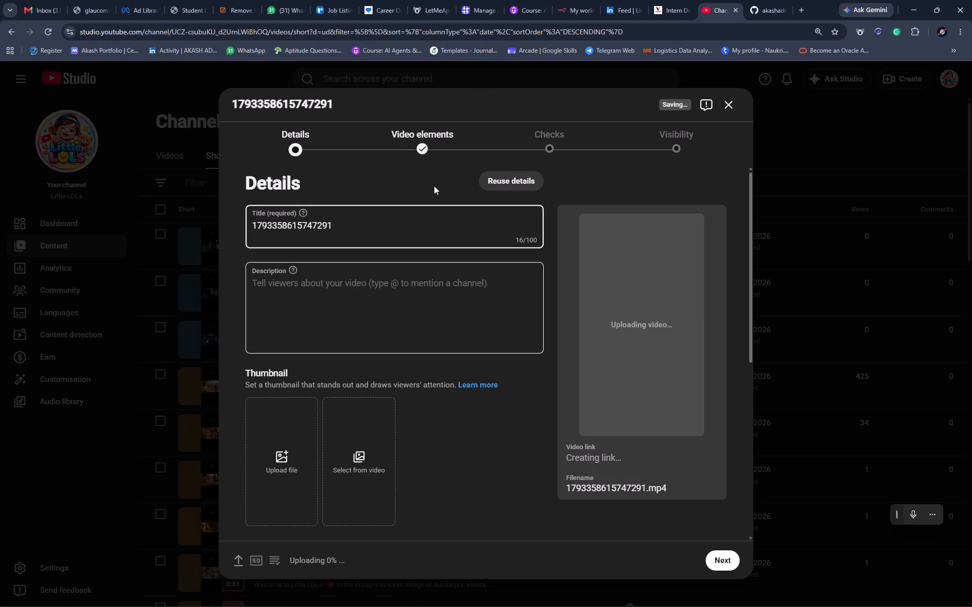
Replace the title with the copied "THE HOUSE THAT BREATHES | Part 1: Trapped Until Sunrise!" title and change its part number to 4.
left_click(353, 227)
key("ctrl+a")
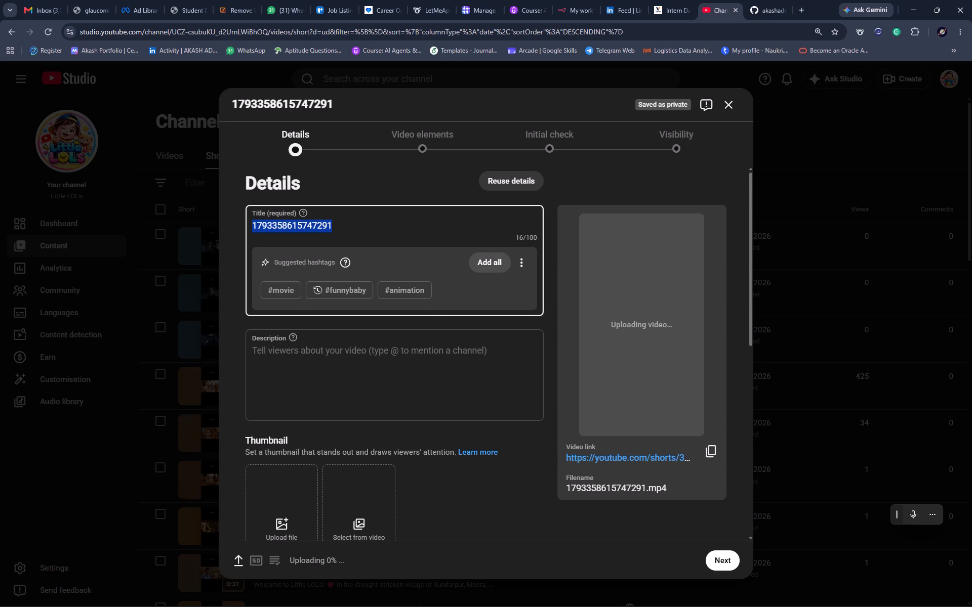
key("super+v")
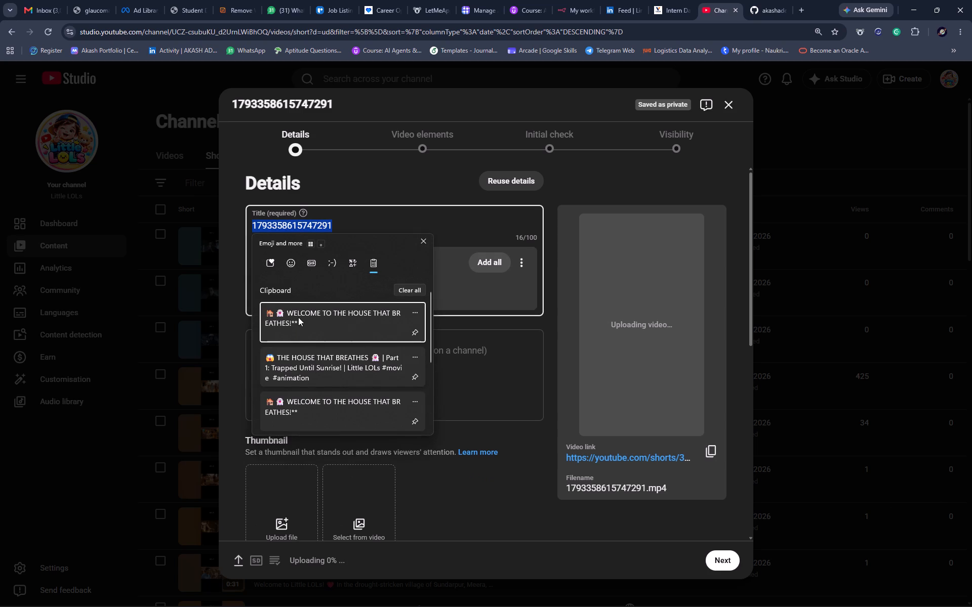
left_click(298, 371)
key("ctrl+v")
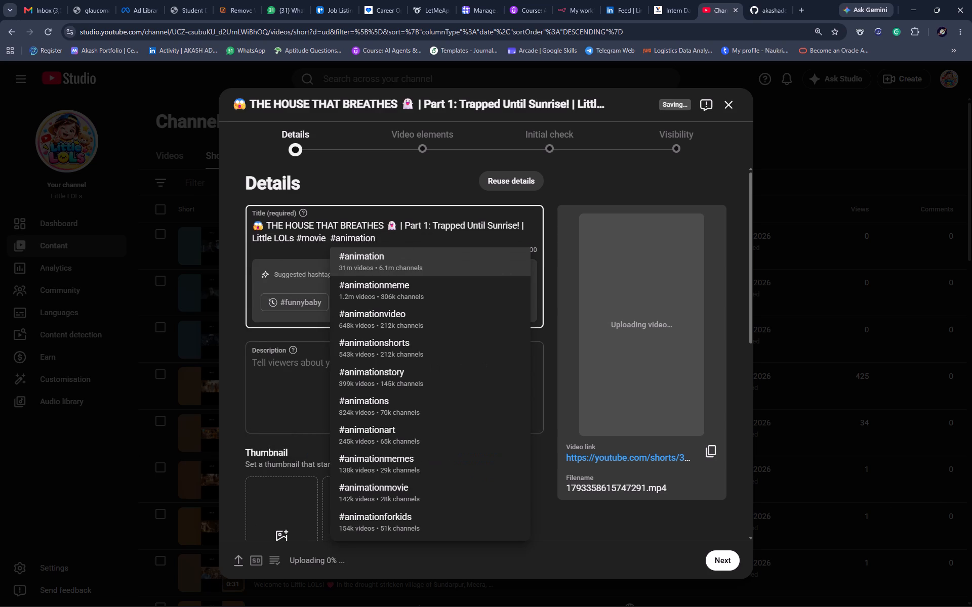
left_click(425, 223)
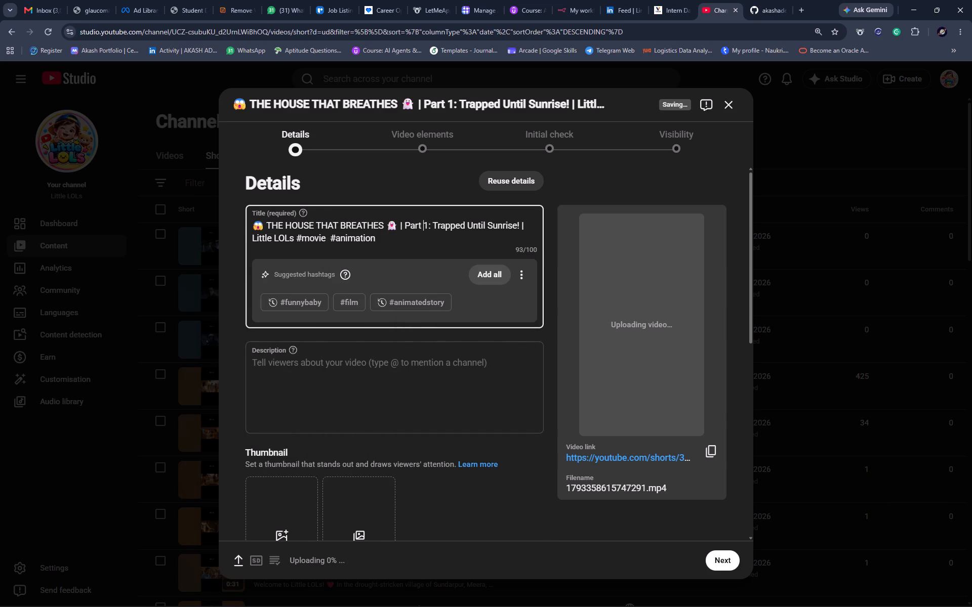
key("Right")
key("BackSpace")
key("4")
Replace #animation in the title with the suggested hashtags #film and #cartoon, and copy the whole title.
left_click_drag(380, 239, 331, 236)
key("BackSpace")
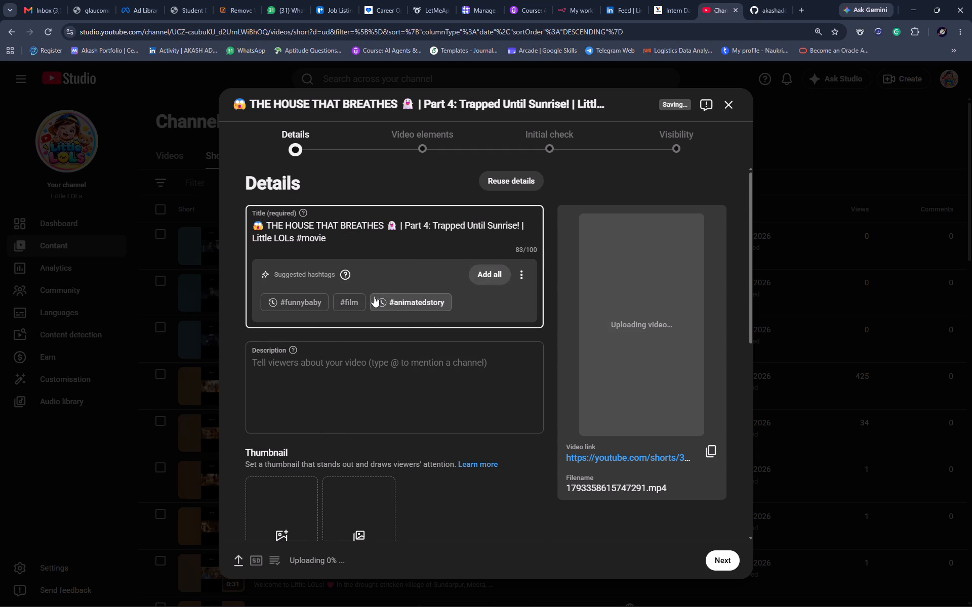
left_click(349, 300)
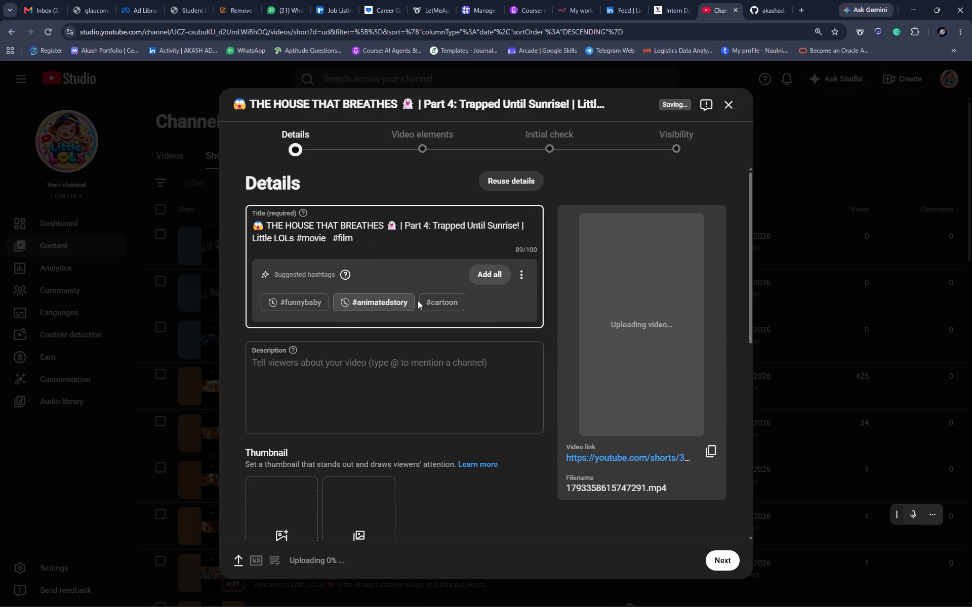
left_click(432, 304)
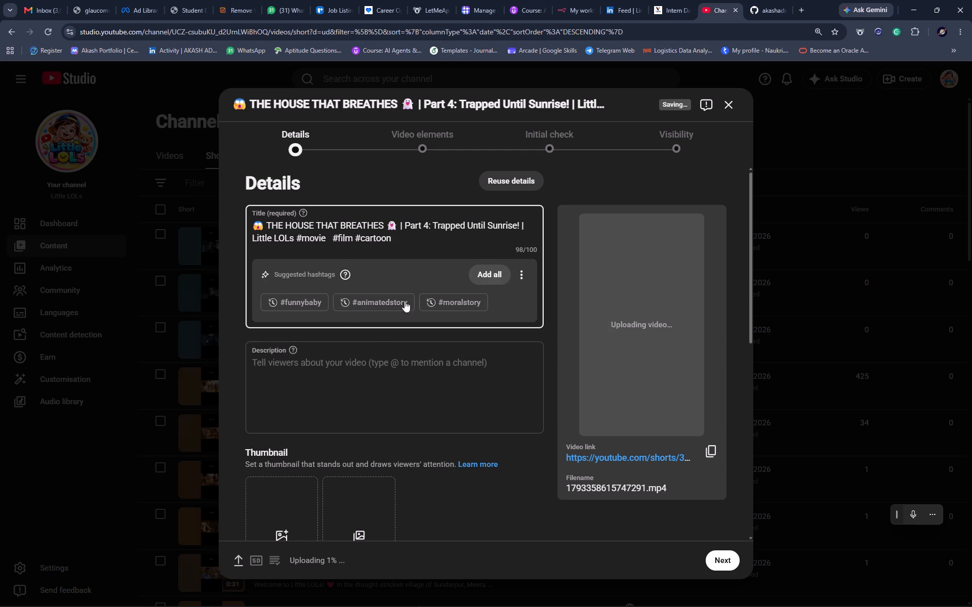
left_click(394, 239)
key("ctrl+a")
key("ctrl+c")
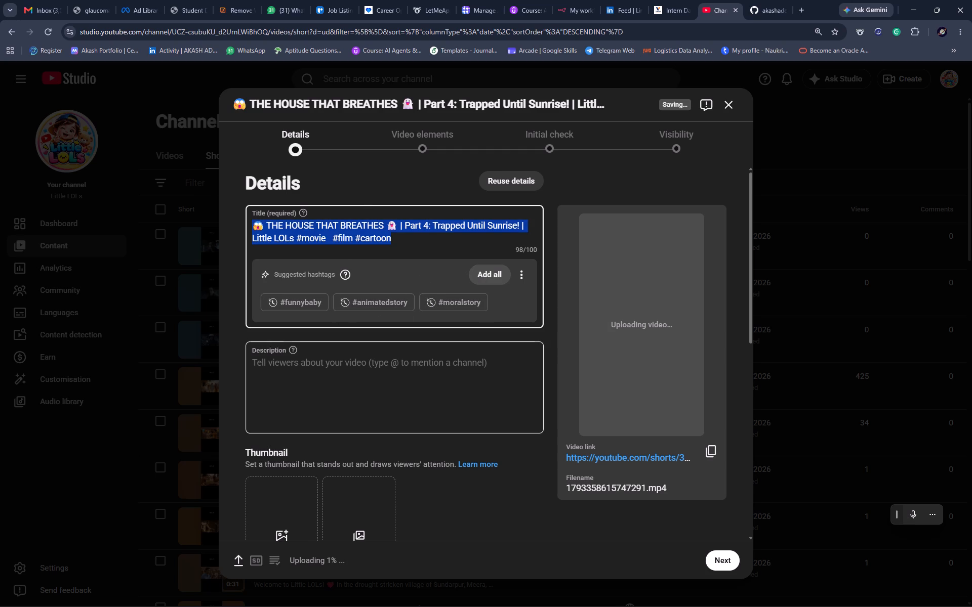
Fill the description with the copied "WELCOME TO THE HOUSE THAT BREATHES!" text from the clipboard history.
left_click(342, 371)
key("super+v")
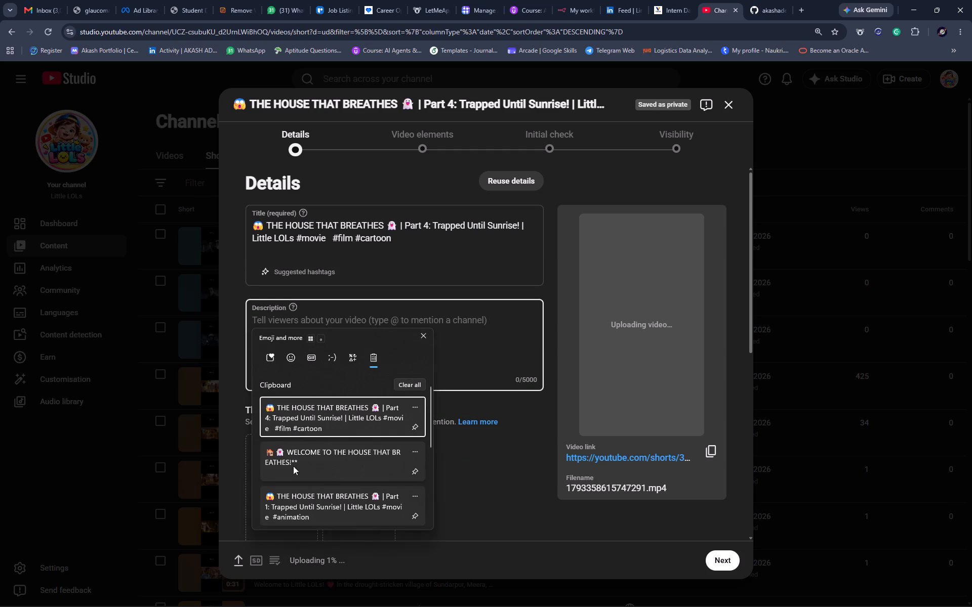
left_click(315, 468)
key("ctrl+v")
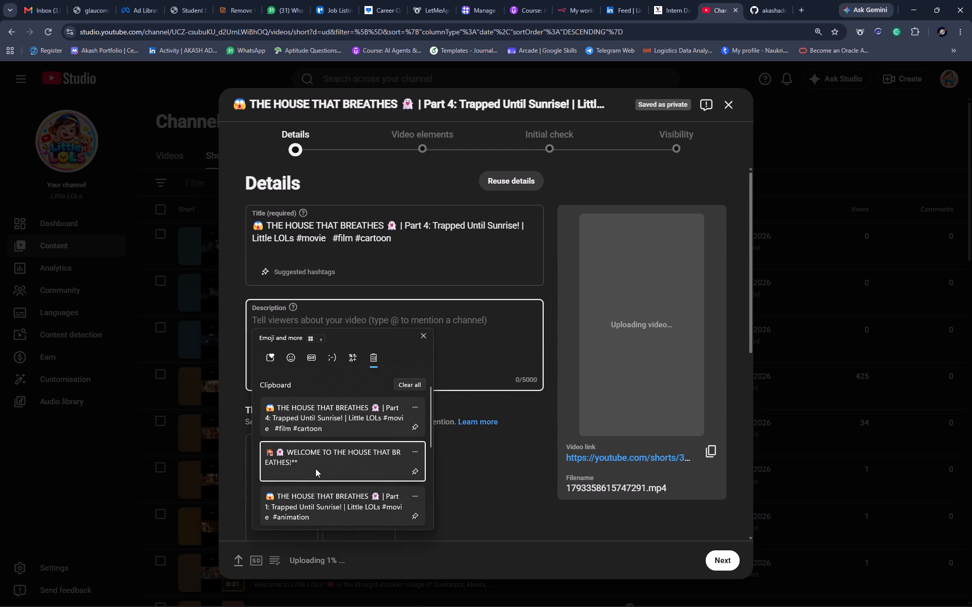
scroll(439, 360, "down", 5)
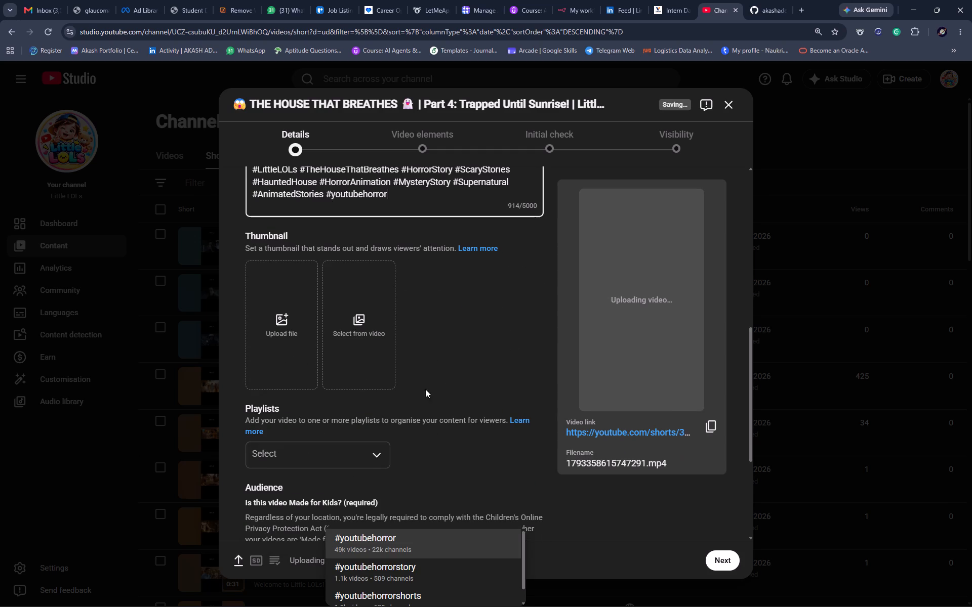
Complete the description's last hashtag with the suggested #youtubehorror.
left_click(382, 537)
Set the Short's audience to not Made for Kids.
scroll(414, 439, "down", 3)
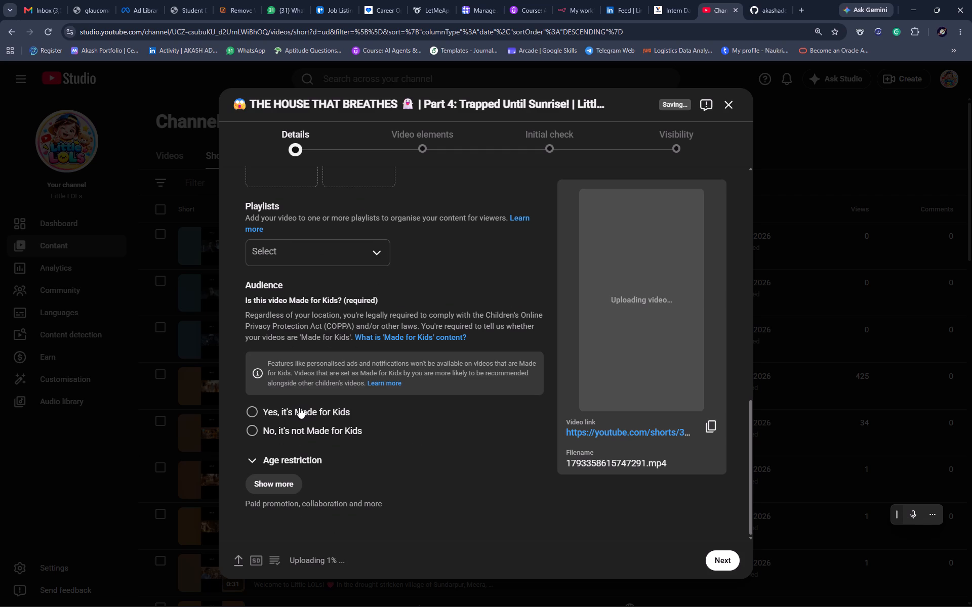
left_click(278, 431)
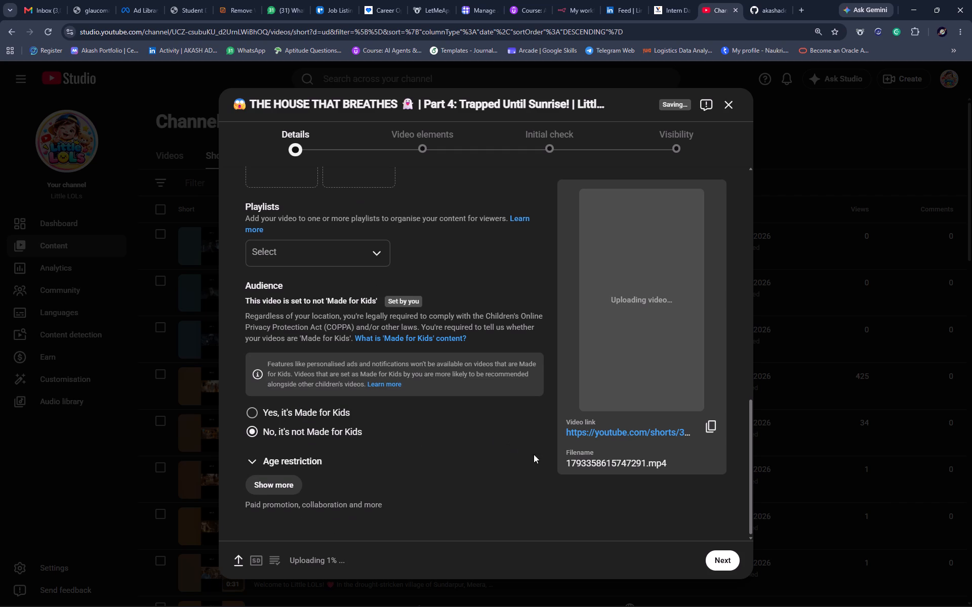
Proceed to Video elements, add the first listed "THE HOUSE THAT BREATHES" video as the related video, and continue to Initial check.
left_click(397, 150)
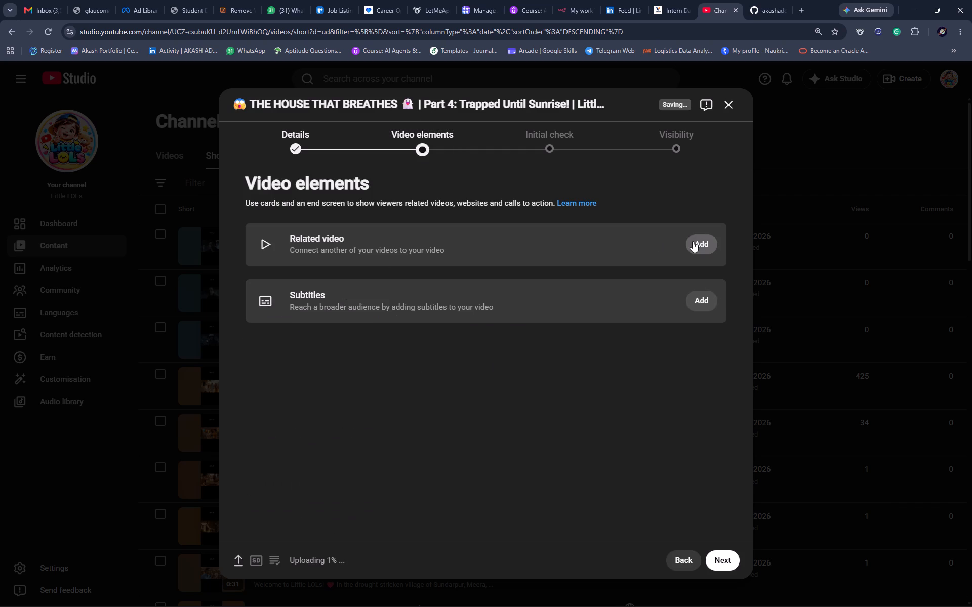
left_click(700, 246)
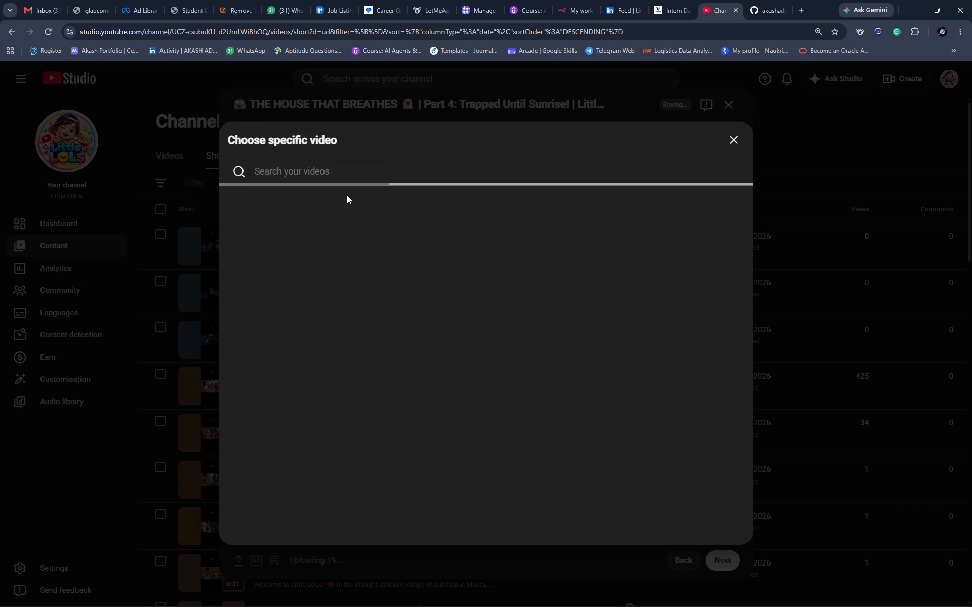
left_click(319, 213)
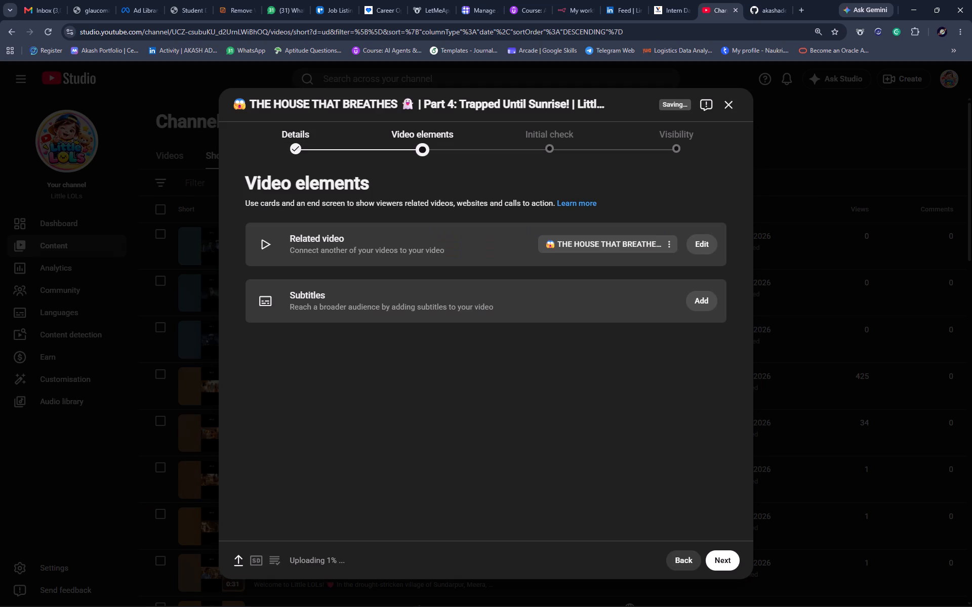
left_click(556, 140)
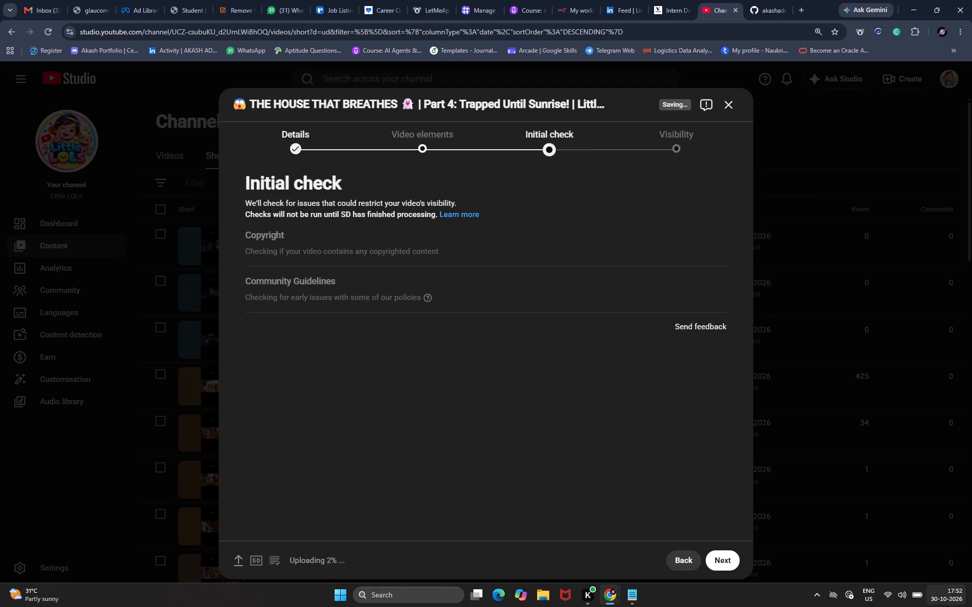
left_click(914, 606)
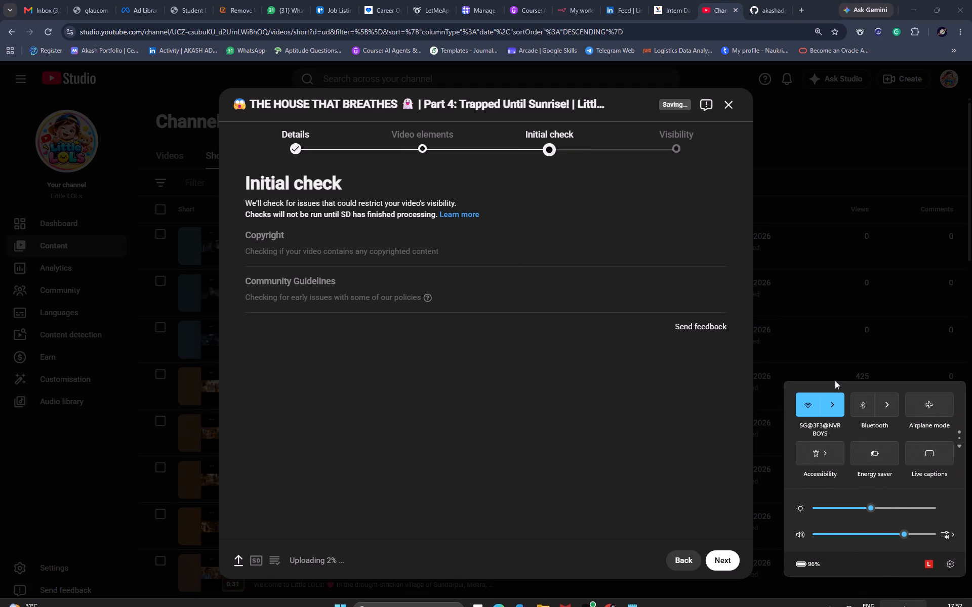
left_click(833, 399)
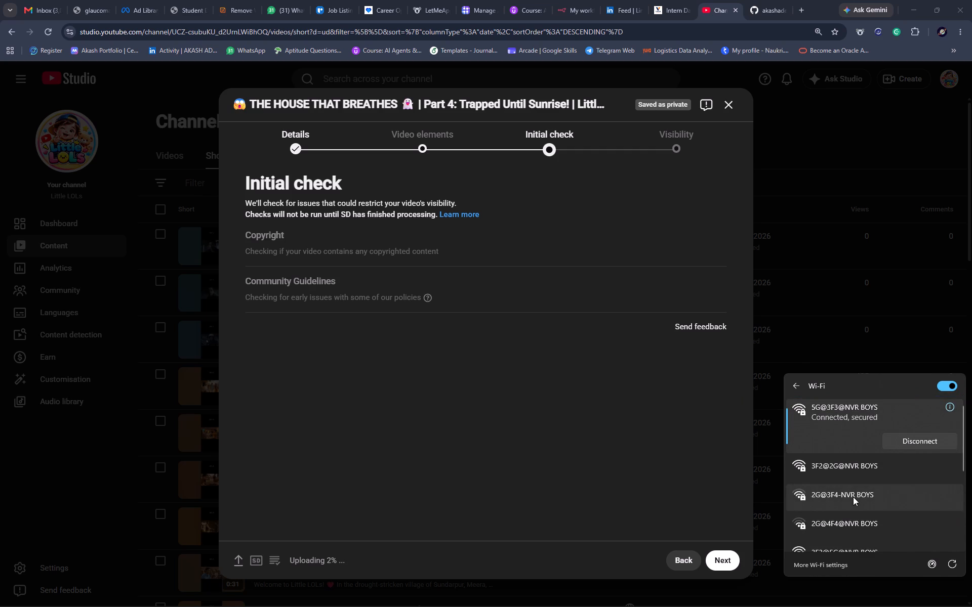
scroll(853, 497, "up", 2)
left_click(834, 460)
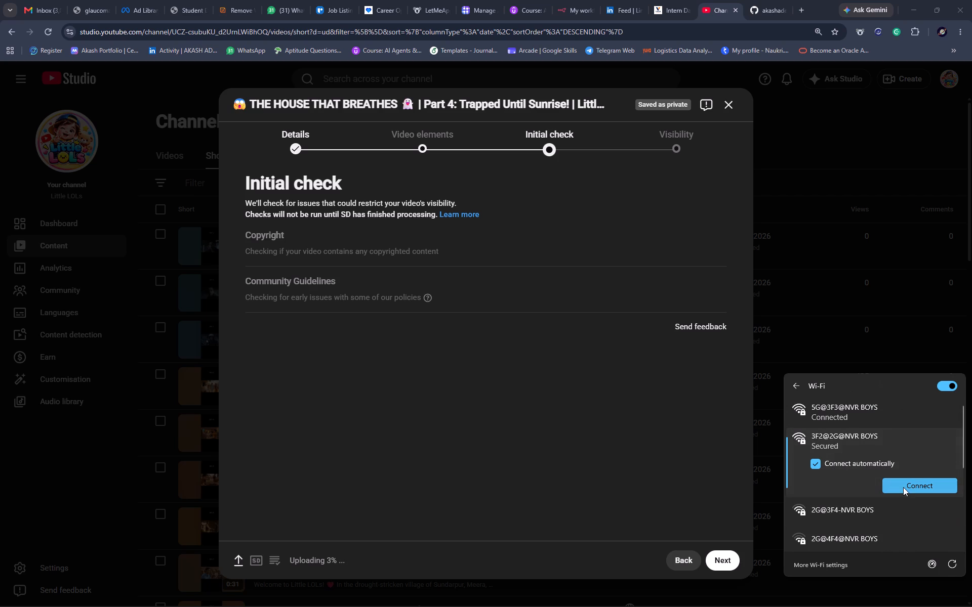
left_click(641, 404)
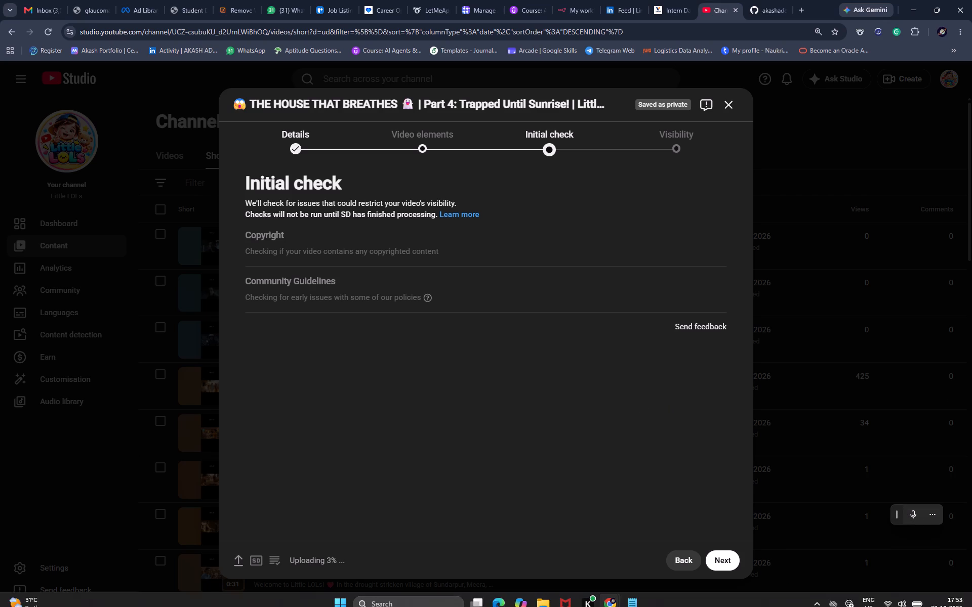
Open the list of available Wi-Fi networks.
left_click(901, 601)
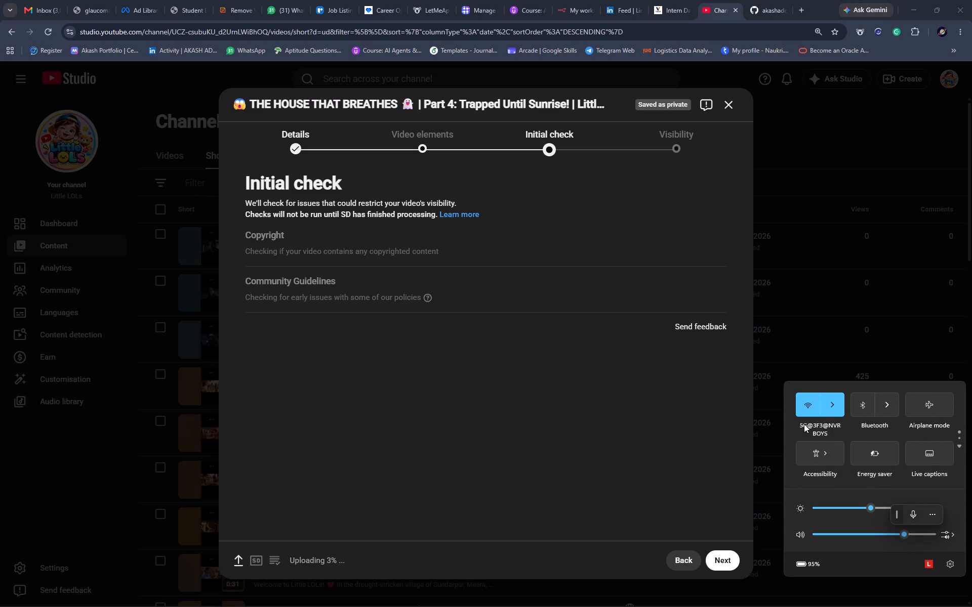
left_click(832, 411)
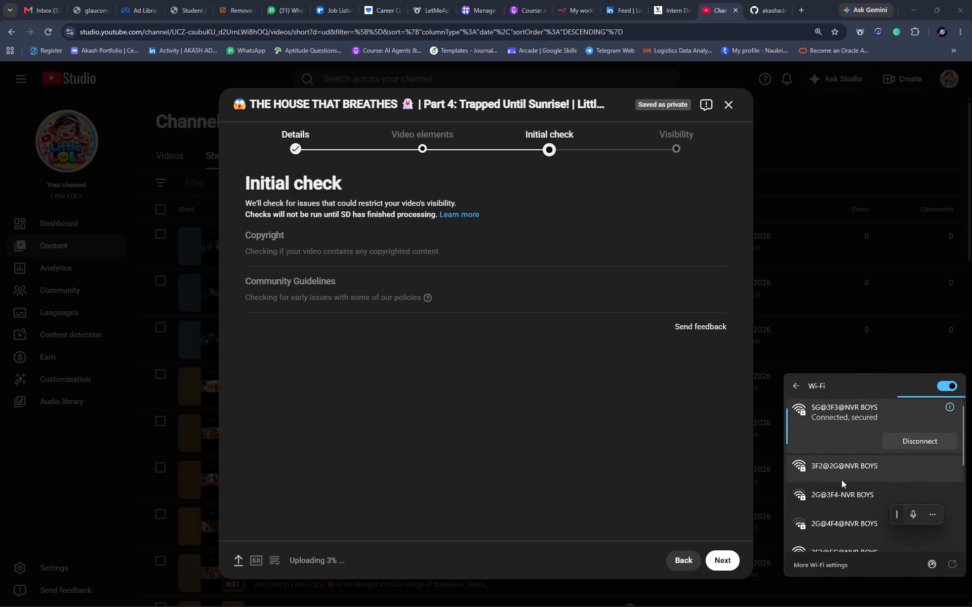
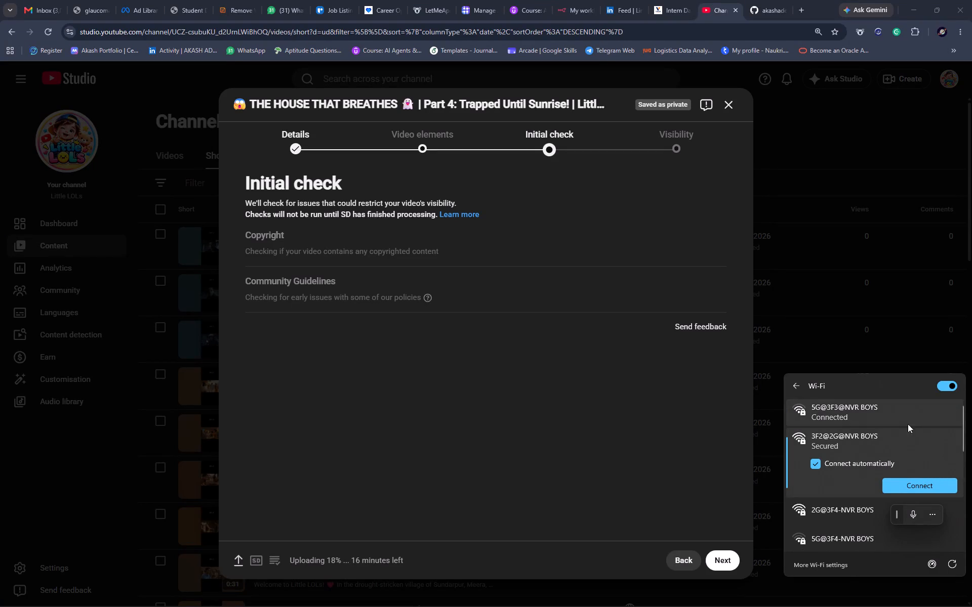
Dismiss the list of Wi-Fi networks and return to the Part 4 Short's upload dialog.
left_click(642, 397)
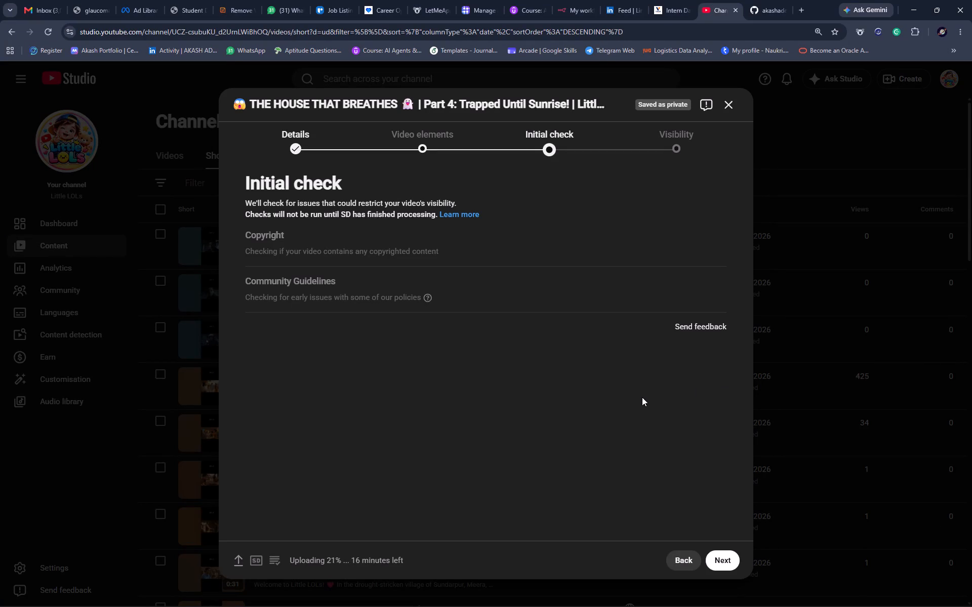
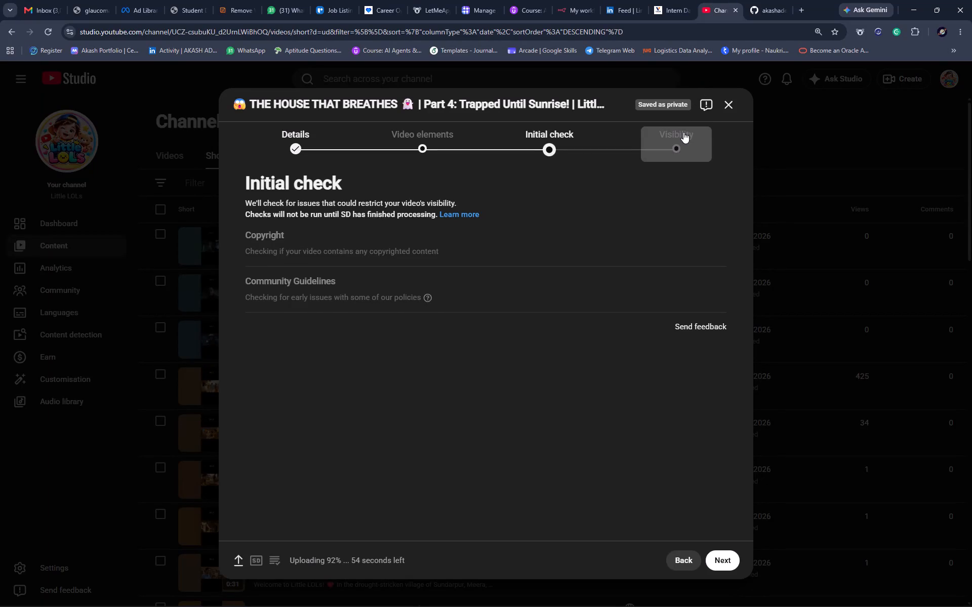
Set Part 4's visibility to be scheduled as public on 1 Nov 2026 at 07:30.
left_click(683, 132)
left_click(305, 380)
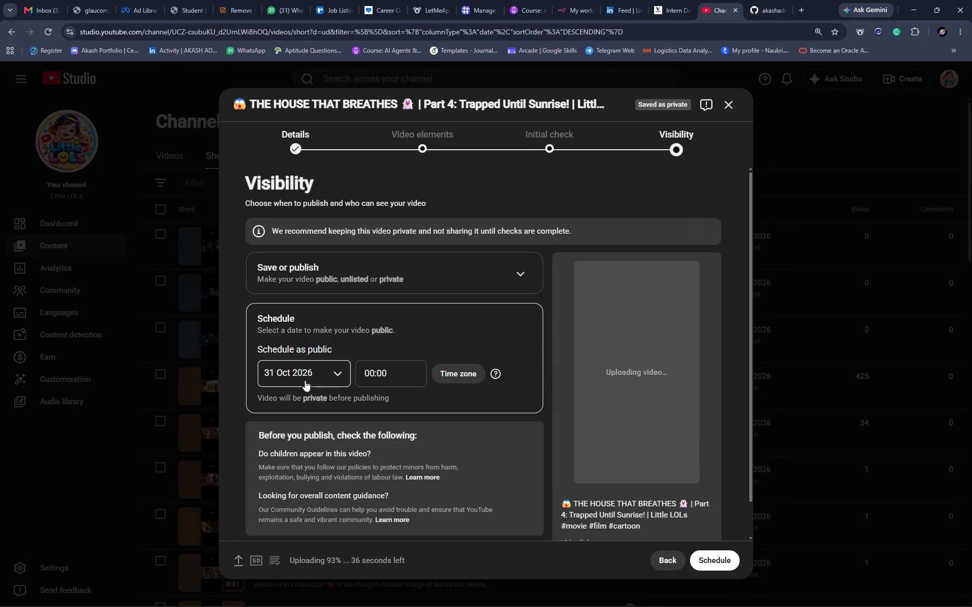
left_click(309, 371)
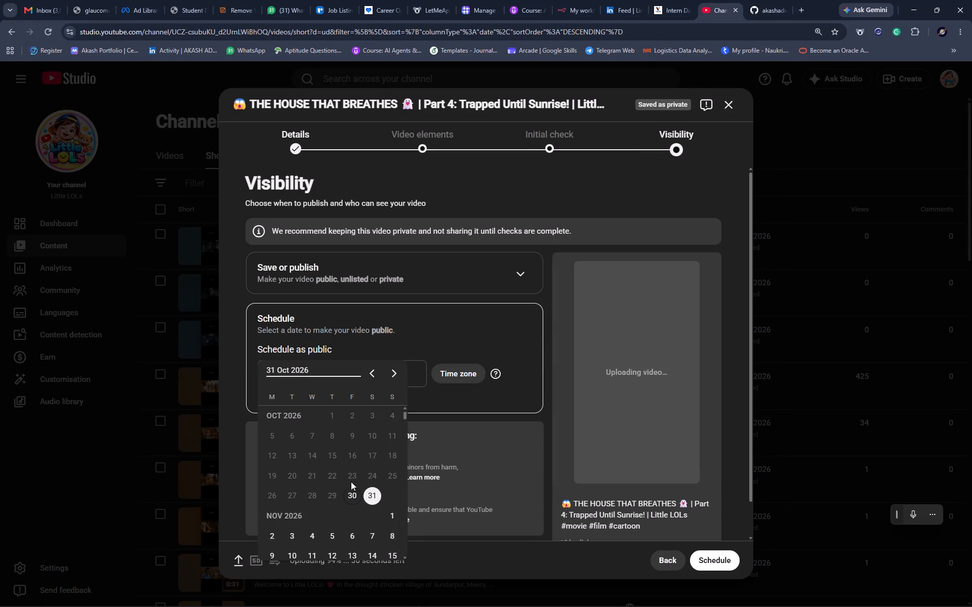
scroll(347, 476, "left", 1)
left_click(389, 520)
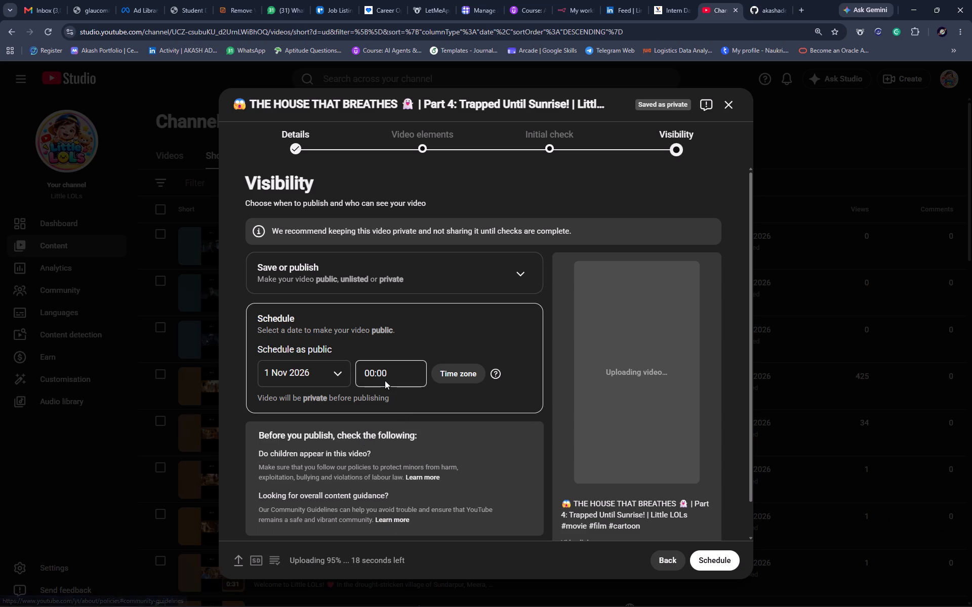
left_click(385, 380)
scroll(399, 508, "down", 2)
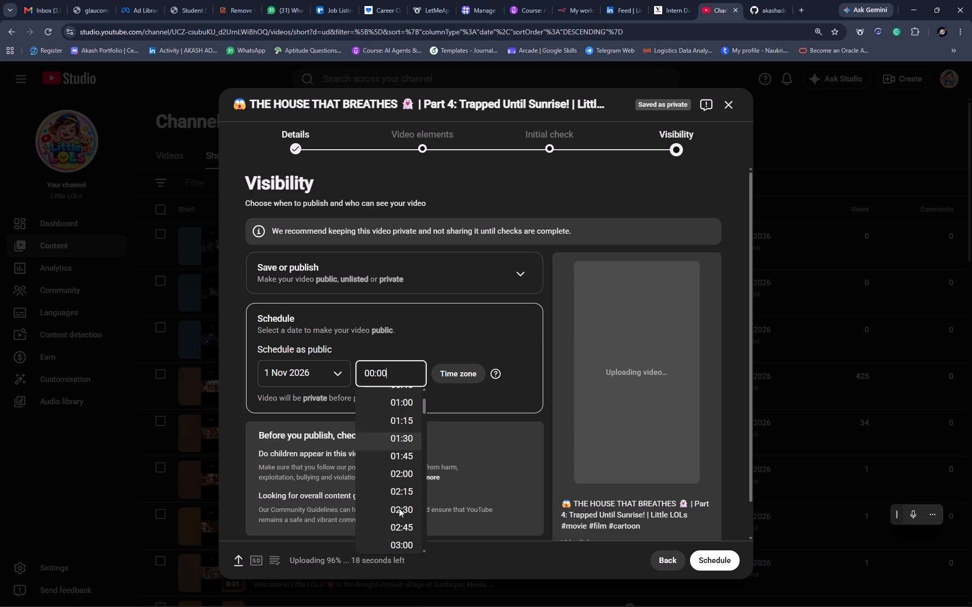
scroll(399, 508, "down", 5)
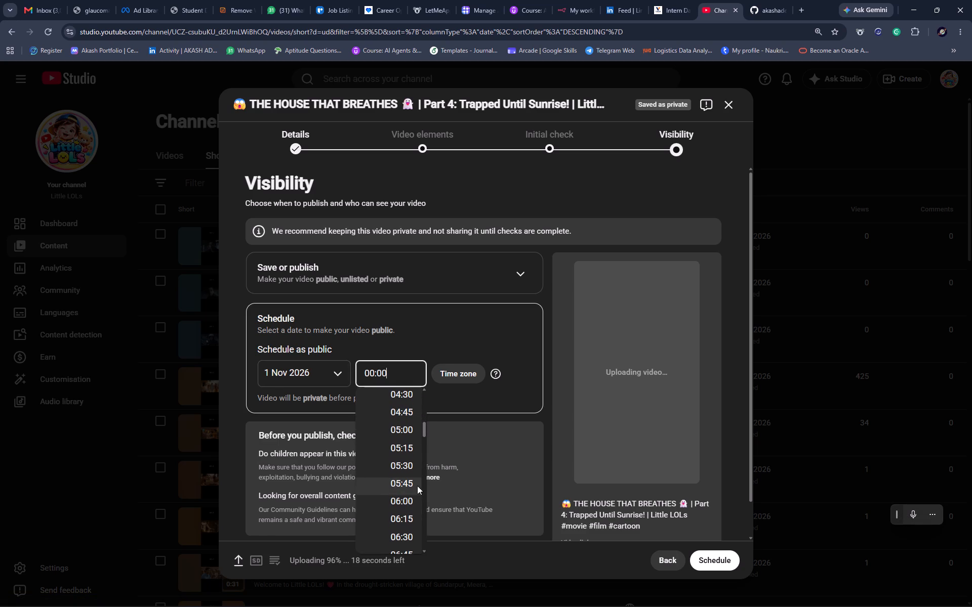
scroll(413, 529, "down", 2)
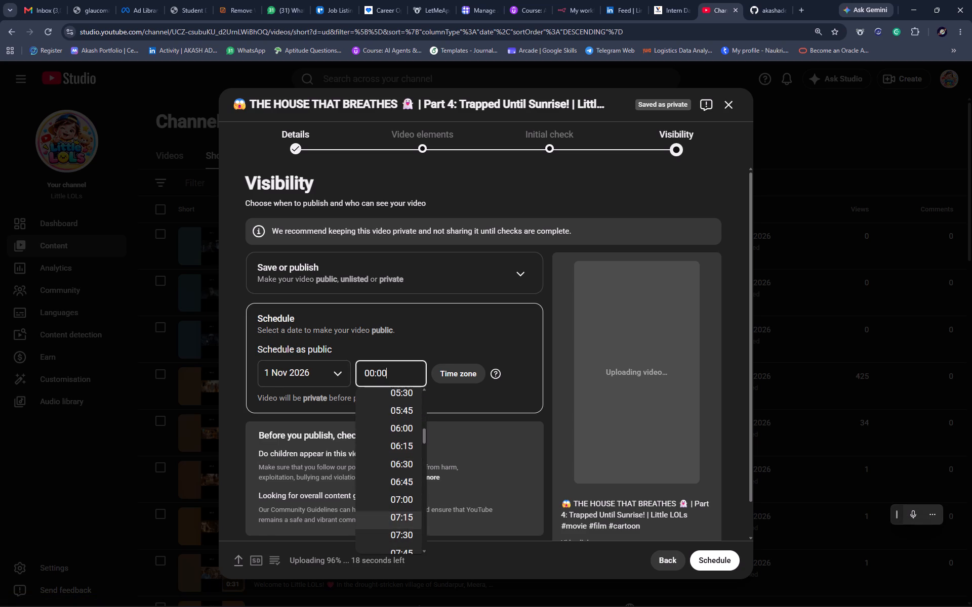
left_click(400, 533)
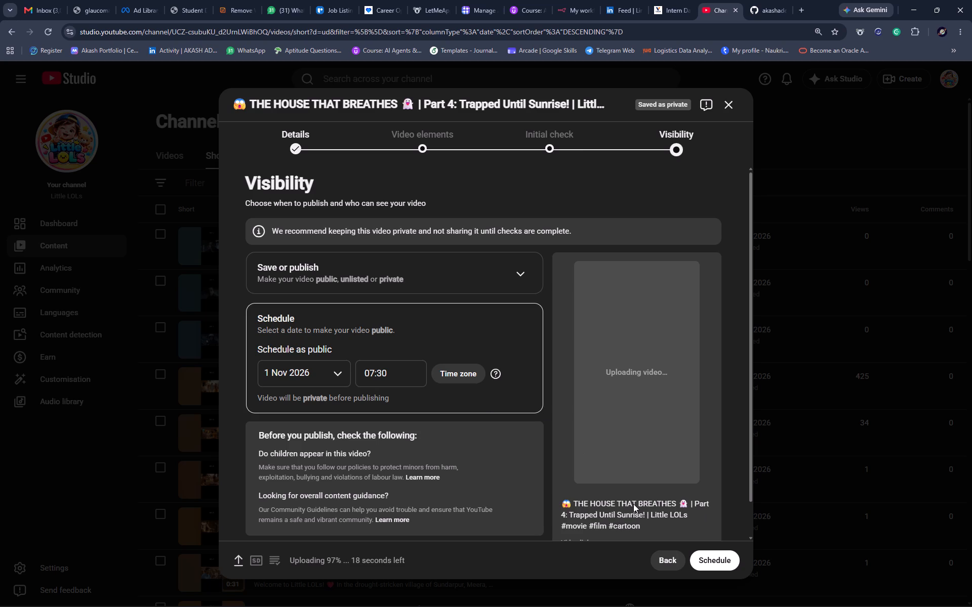
Review Part 4's initial copyright and Community Guidelines checks and its related video setting.
left_click(554, 136)
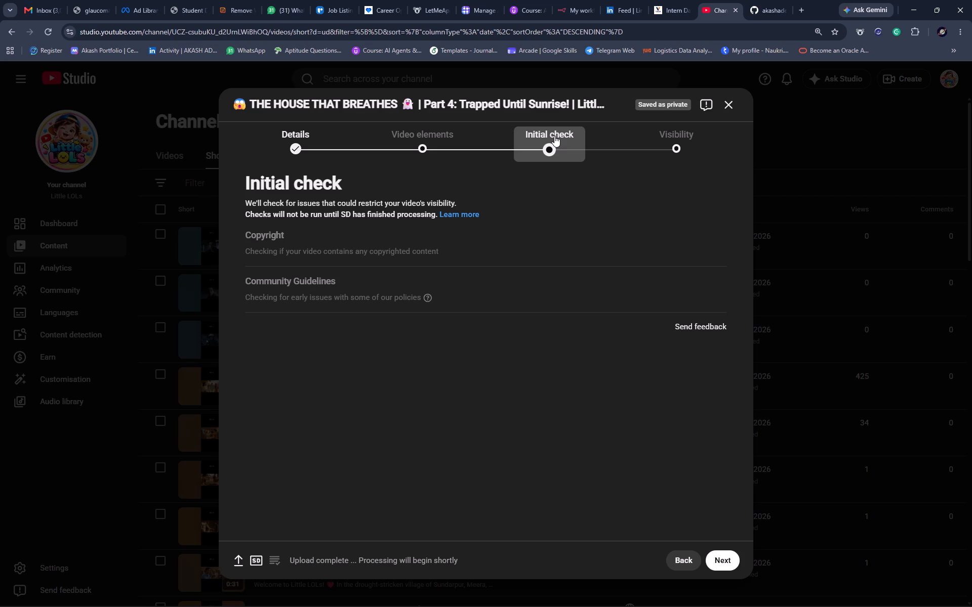
left_click(448, 137)
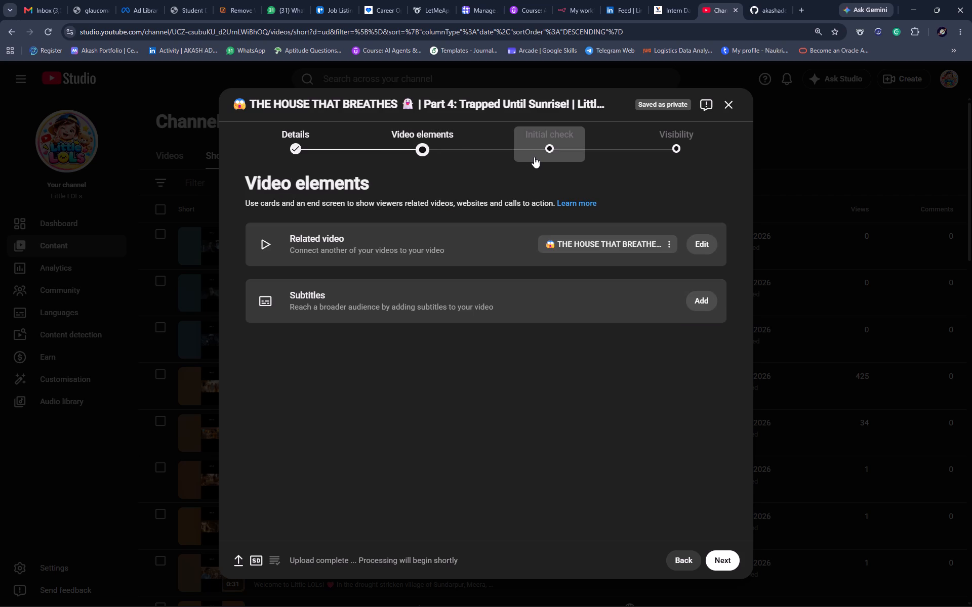
left_click(535, 157)
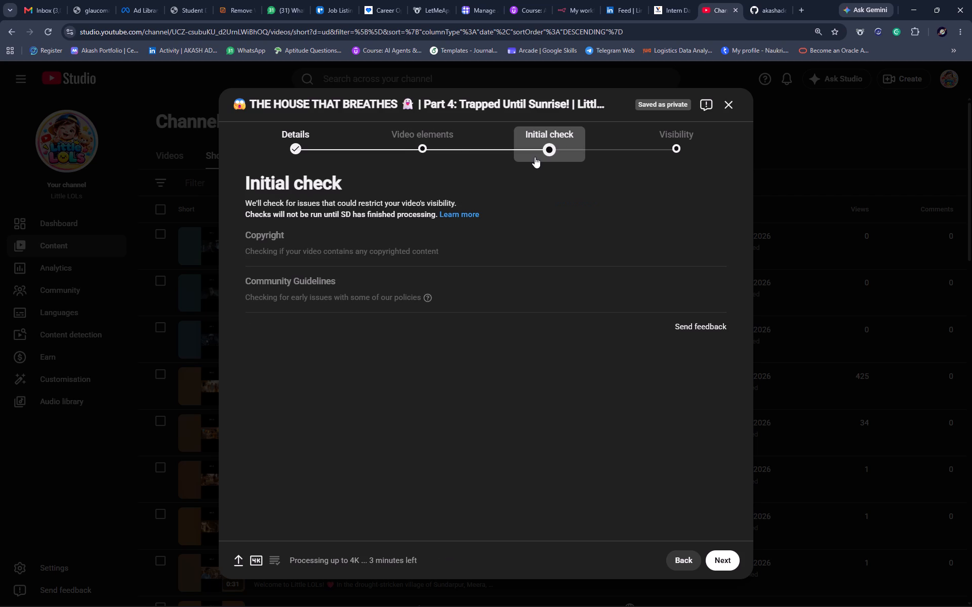
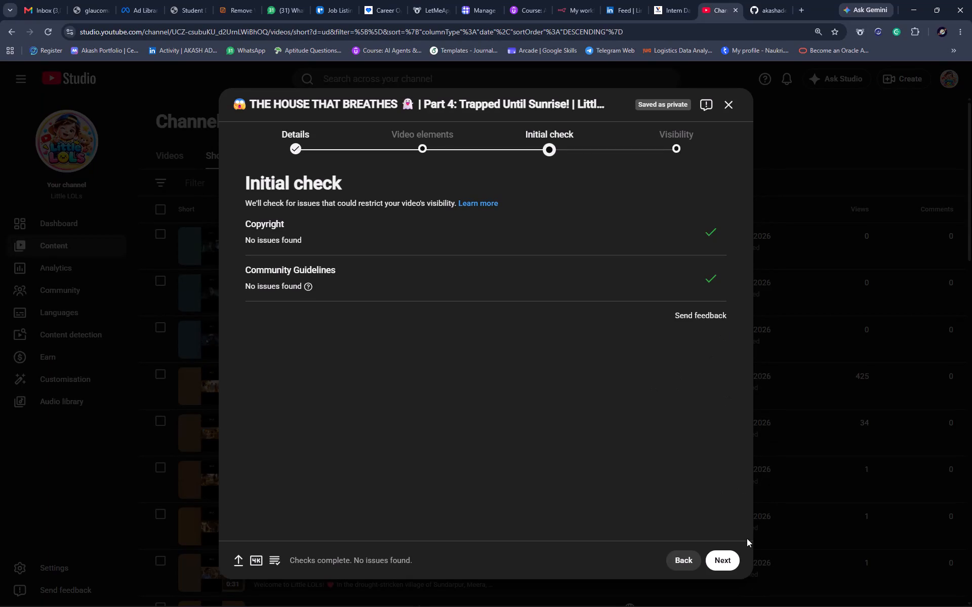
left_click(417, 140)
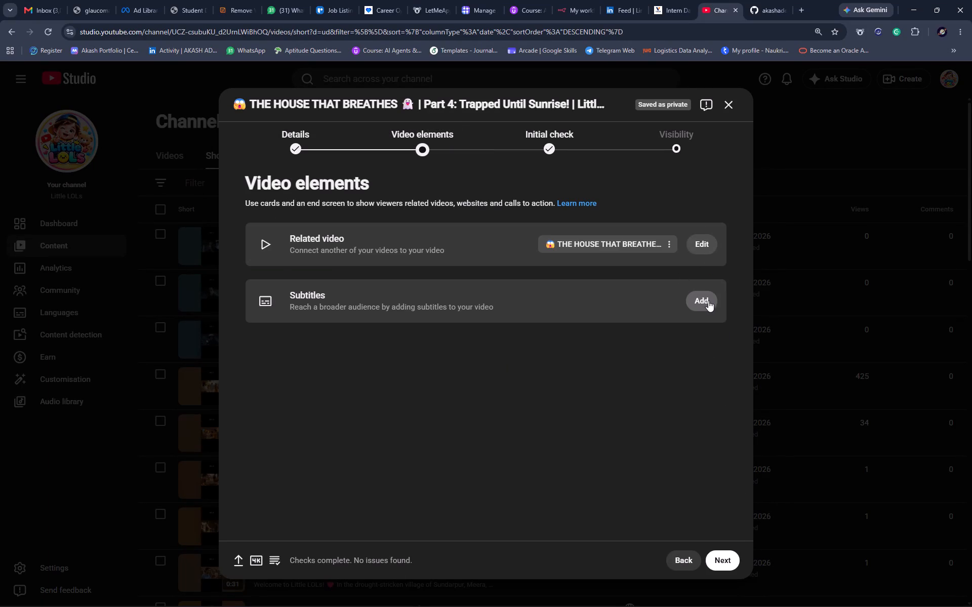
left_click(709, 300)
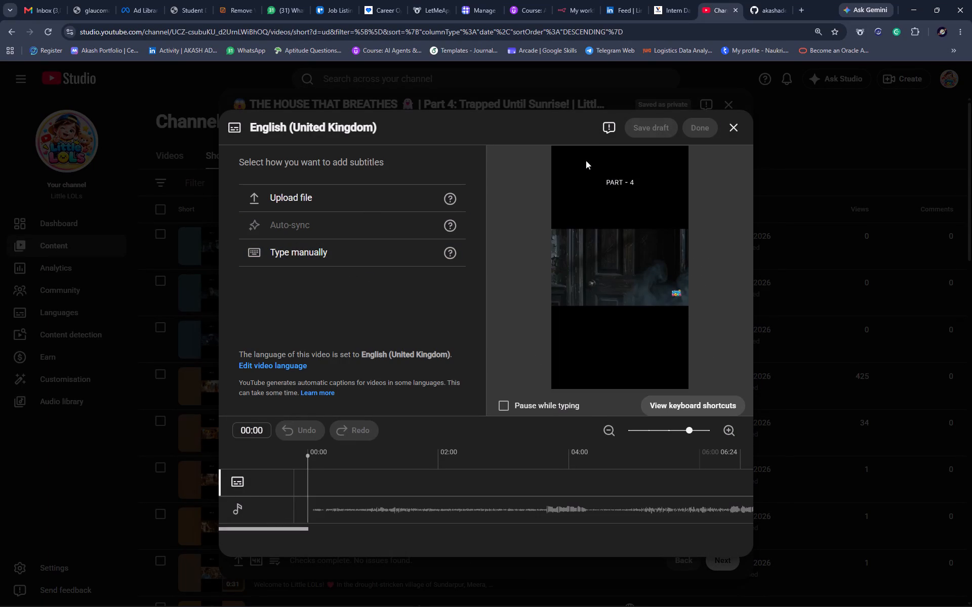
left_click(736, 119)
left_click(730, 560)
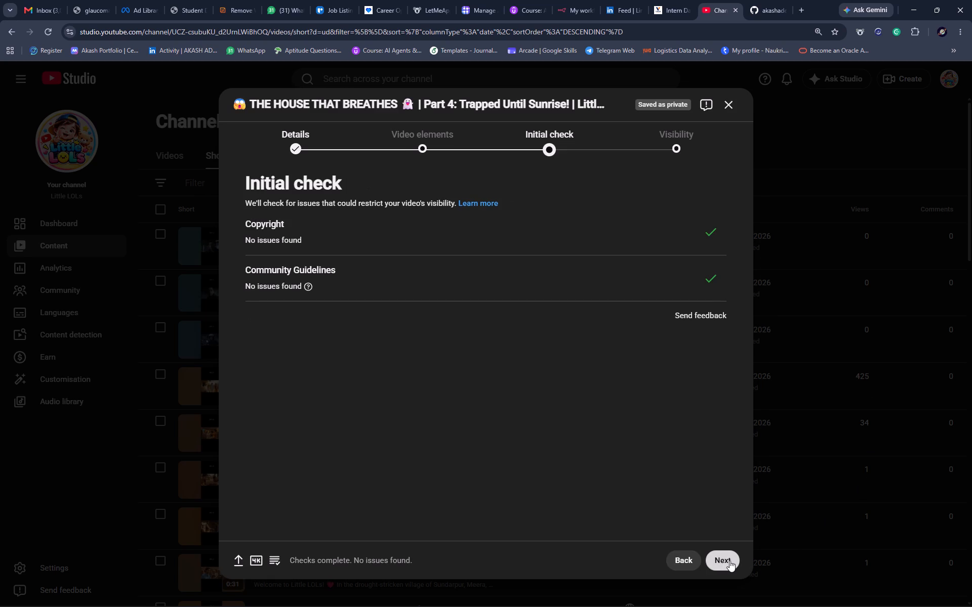
Schedule Part 4 to go public on 1 Nov 2026 at 07:30 and dismiss the scheduling notice.
left_click(730, 560)
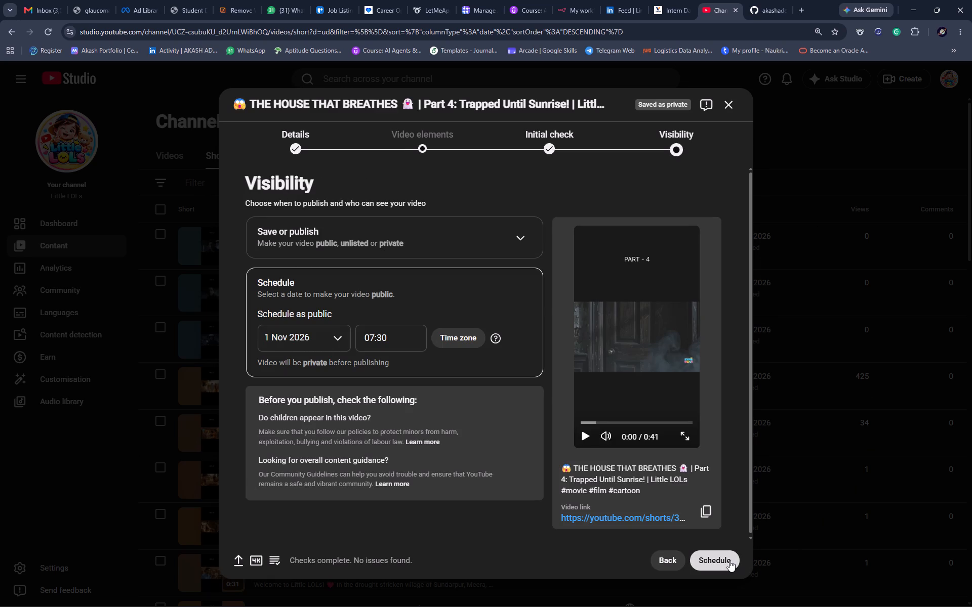
left_click(730, 560)
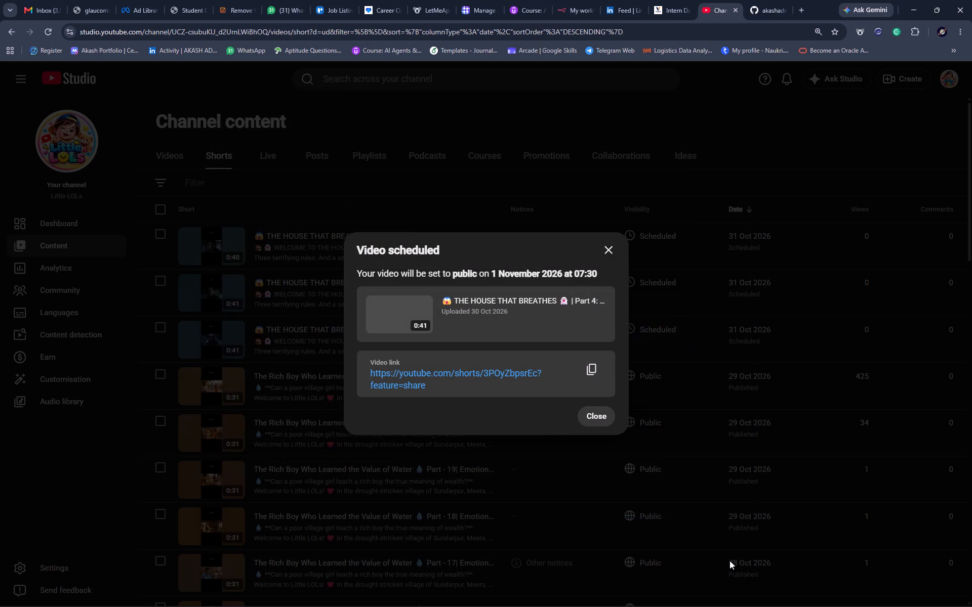
left_click(603, 424)
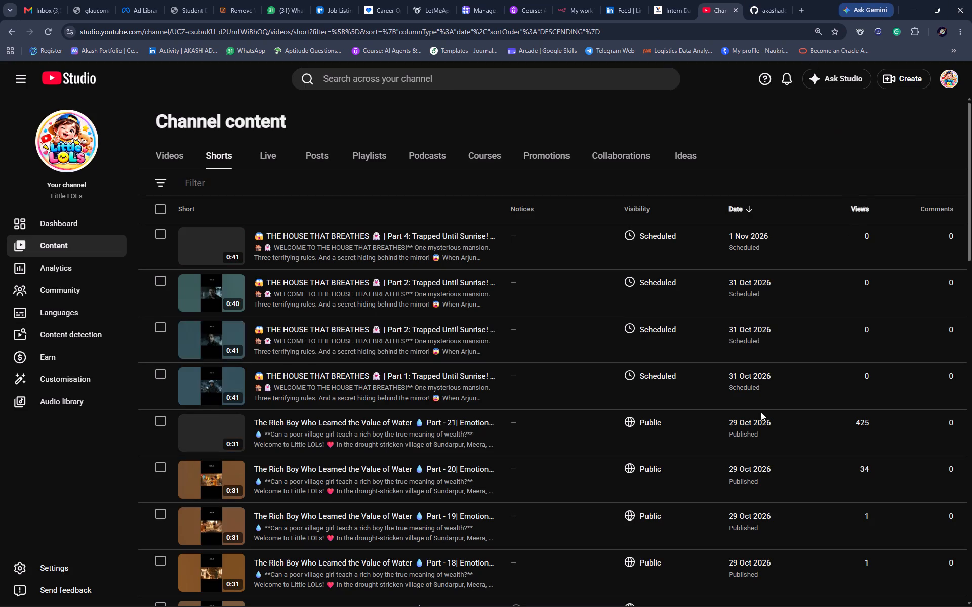
Switch to the ChatGPT window with the "Python Casting Problems" conversation and maximise it.
key("alt+Tab")
key("alt+Tab")
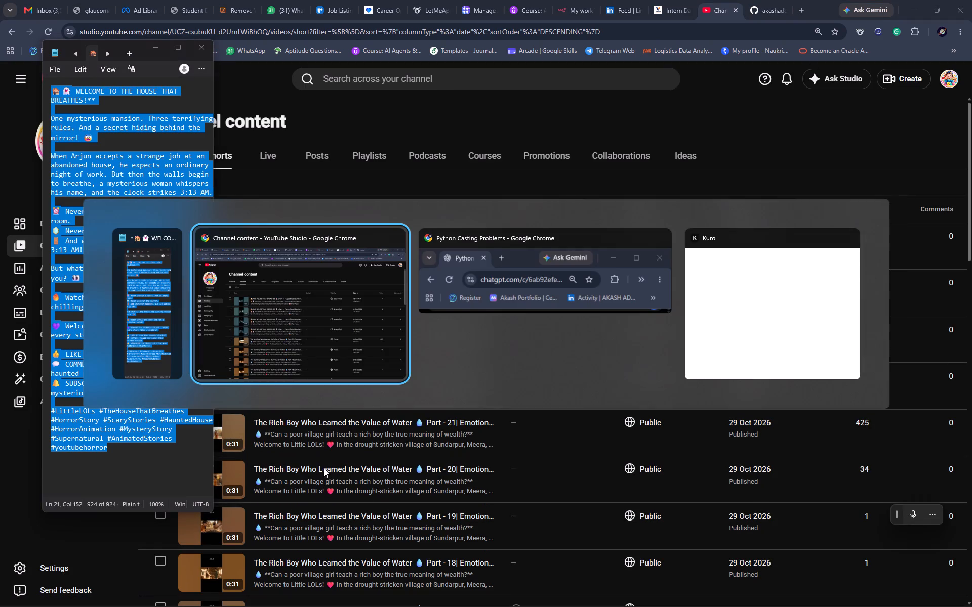
key("alt+Tab")
key("alt+Tab")
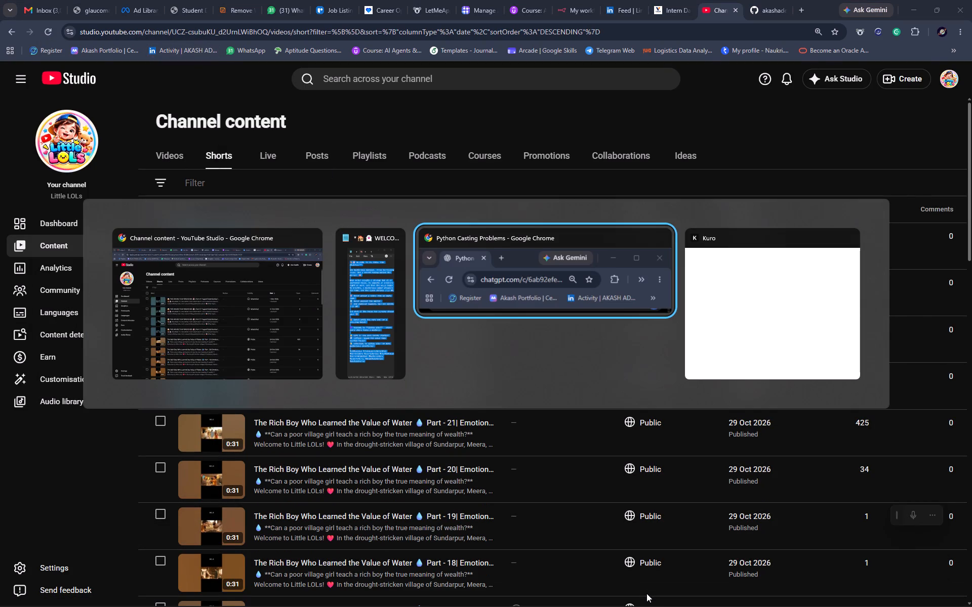
key("alt+Tab")
key("alt+Tab")
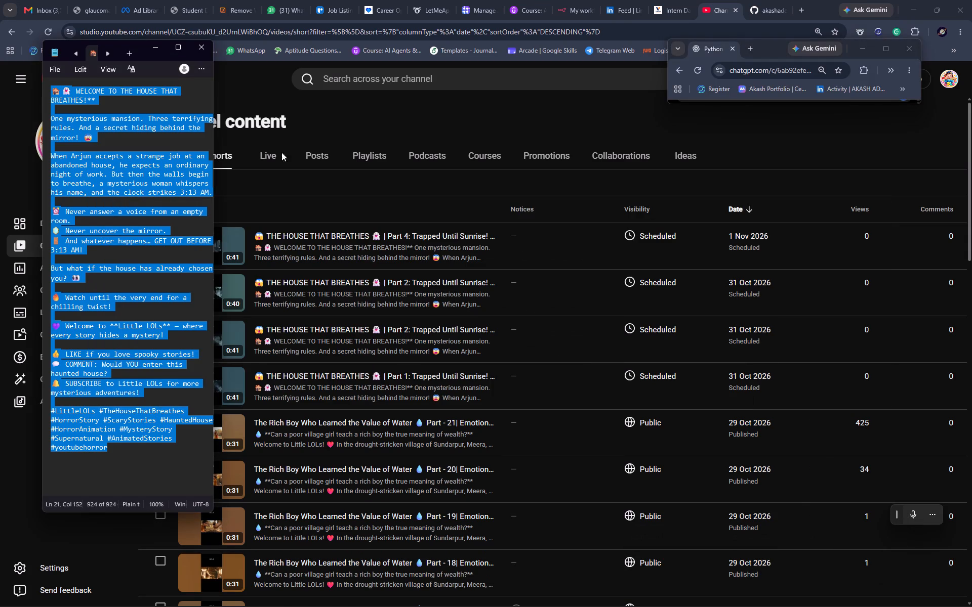
left_click(883, 49)
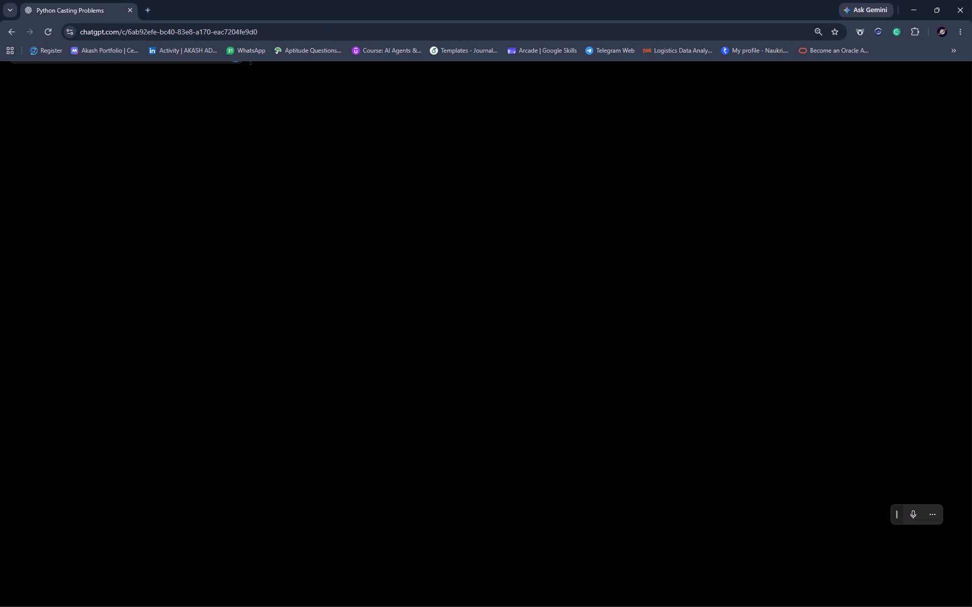
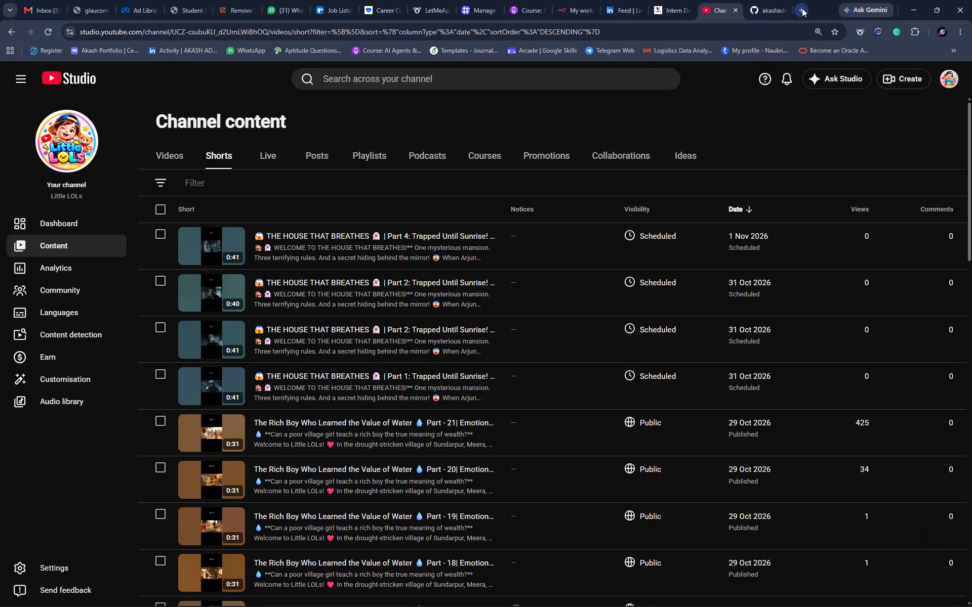
Open a new blank browser tab.
left_click(802, 8)
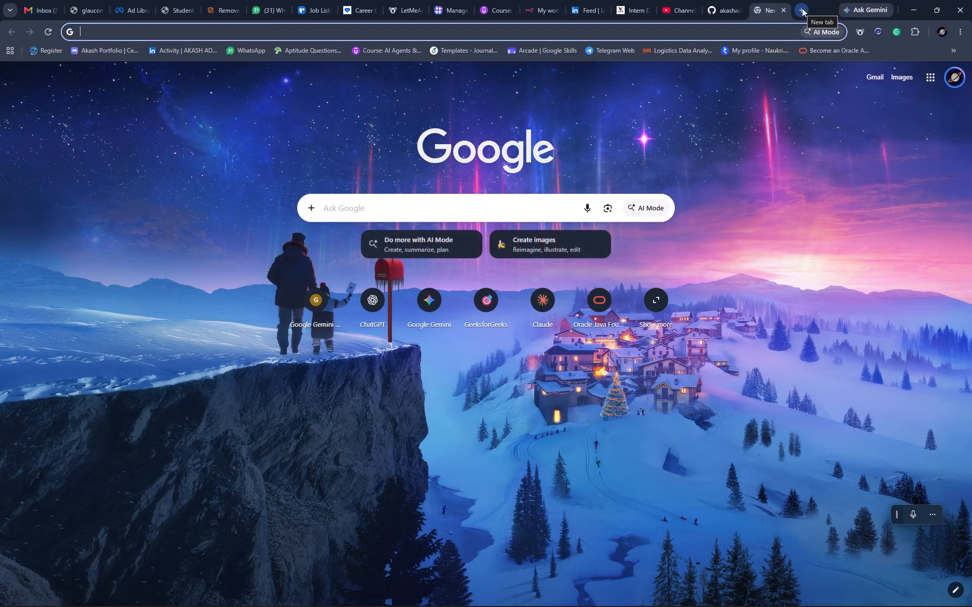
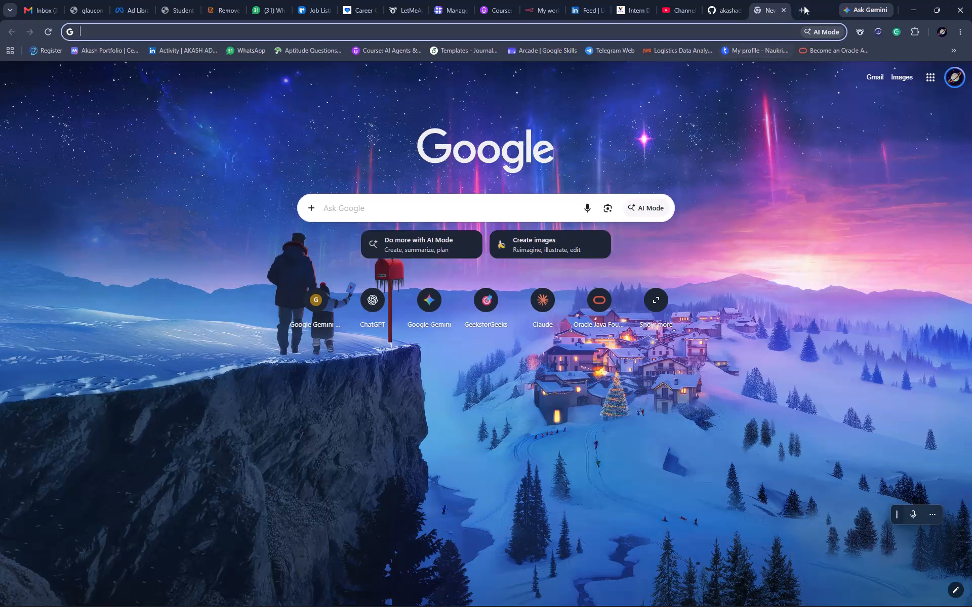
Close the blank new tab and return to the channel's Shorts list in YouTube Studio.
left_click(785, 5)
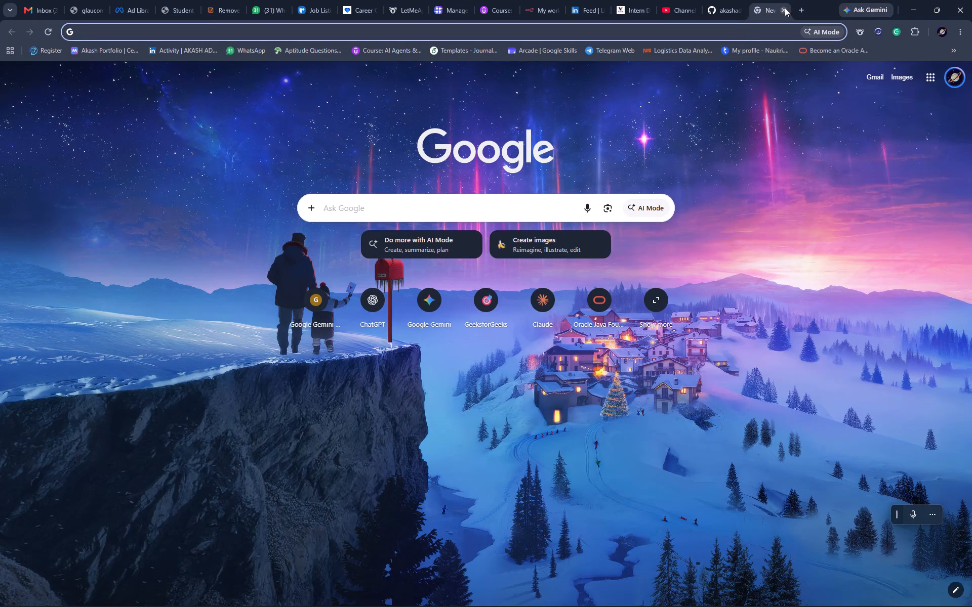
left_click(785, 10)
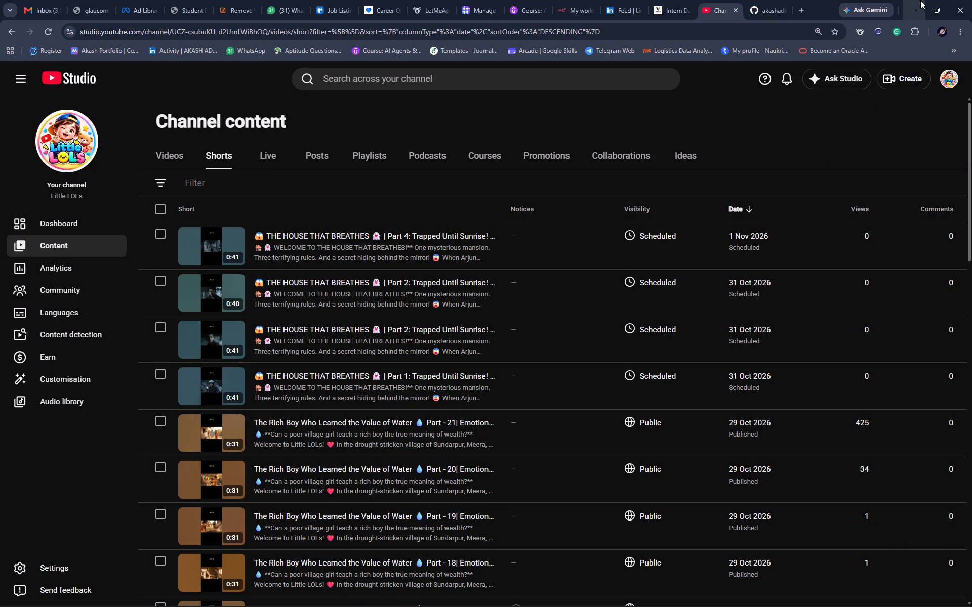